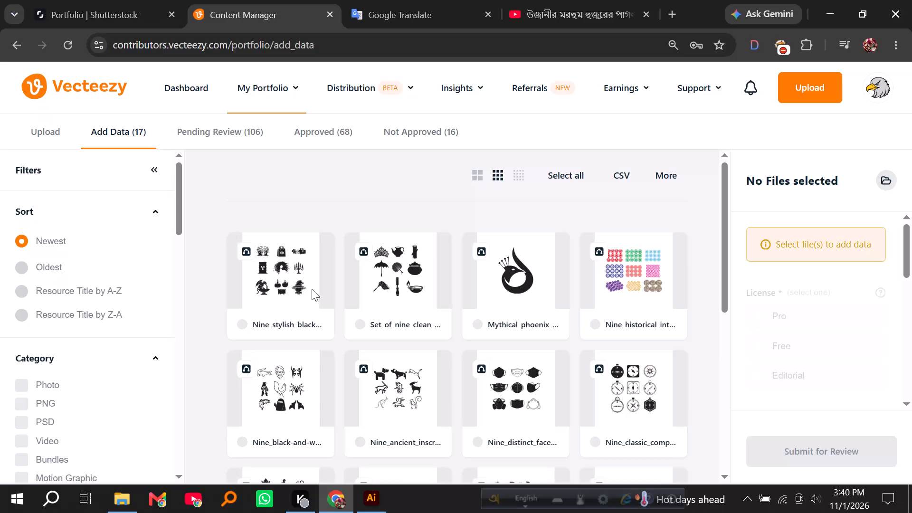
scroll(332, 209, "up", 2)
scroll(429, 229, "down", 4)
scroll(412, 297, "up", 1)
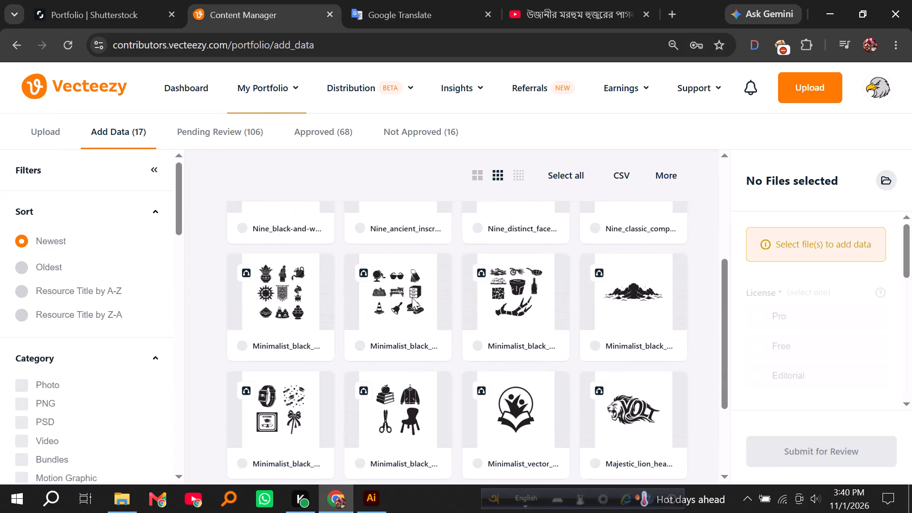
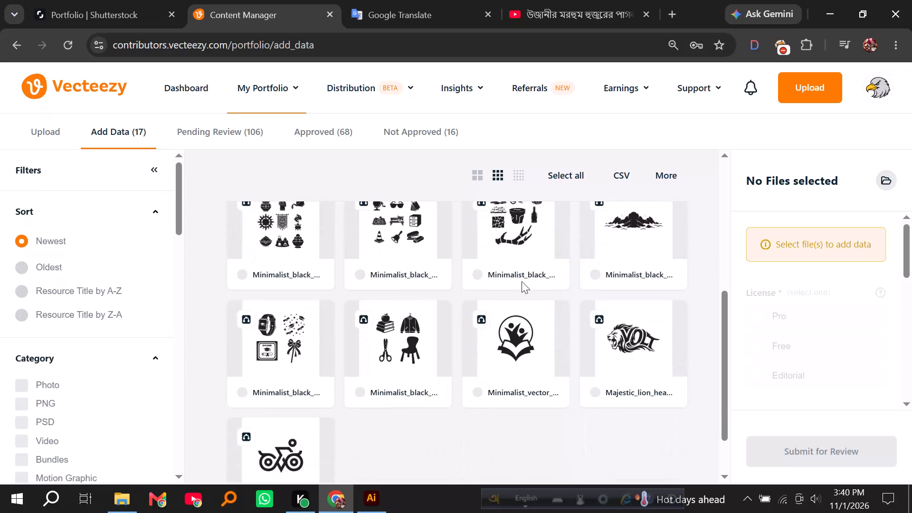
Compare the files awaiting data in Vecteezy with the Shutterstock portfolio to find an illustration present in both.
scroll(384, 322, "up", 3)
left_click(375, 322)
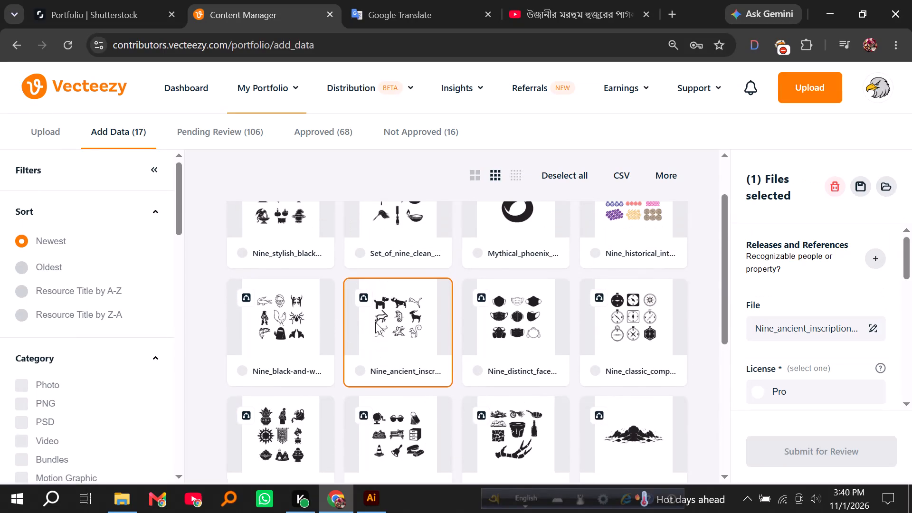
scroll(375, 322, "up", 6)
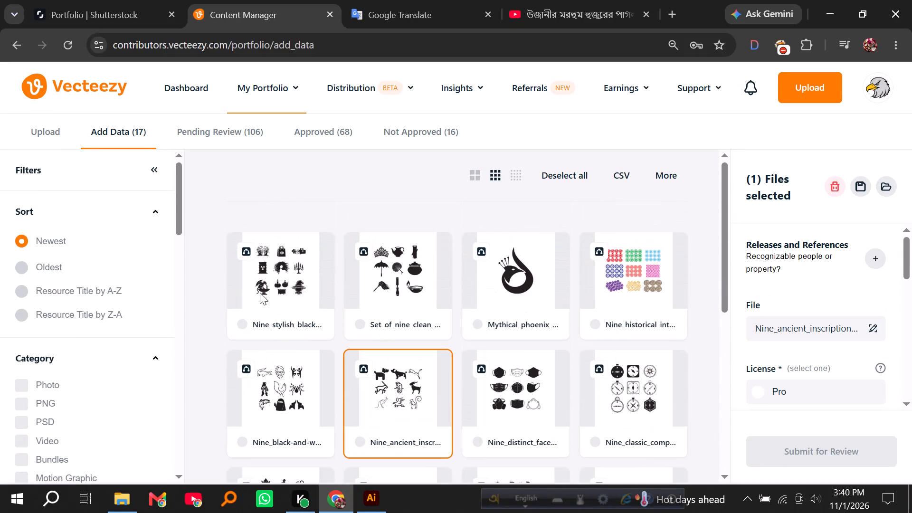
left_click(120, 0)
scroll(262, 237, "up", 2)
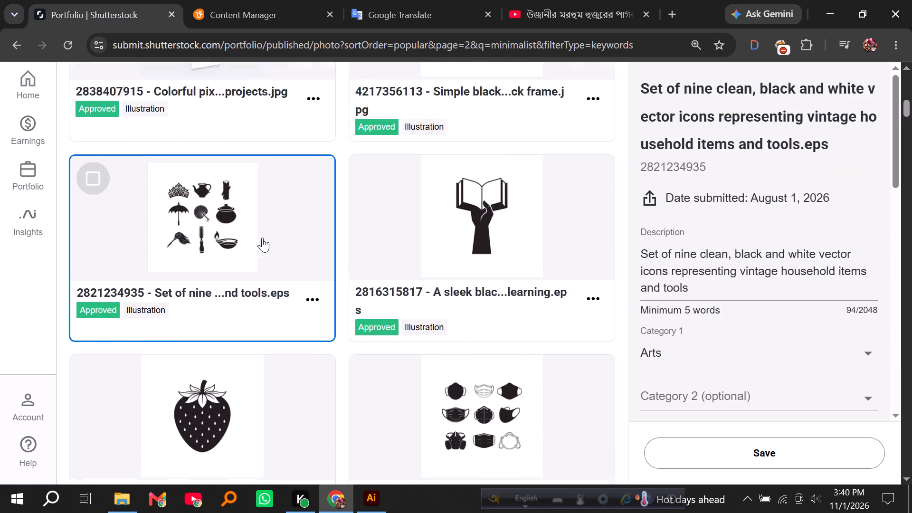
left_click(260, 0)
scroll(296, 294, "down", 1)
scroll(296, 295, "up", 2)
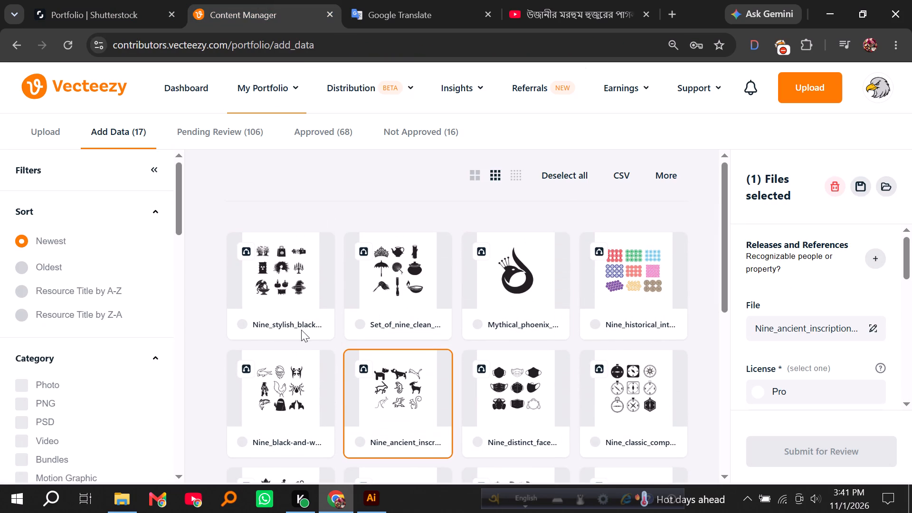
Select the nine vintage household items file in Vecteezy and copy its full description from the matching Shutterstock listing.
left_click(359, 283)
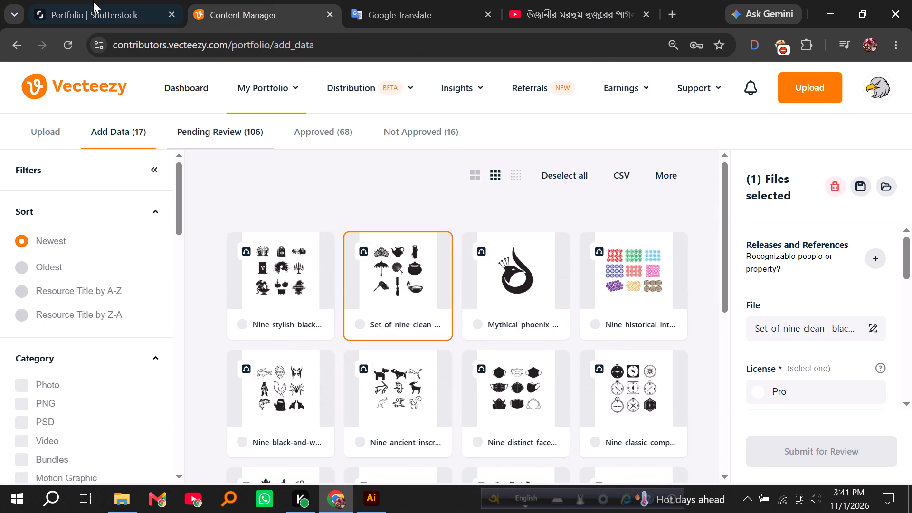
left_click(94, 0)
scroll(355, 333, "up", 1)
scroll(355, 333, "down", 1)
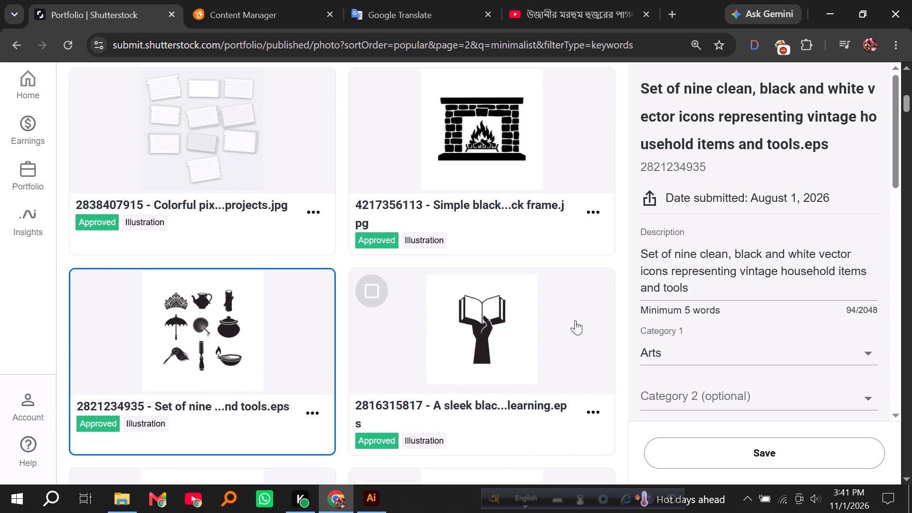
triple_click(685, 275)
left_click(686, 275)
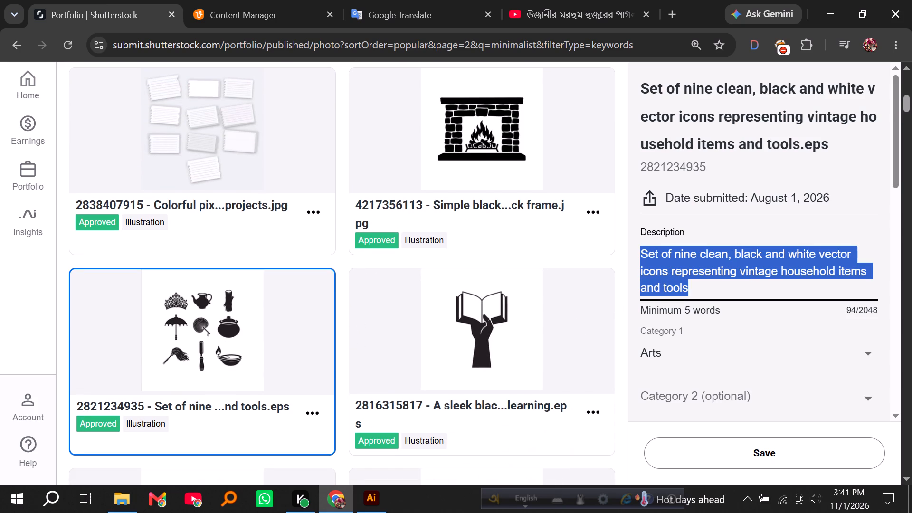
key("ctrl+c")
Back in Vecteezy, set the license of the vintage household items file to Free.
left_click(261, 0)
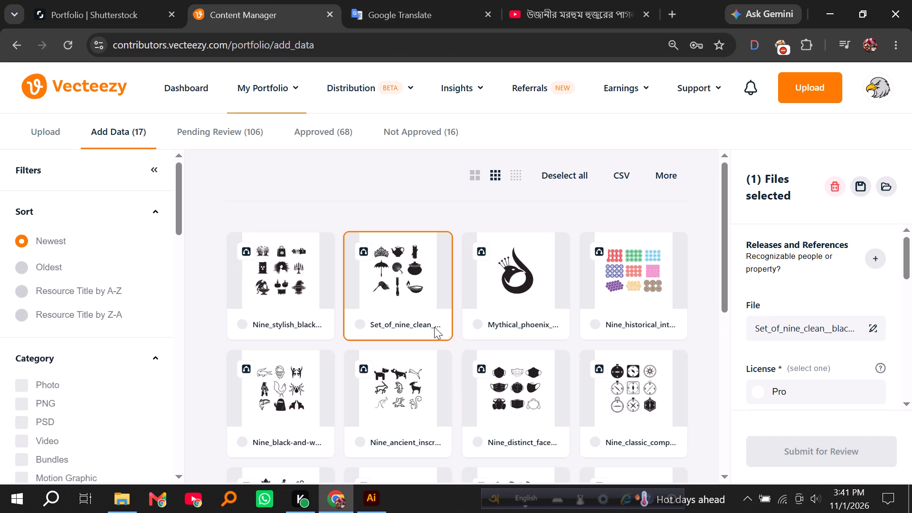
scroll(844, 332, "down", 1)
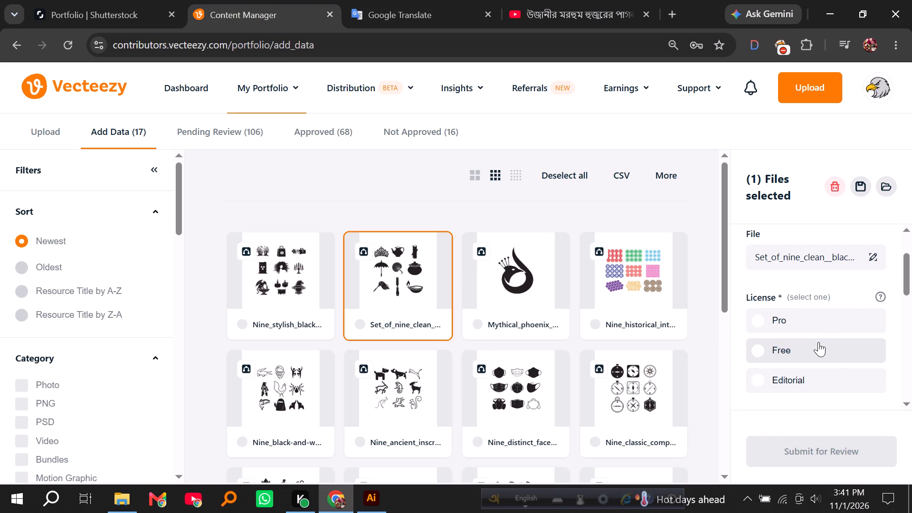
left_click(818, 342)
Replace the title "Mobile" with the description copied from Shutterstock.
scroll(817, 339, "down", 3)
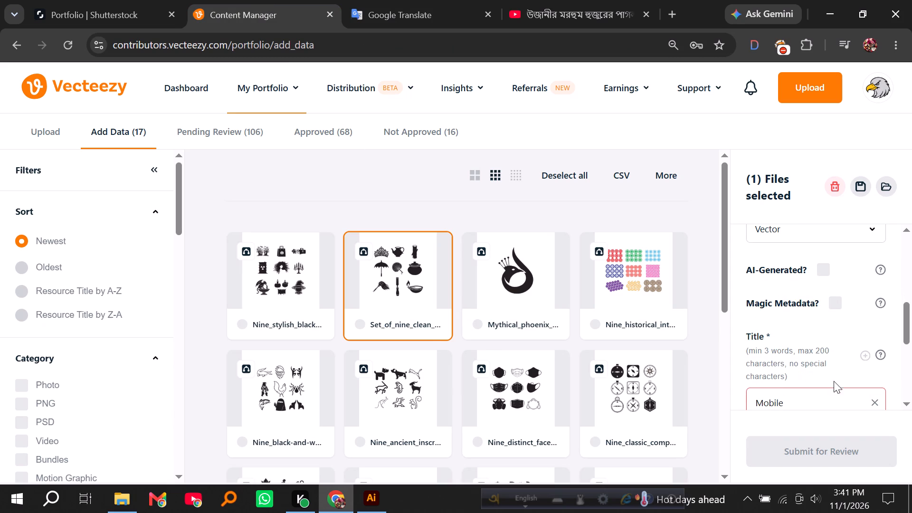
left_click_drag(821, 397, 740, 398)
key("ctrl+v")
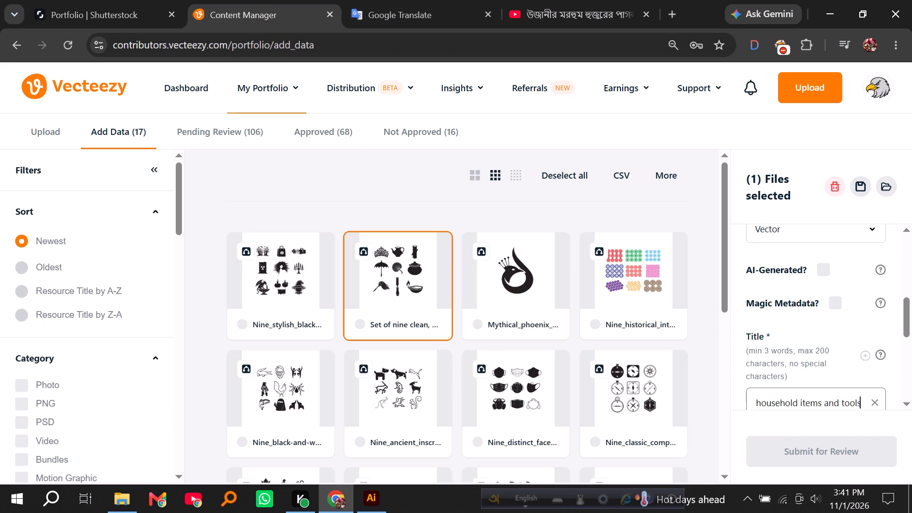
Mark the file as AI-generated with the software set to Other and specified as "flow".
left_click(823, 272)
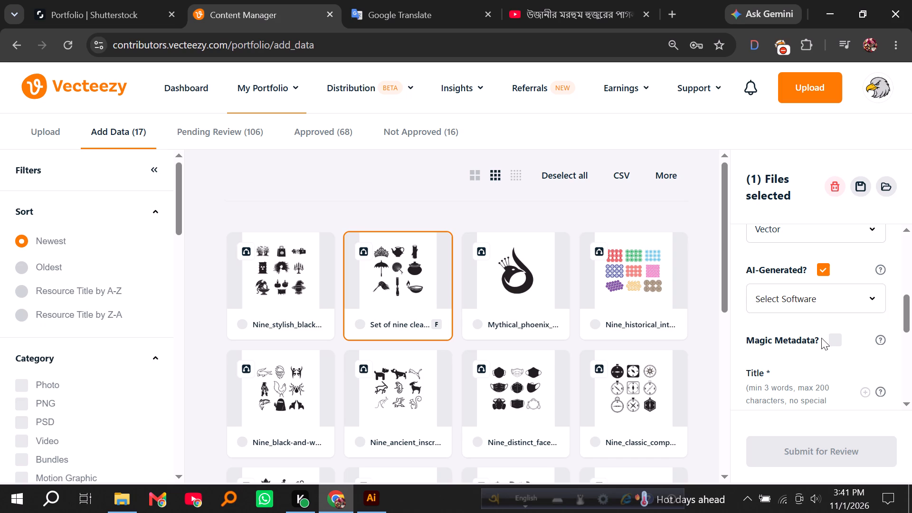
left_click(814, 300)
left_click(794, 418)
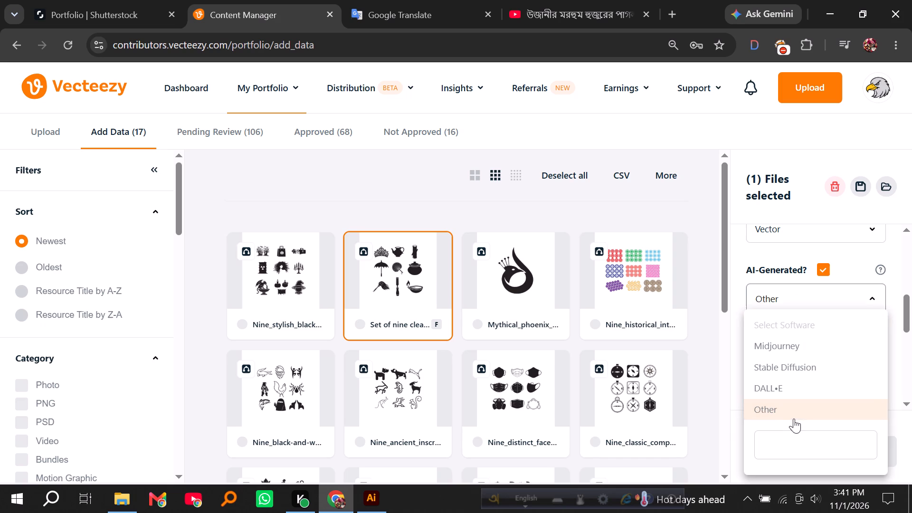
left_click(770, 437)
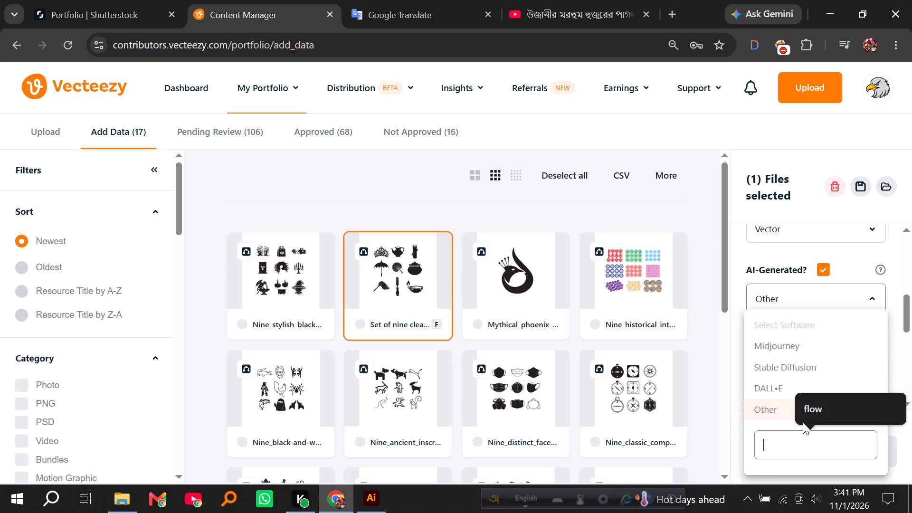
left_click(815, 408)
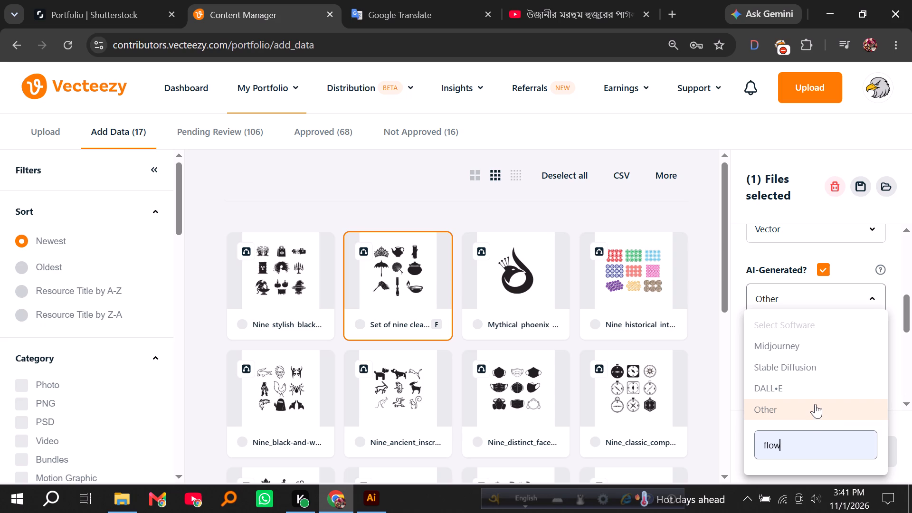
key("Return")
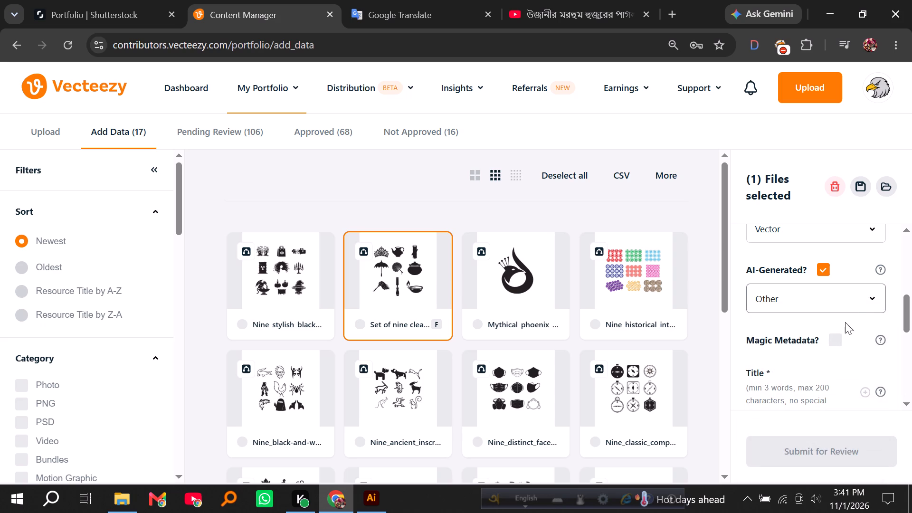
Delete the word "vector" and the space before it from the file's title.
scroll(853, 320, "down", 2)
left_click(835, 304)
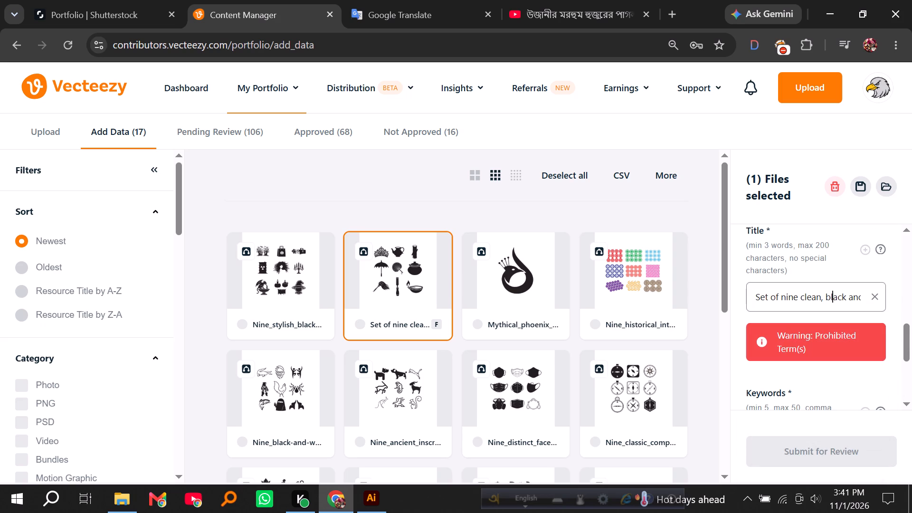
key("Right")
key("Up")
key("Up")
key("Up")
key("Up")
key("Up")
key("Up")
key("Up")
key("Up")
key("Up")
key("Up")
key("Up")
key("Up")
key("Up")
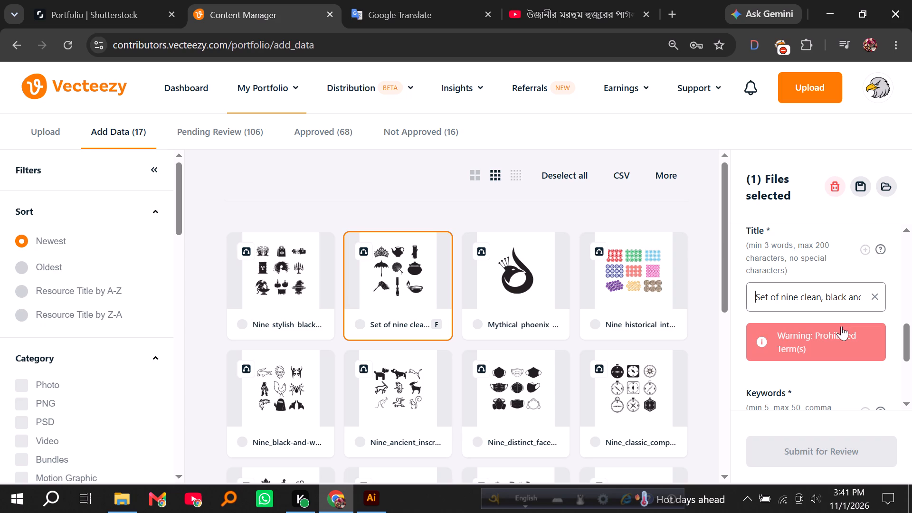
key("Right")
key("Right")
key("Right")
key("Right")
key("Right")
key("Right")
key("Right")
key("Right")
key("Right")
key("Right")
key("Right")
key("Right")
key("Right")
key("Right")
key("Right")
key("Right")
key("Right")
key("Right")
key("Right")
key("Right")
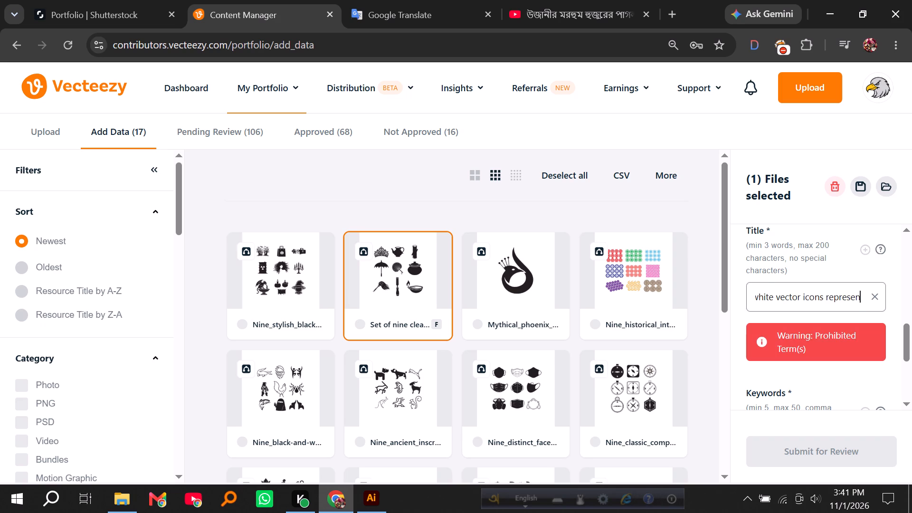
left_click_drag(800, 296, 778, 293)
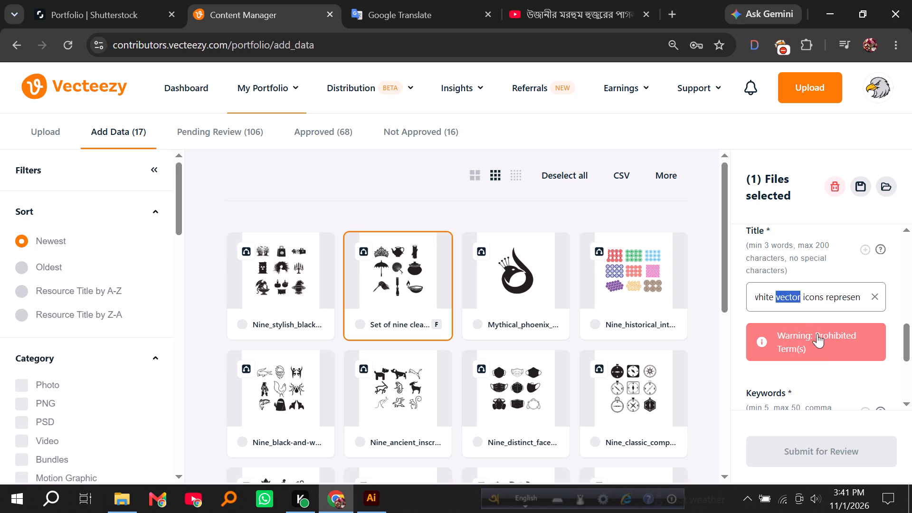
key("BackSpace")
key("BackSpace")
Copy all keywords from the matching Shutterstock listing and paste them into the Vecteezy file's keywords.
scroll(826, 304, "down", 3)
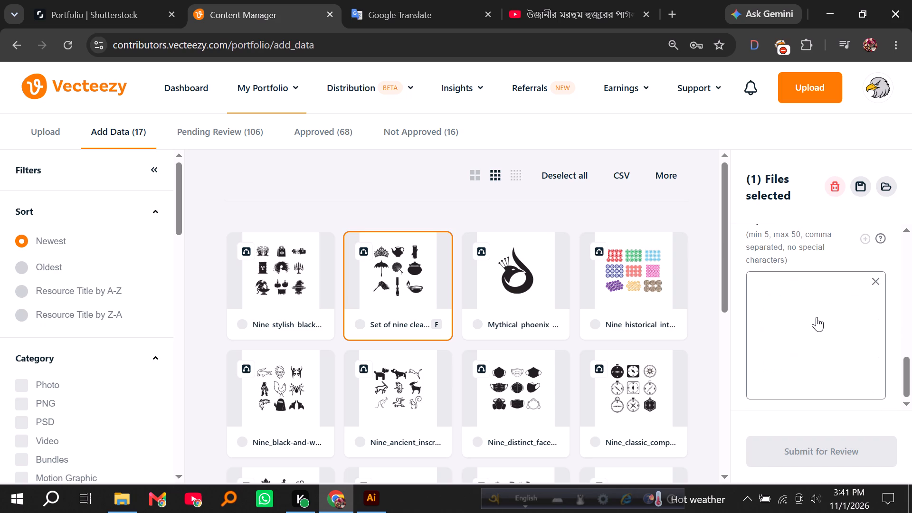
left_click(817, 317)
left_click(144, 0)
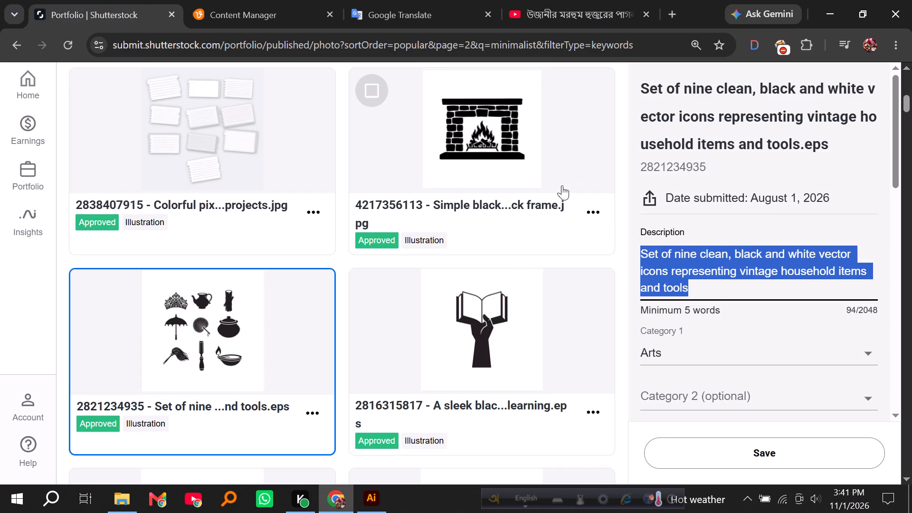
scroll(634, 214, "down", 2)
left_click(869, 304)
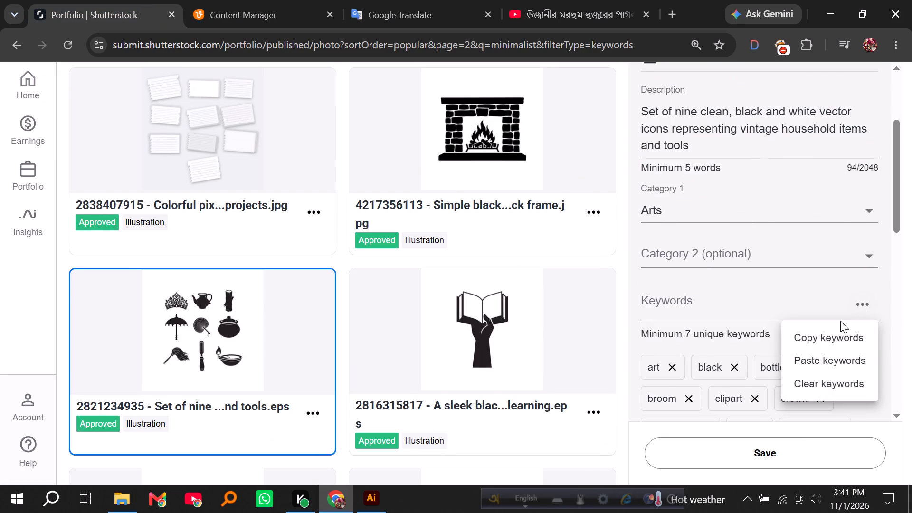
left_click(820, 334)
left_click(294, 0)
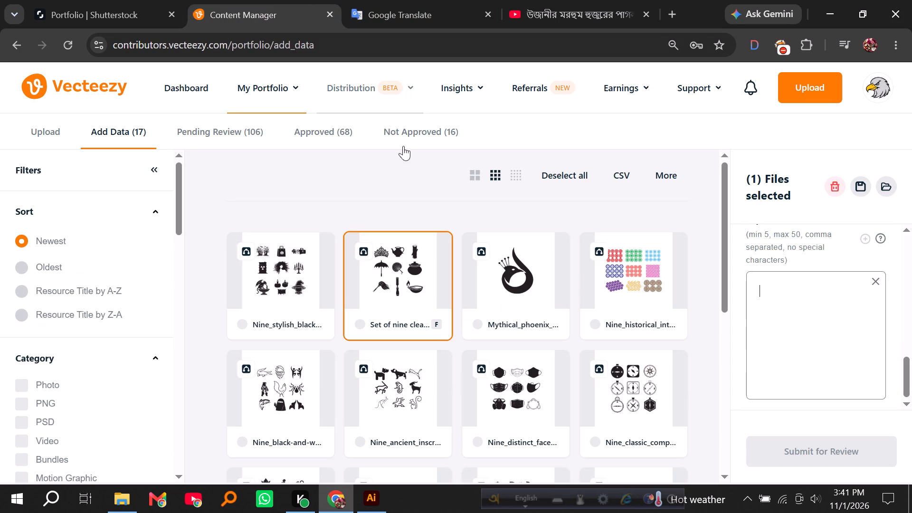
key("ctrl+v")
Remove the prohibited keywords "old-fashioned" and "vector" and save the file's data.
scroll(822, 323, "down", 3)
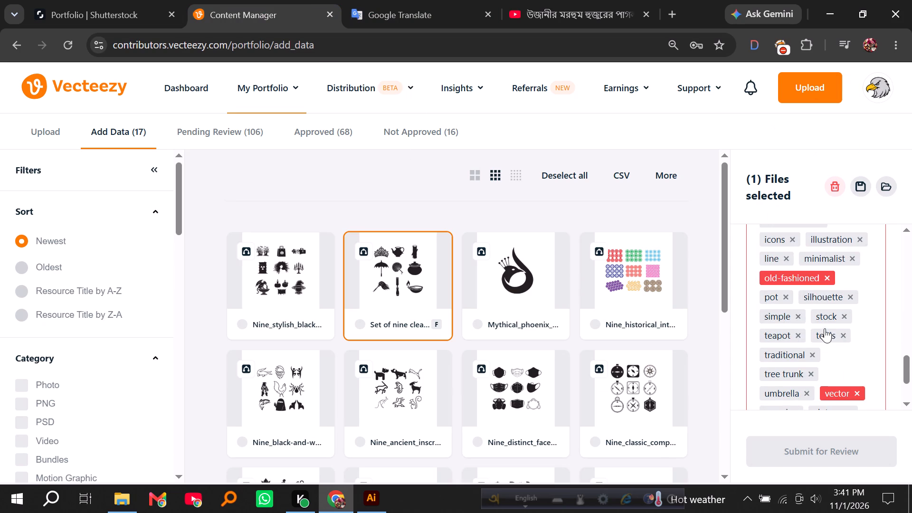
left_click(827, 275)
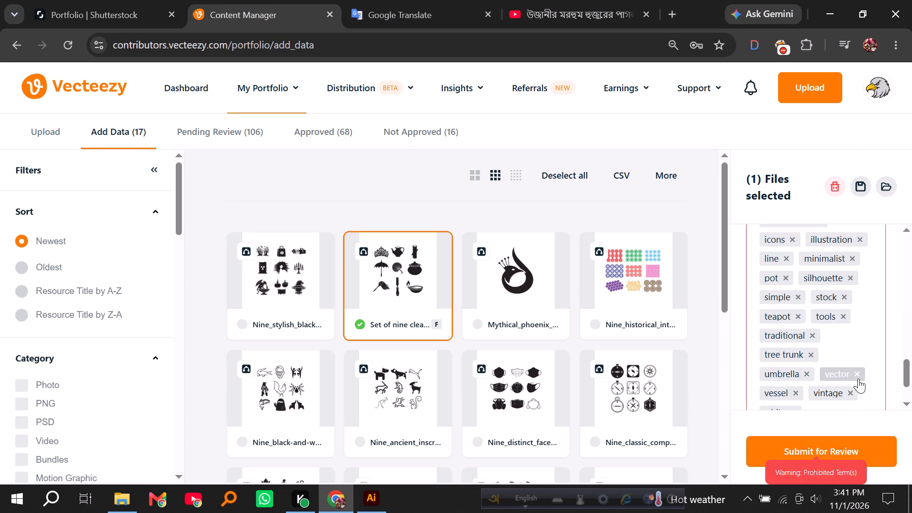
left_click(858, 374)
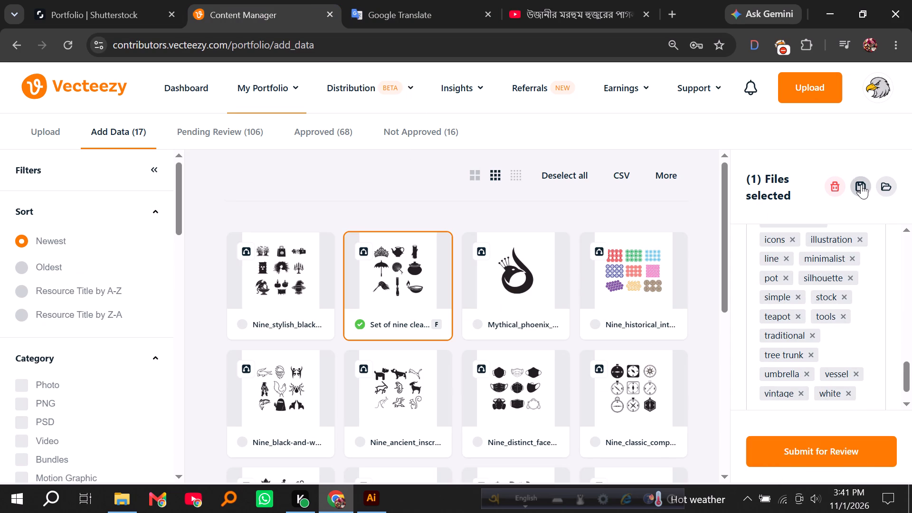
left_click(861, 184)
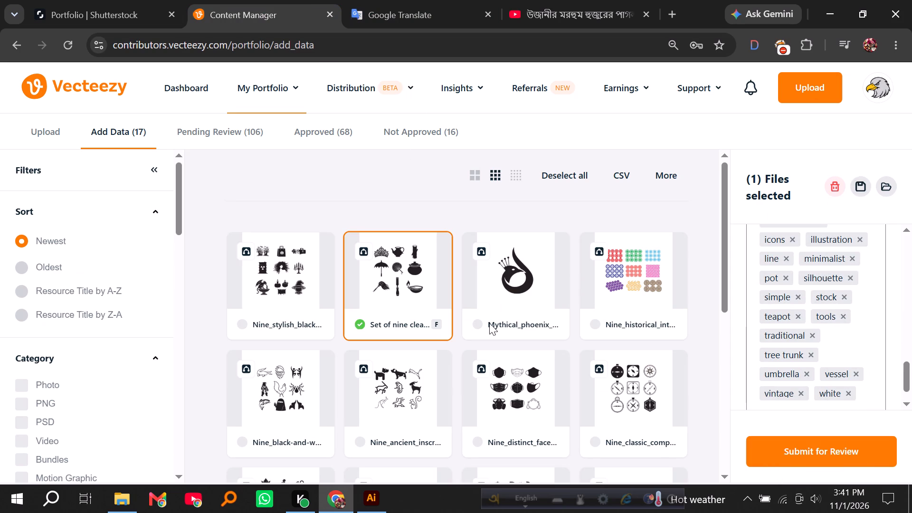
Compare the remaining Vecteezy files with the Shutterstock portfolio to find the next matching illustration.
scroll(466, 319, "down", 1)
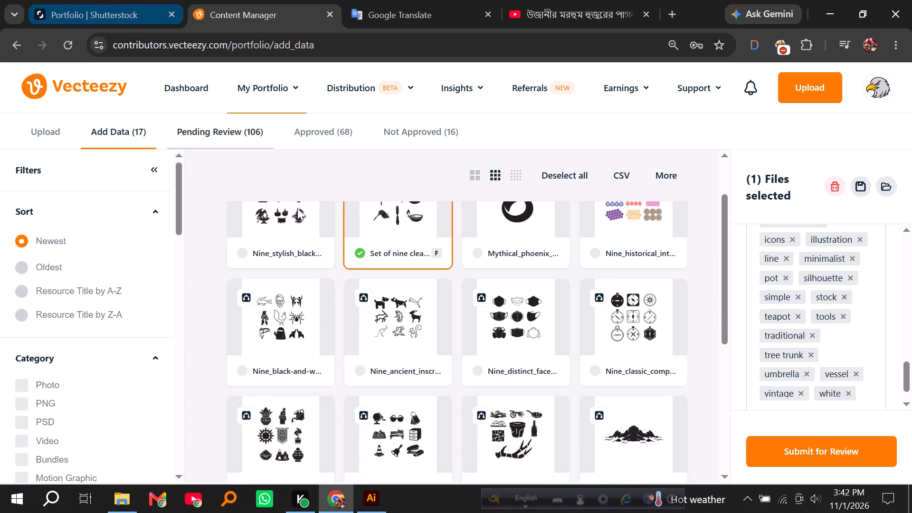
scroll(353, 347, "down", 1)
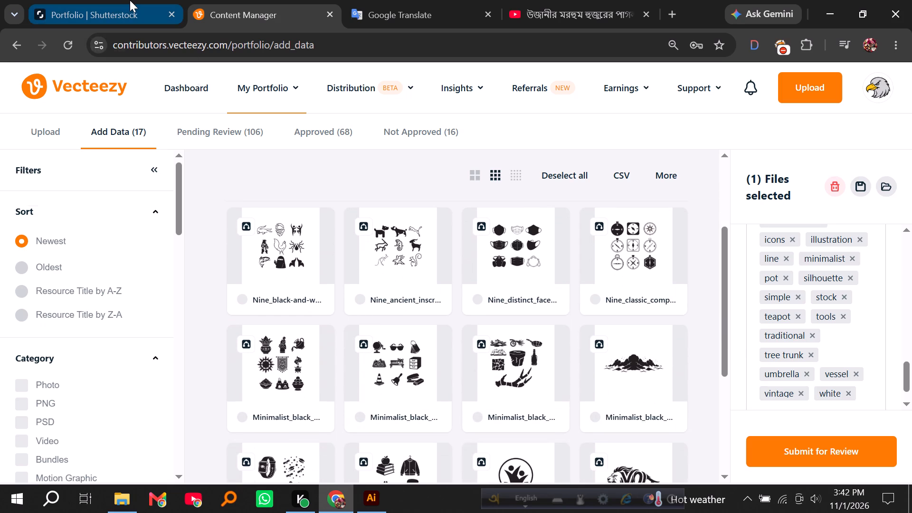
scroll(476, 340, "down", 2)
scroll(477, 342, "up", 1)
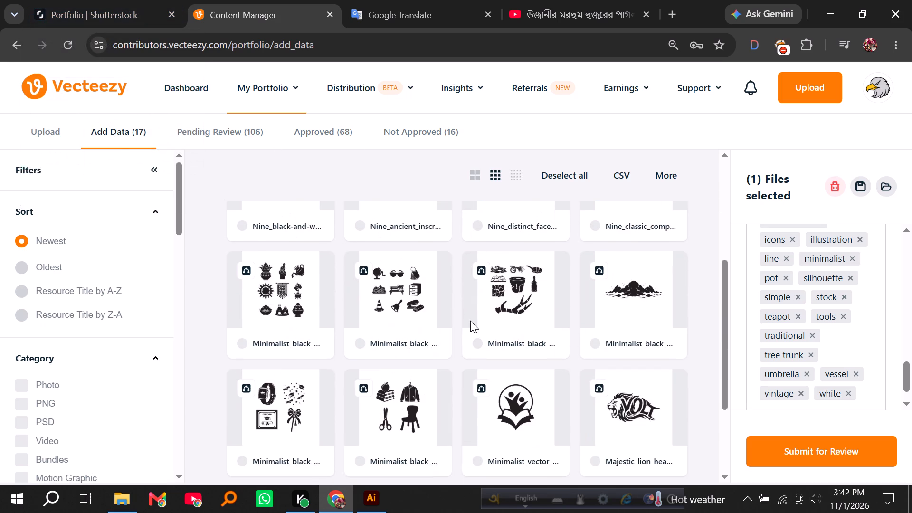
left_click(151, 0)
scroll(325, 293, "down", 2)
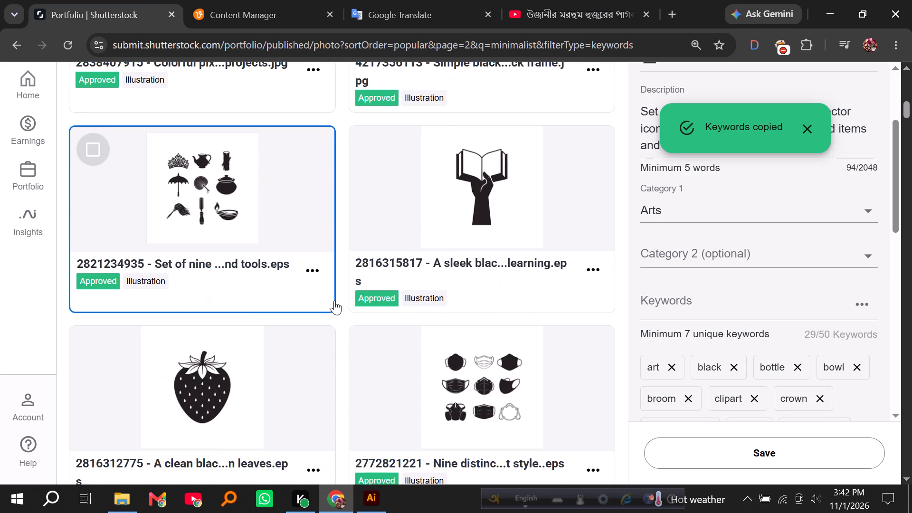
scroll(337, 303, "up", 2)
scroll(337, 304, "down", 5)
Copy the description of the nine face mask designs illustration from Shutterstock and return to Vecteezy.
left_click(441, 193)
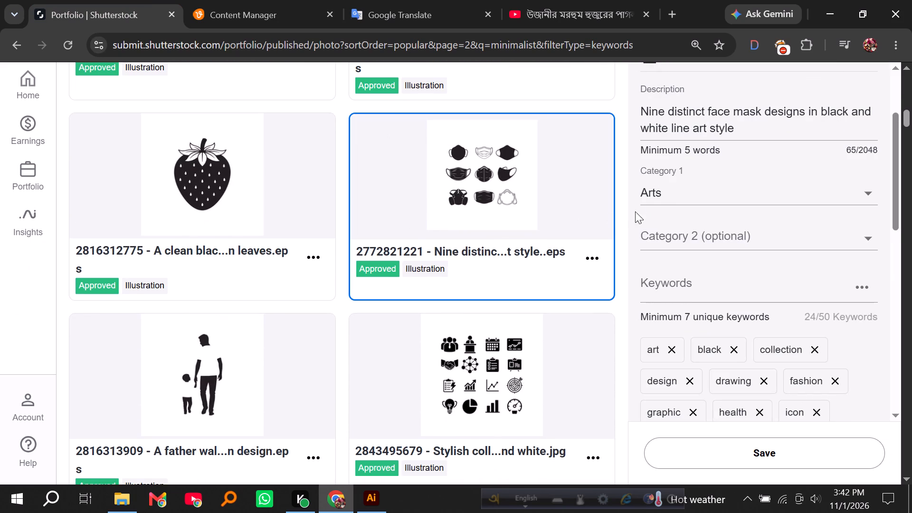
triple_click(683, 129)
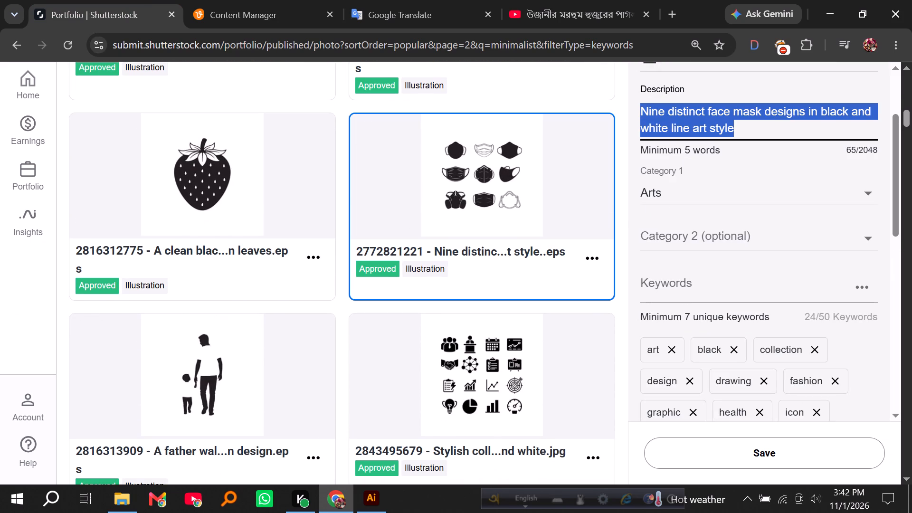
key("ctrl+c")
left_click(244, 0)
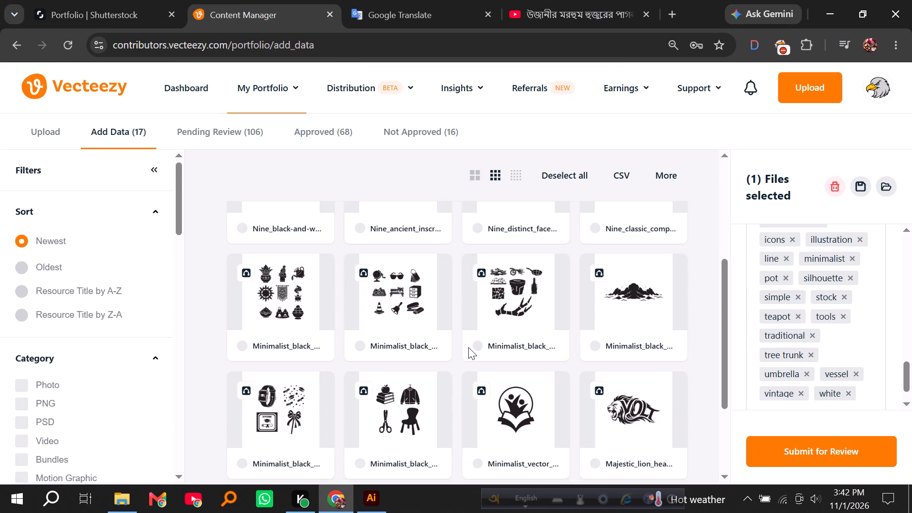
Select the nine face masks file and paste the title "Nine distinct face mask designs in black and white line art style".
scroll(477, 352, "down", 3)
scroll(480, 358, "up", 3)
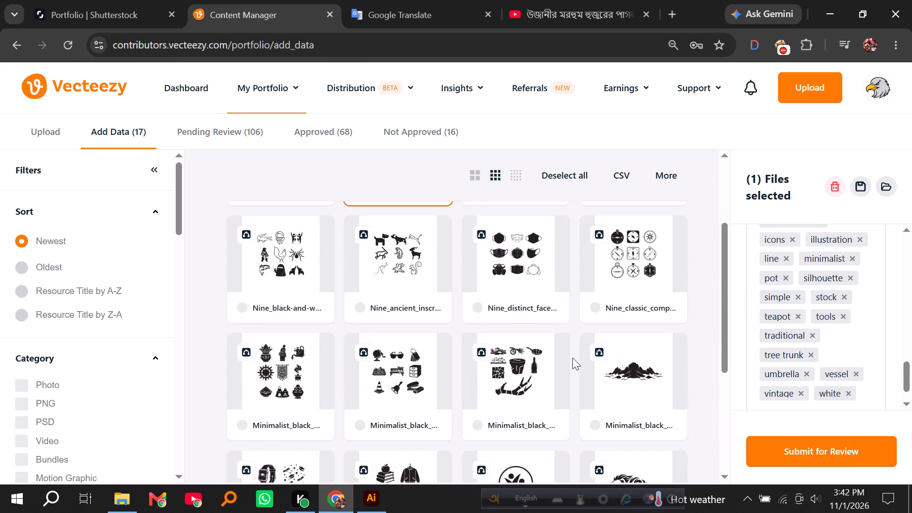
left_click(518, 273)
left_click_drag(803, 295, 722, 287)
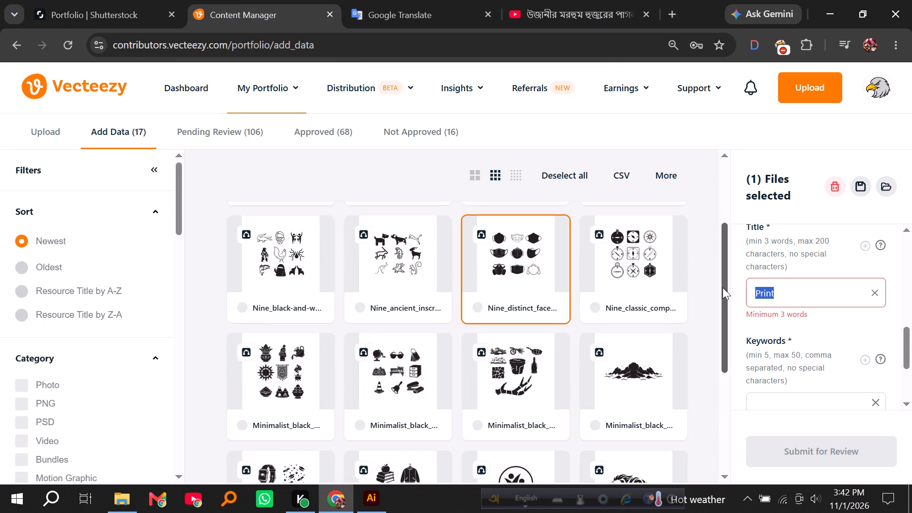
key("ctrl+v")
Set the face mask file's license and mark it as AI-generated with the software Other, named "flow".
scroll(790, 319, "up", 2)
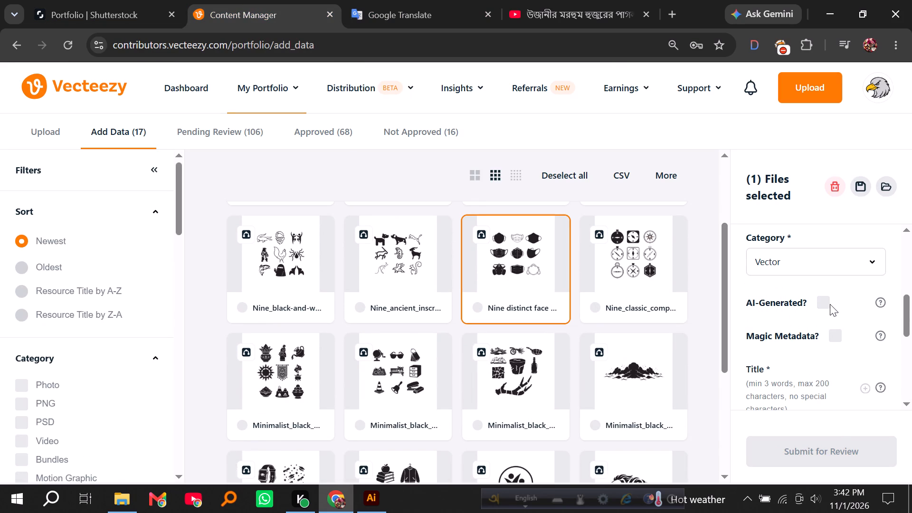
scroll(826, 303, "up", 2)
left_click(815, 313)
scroll(813, 313, "down", 2)
left_click(821, 303)
left_click(825, 335)
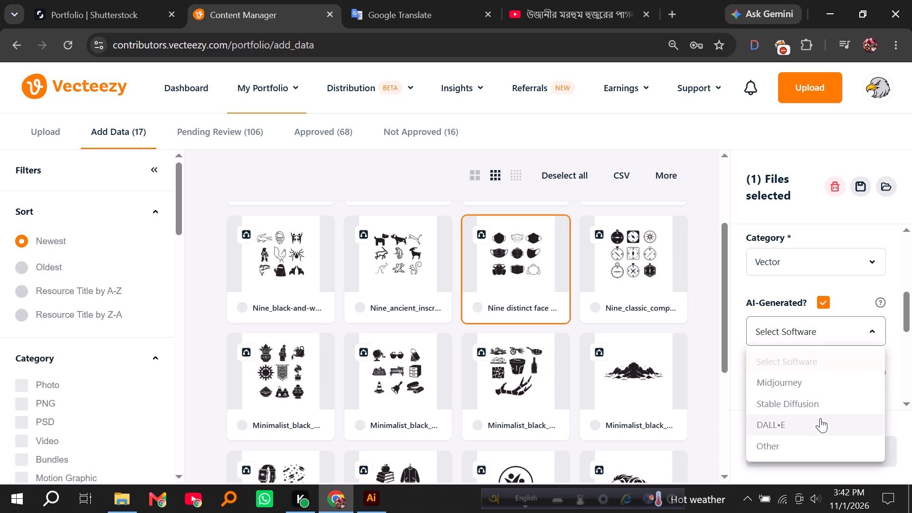
left_click(796, 443)
left_click(798, 446)
left_click(813, 409)
key("Return")
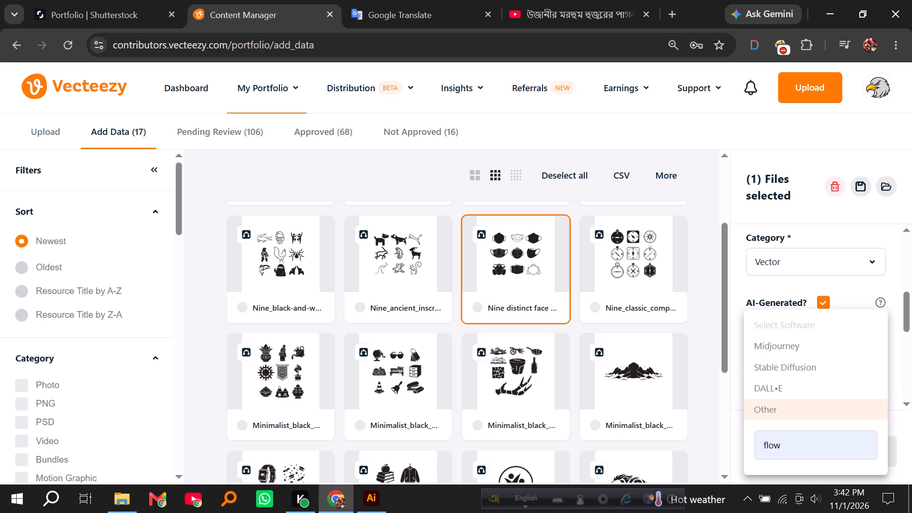
Copy all keywords from the matching Shutterstock face mask listing and paste them into the Vecteezy file's keywords.
scroll(820, 369, "down", 3)
left_click(817, 367)
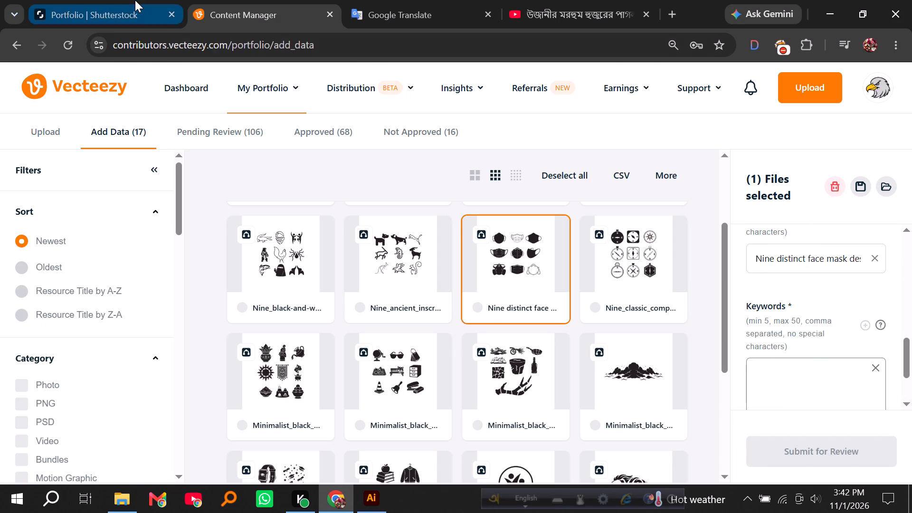
left_click(135, 0)
left_click(851, 286)
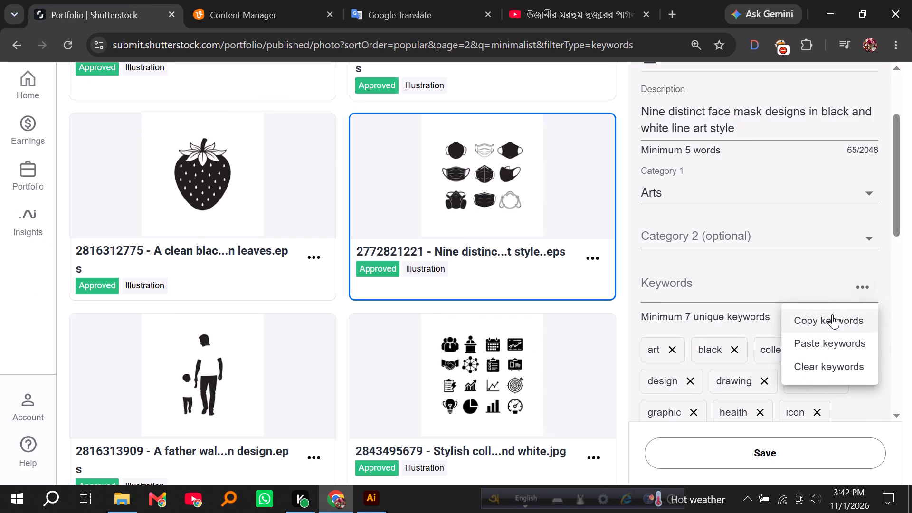
left_click(831, 315)
left_click(218, 0)
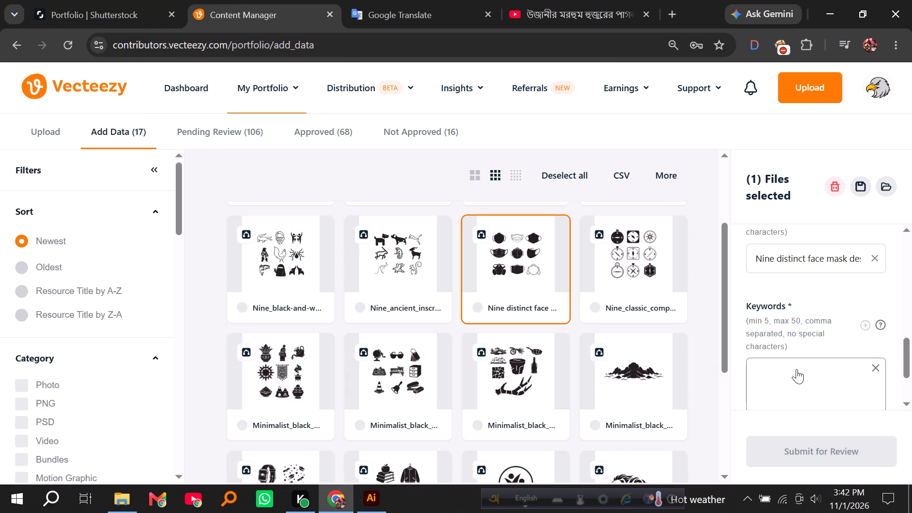
key("ctrl+v")
Remove the prohibited keyword "vector" from the face mask file and save its data.
scroll(791, 367, "down", 5)
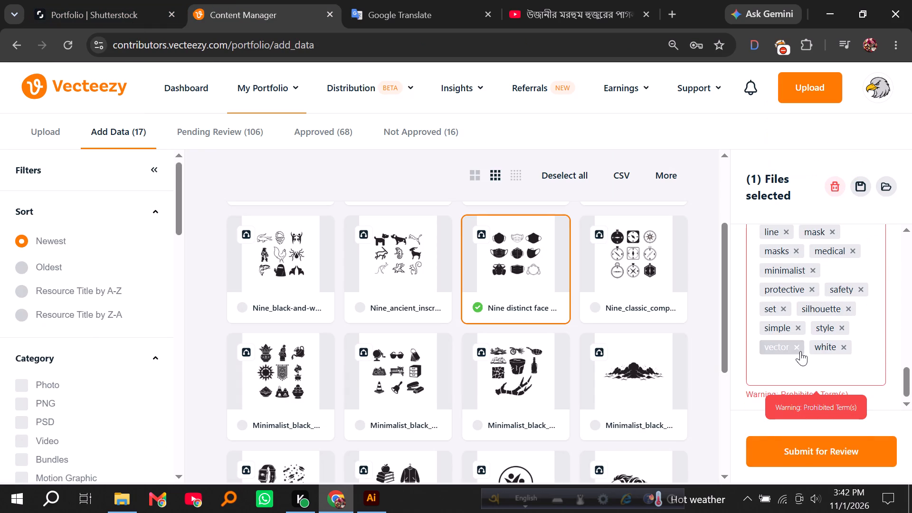
left_click(799, 348)
left_click(798, 348)
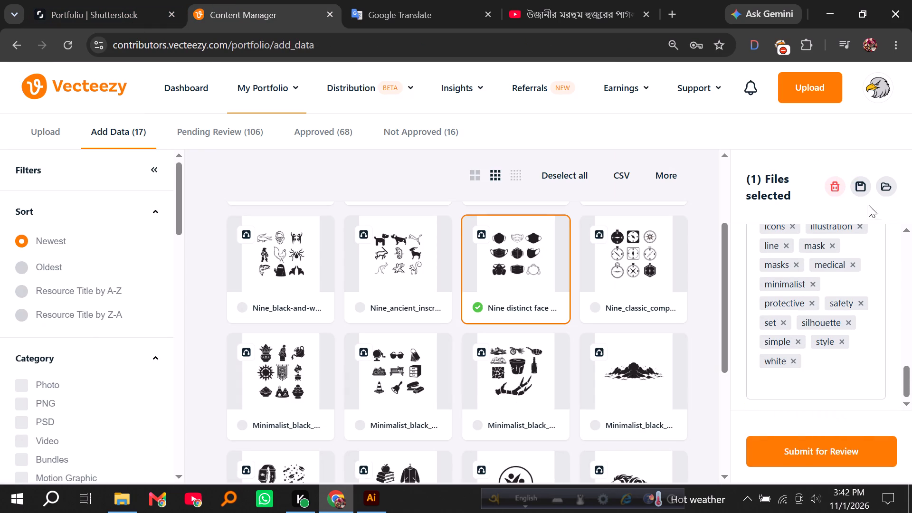
left_click(860, 189)
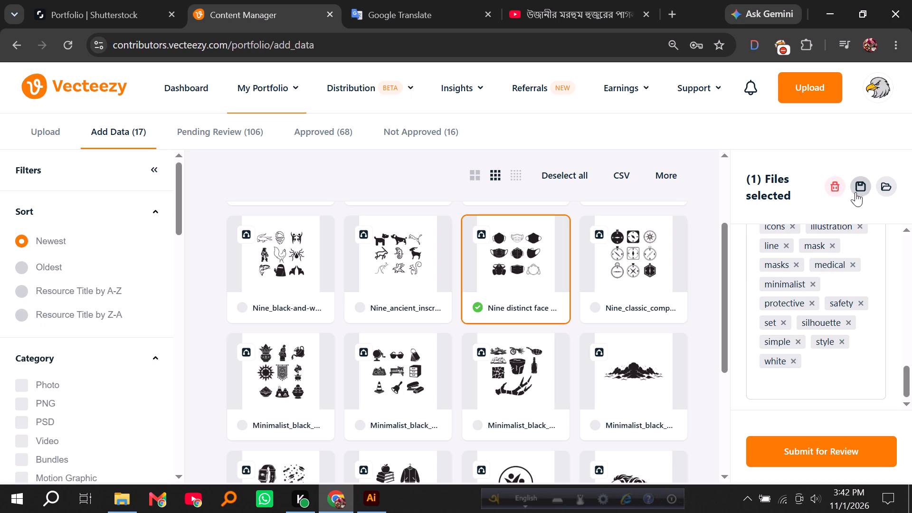
Compare the remaining Vecteezy files with the Shutterstock portfolio to find the next matching illustration.
scroll(855, 200, "down", 1)
scroll(589, 239, "down", 1)
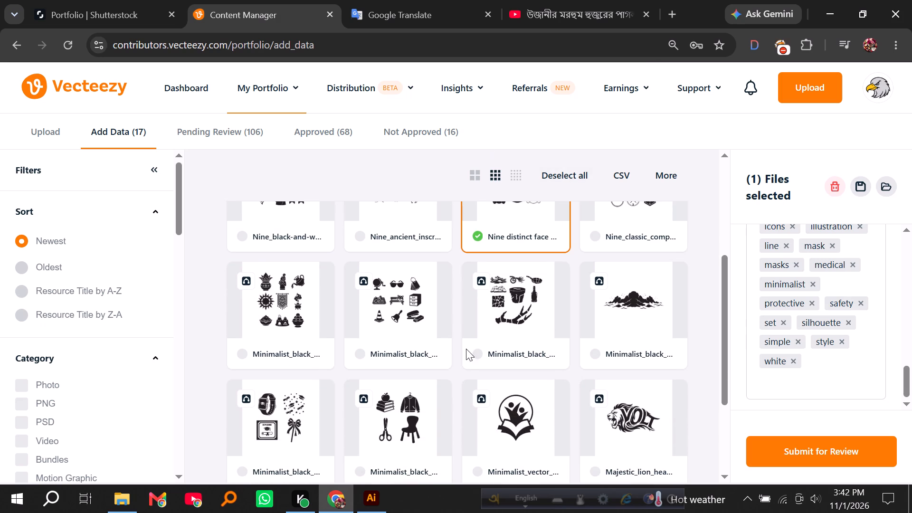
left_click(143, 0)
scroll(475, 352, "down", 2)
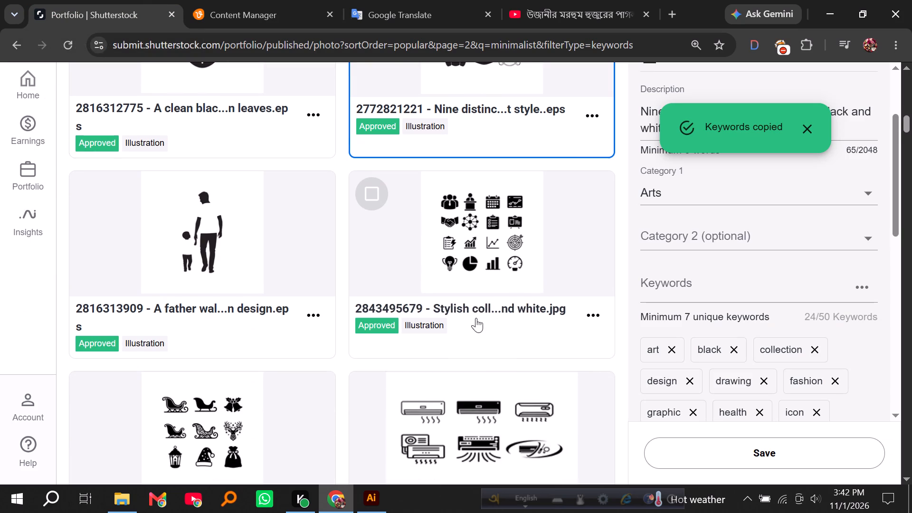
left_click(247, 0)
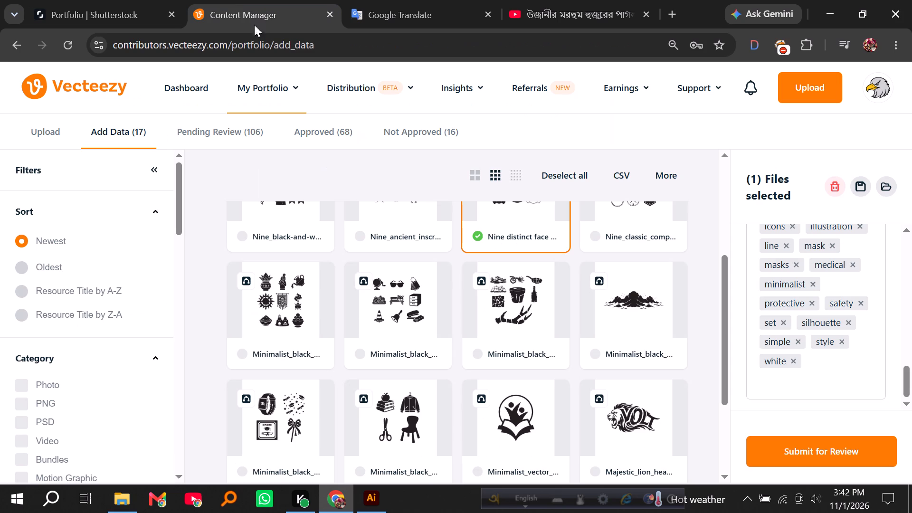
scroll(412, 373, "down", 3)
scroll(412, 373, "up", 3)
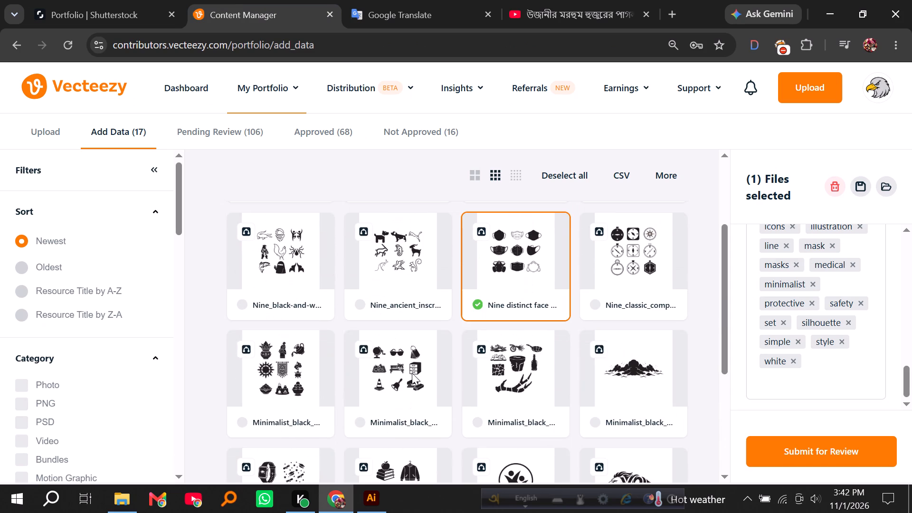
scroll(412, 373, "up", 1)
scroll(469, 354, "up", 2)
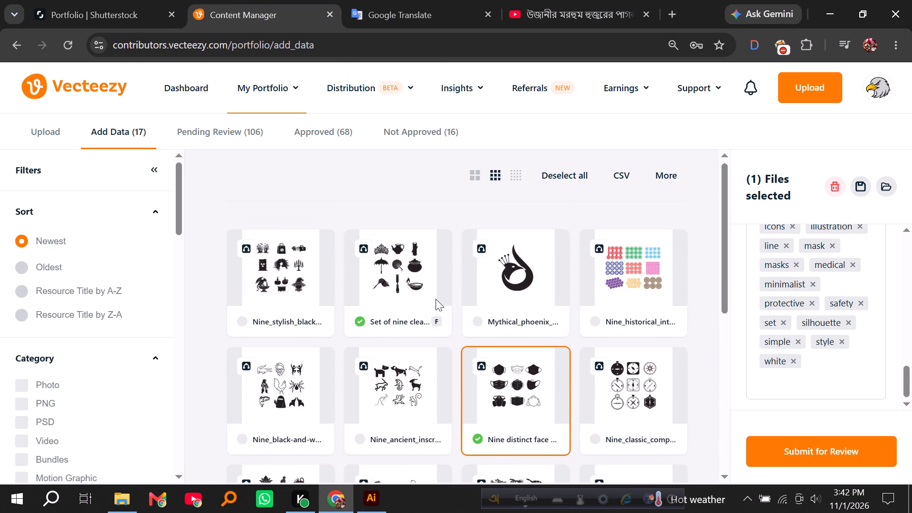
left_click(416, 270)
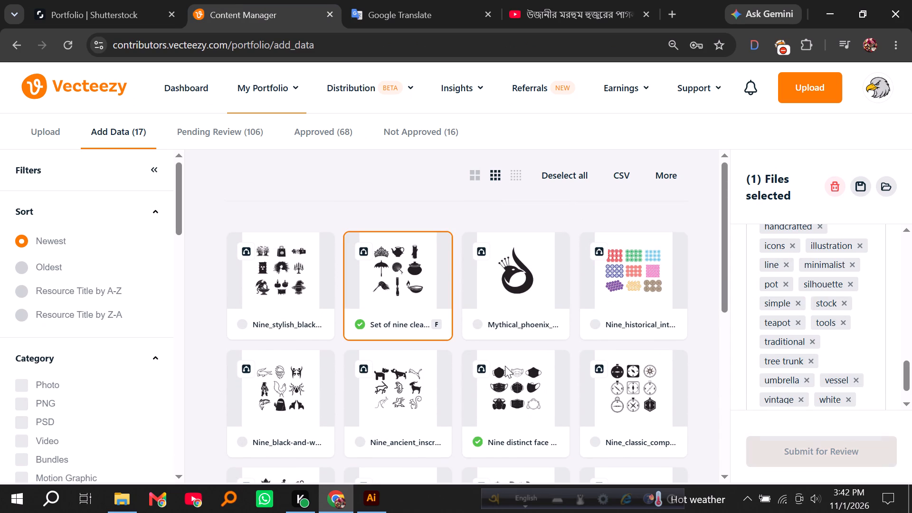
left_click(301, 274)
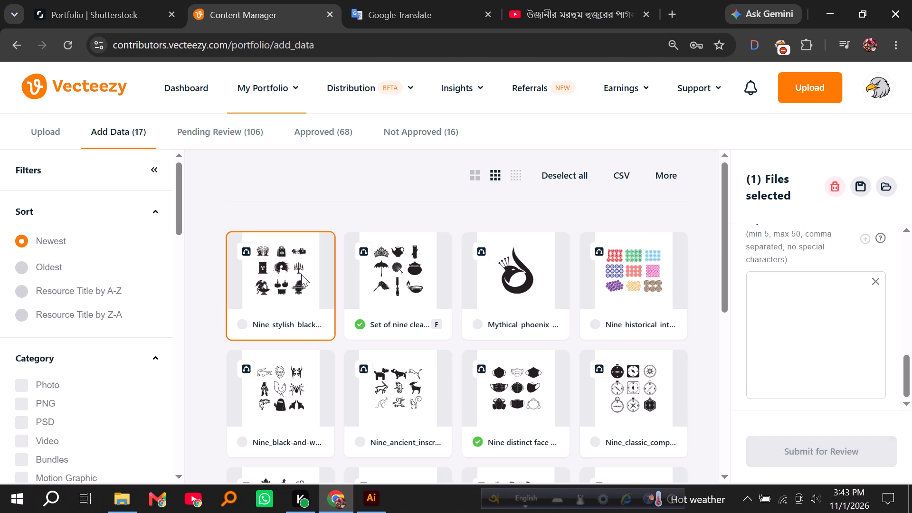
left_click(115, 0)
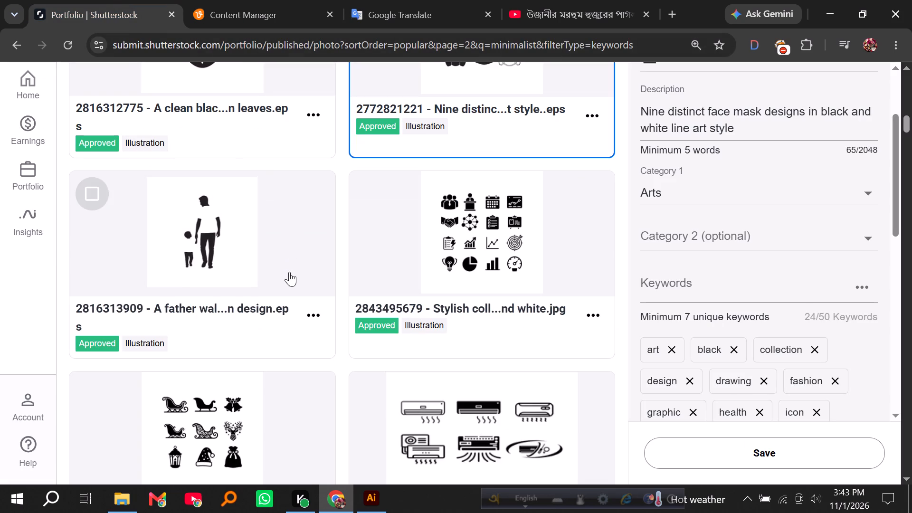
scroll(340, 268, "down", 7)
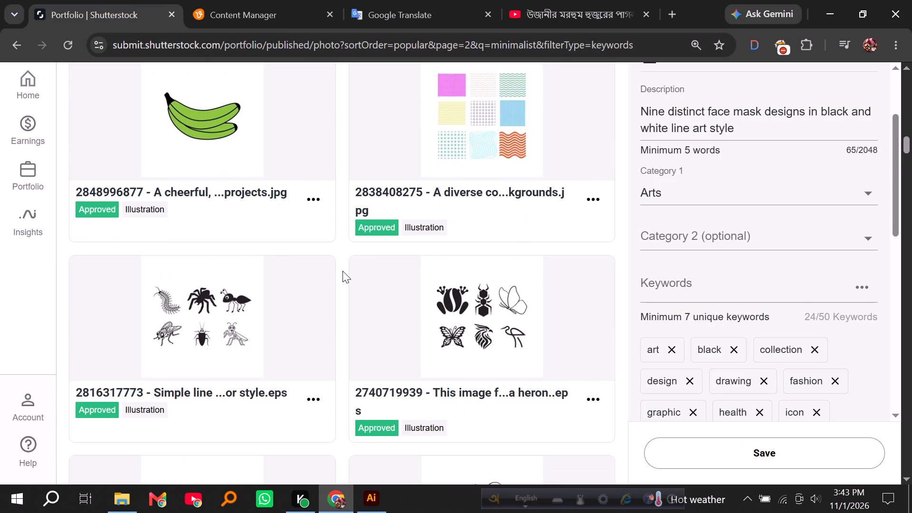
scroll(342, 271, "down", 4)
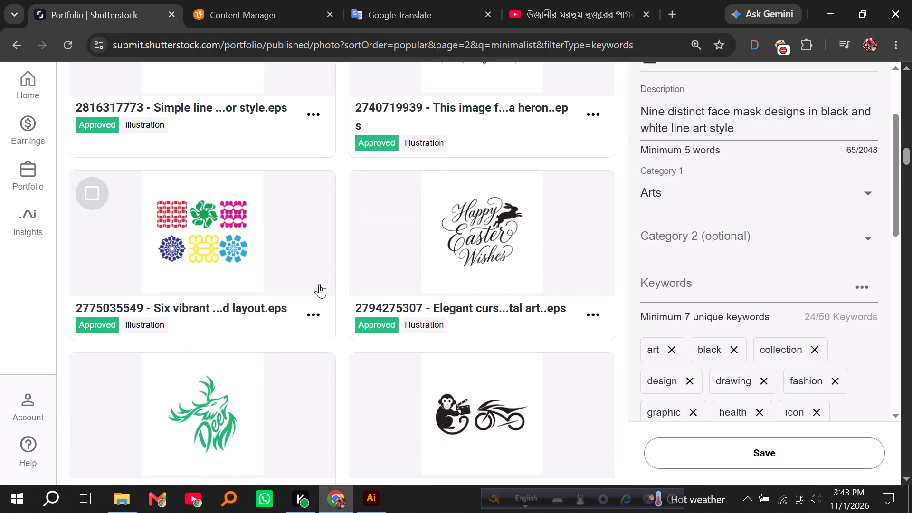
scroll(345, 248, "down", 8)
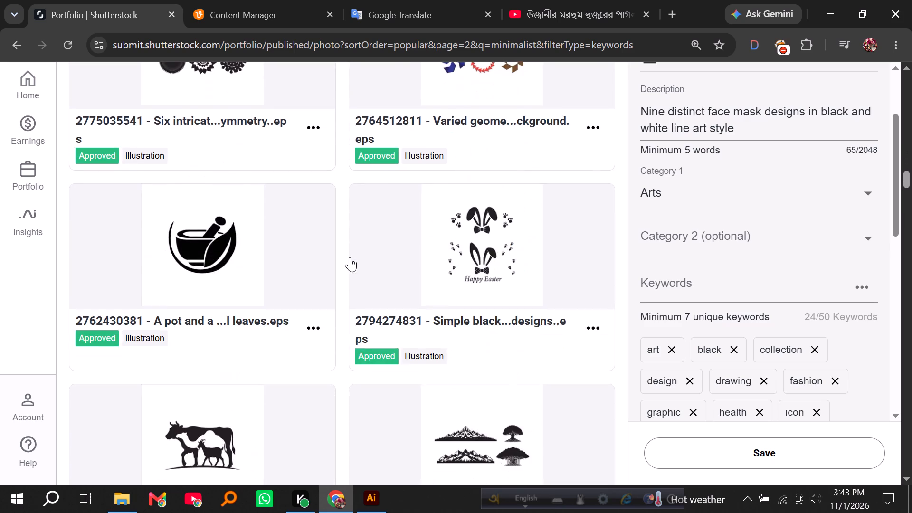
scroll(350, 257, "up", 2)
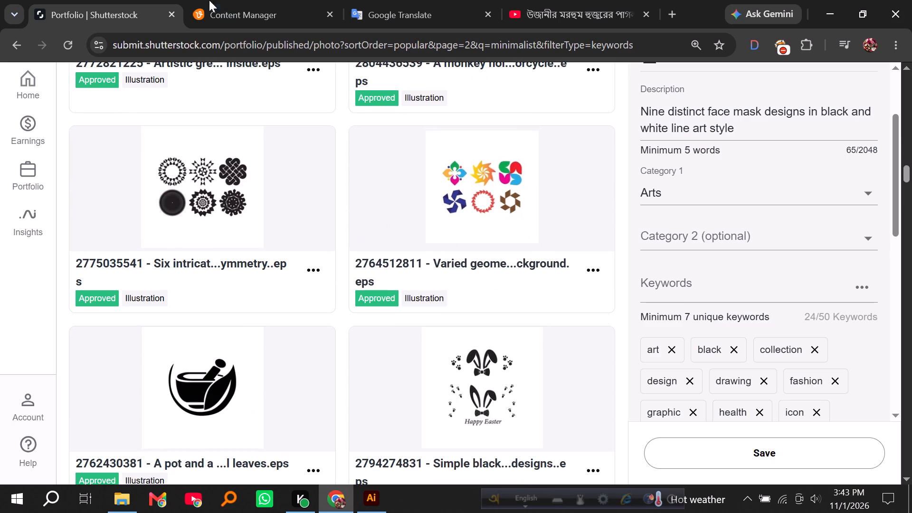
left_click(244, 0)
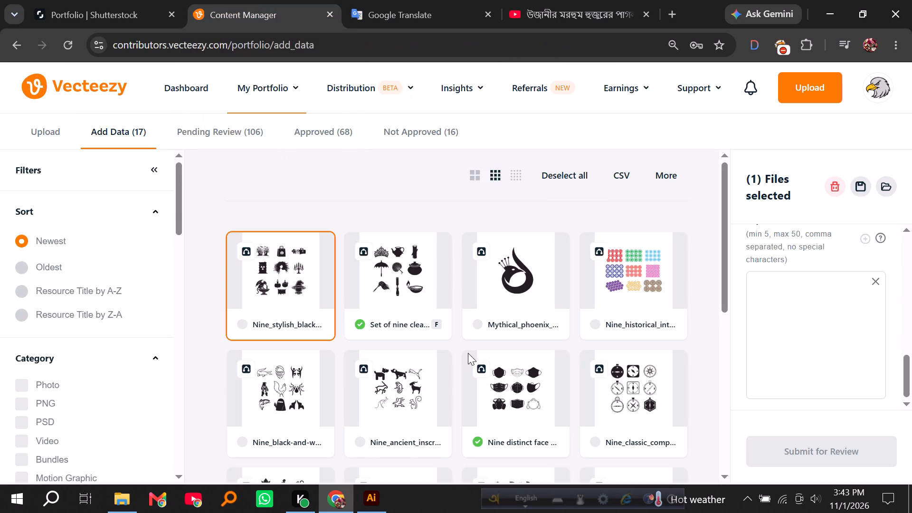
scroll(468, 352, "down", 8)
scroll(469, 352, "up", 13)
scroll(469, 352, "down", 7)
scroll(468, 352, "up", 3)
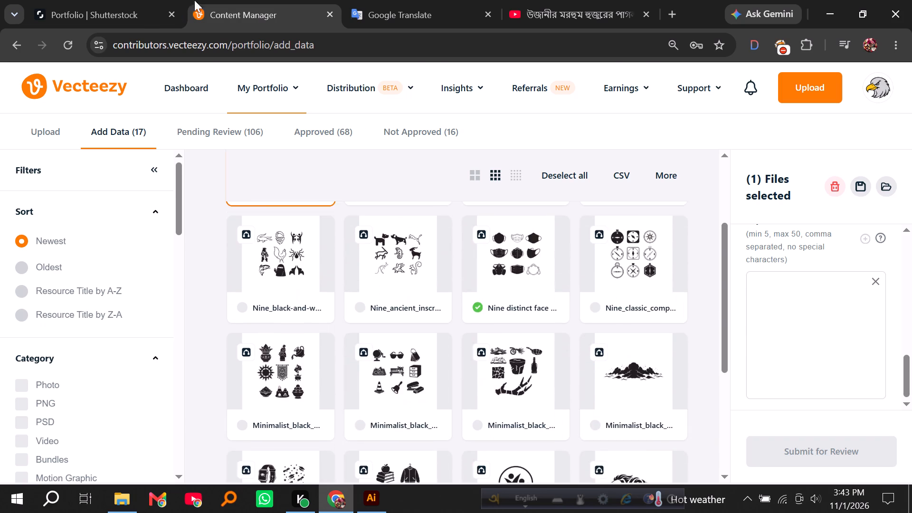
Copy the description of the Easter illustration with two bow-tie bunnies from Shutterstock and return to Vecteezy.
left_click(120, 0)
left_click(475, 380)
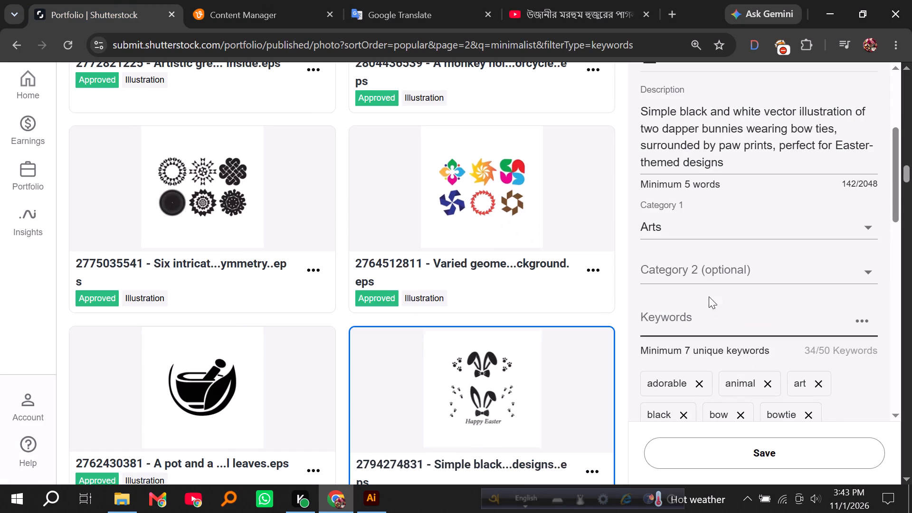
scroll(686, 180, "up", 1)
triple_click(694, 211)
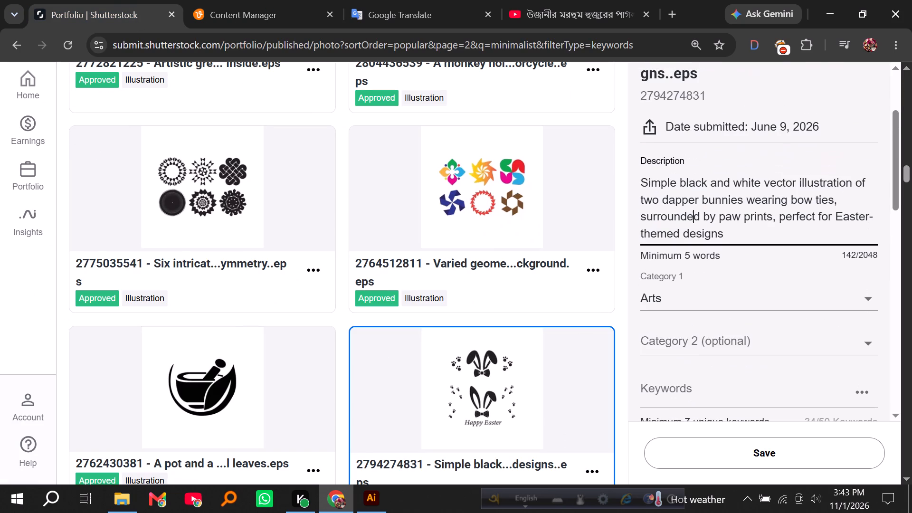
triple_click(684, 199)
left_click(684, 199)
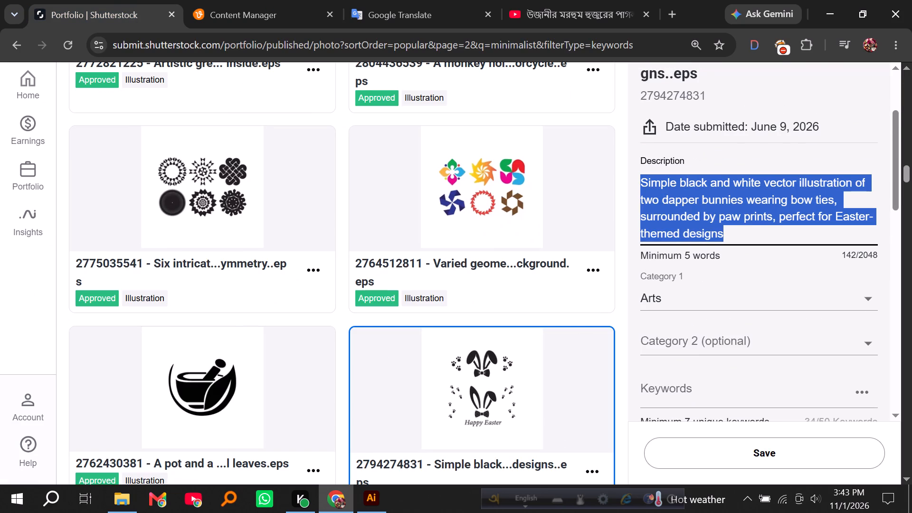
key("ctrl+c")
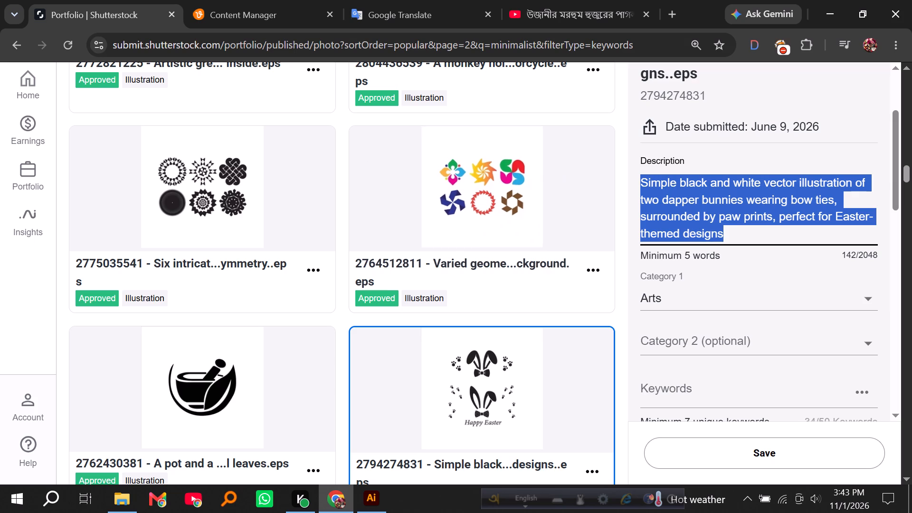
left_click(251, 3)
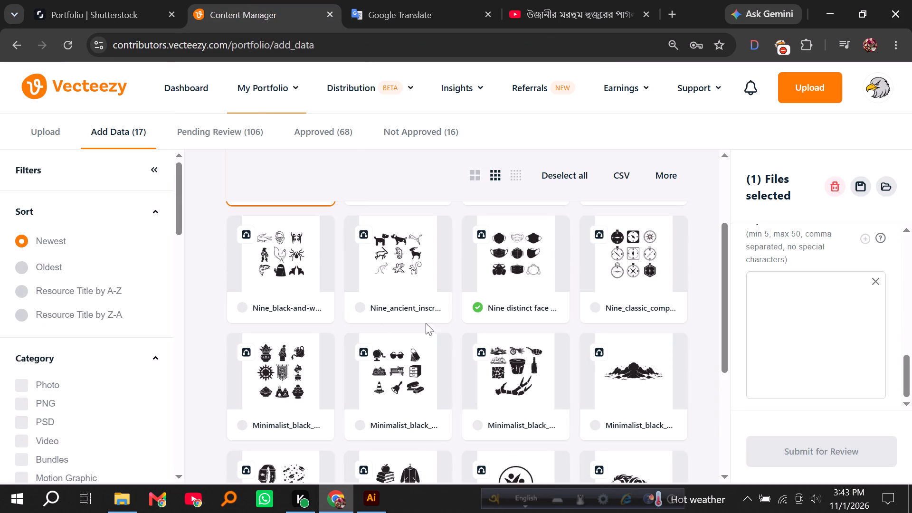
Look through the Vecteezy files awaiting data for one matching the bow-tie bunnies illustration.
scroll(434, 323, "down", 7)
scroll(437, 324, "up", 2)
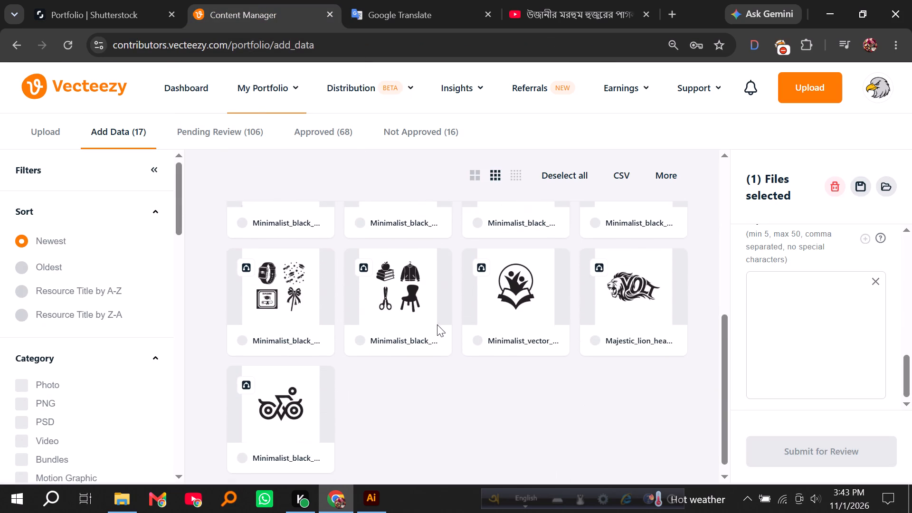
scroll(437, 324, "up", 5)
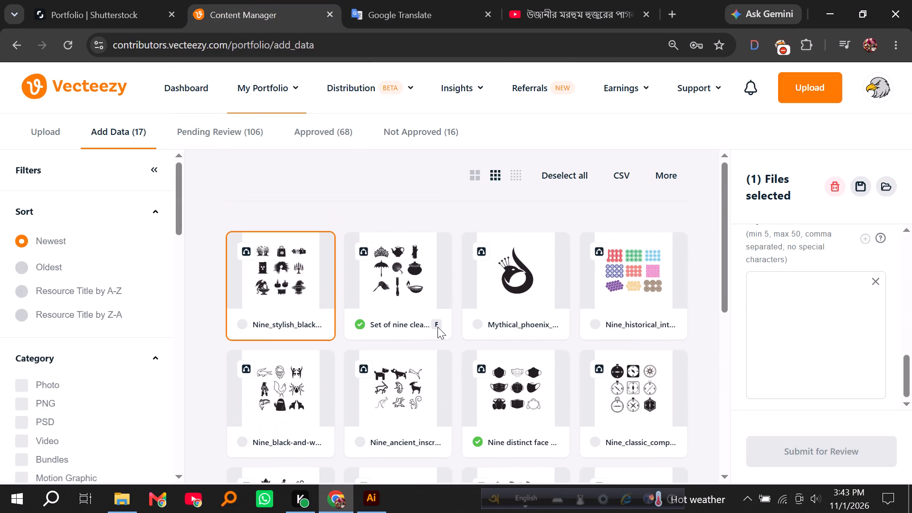
scroll(437, 328, "down", 2)
scroll(396, 344, "down", 2)
scroll(397, 346, "up", 3)
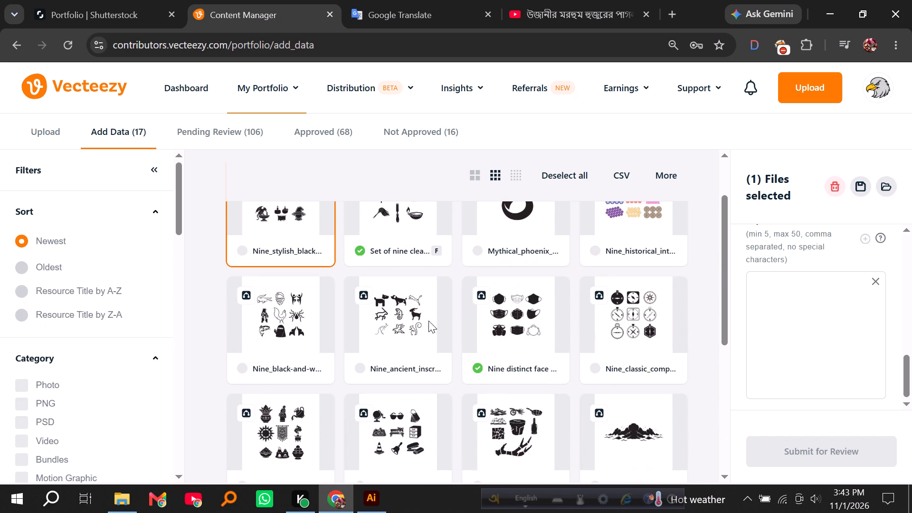
Submit the completed "Set of nine clea..." and face mask files for review, accepting the guidelines statement, and refresh the file list.
left_click(421, 258)
left_click(505, 344, "ctrl")
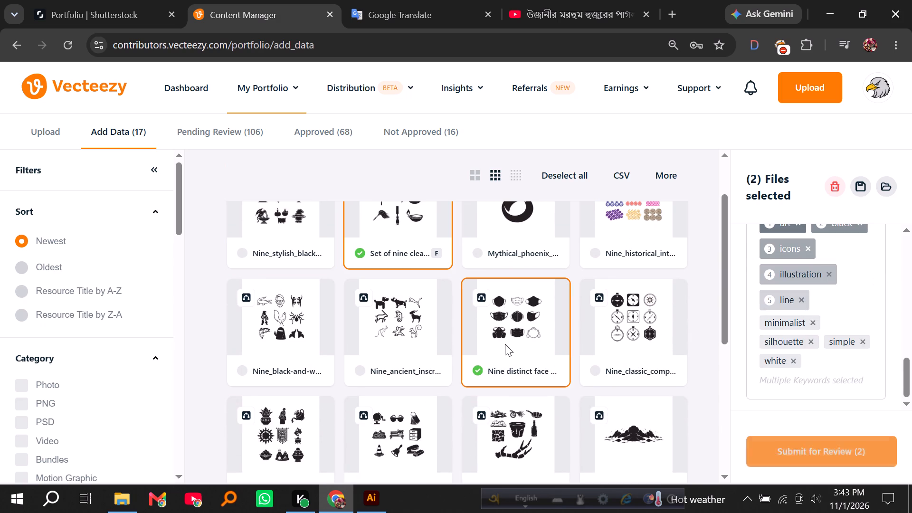
left_click(790, 454)
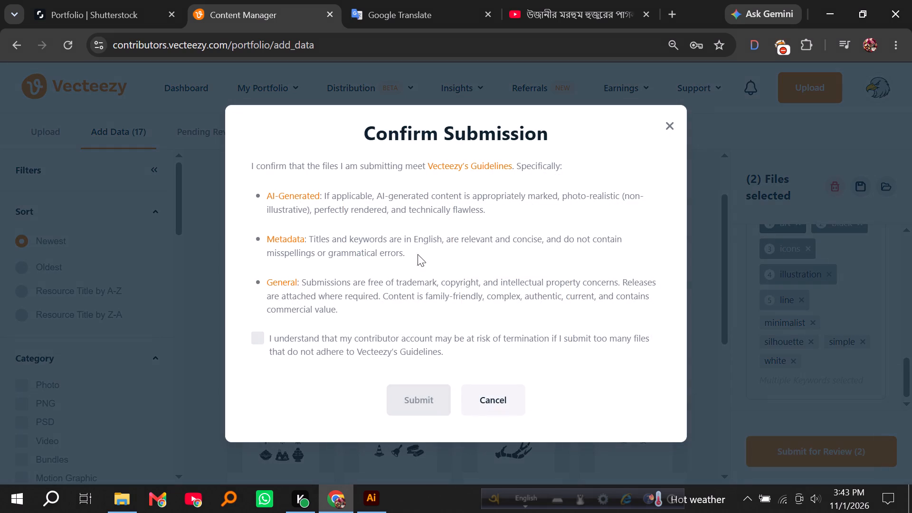
left_click(258, 335)
left_click(428, 397)
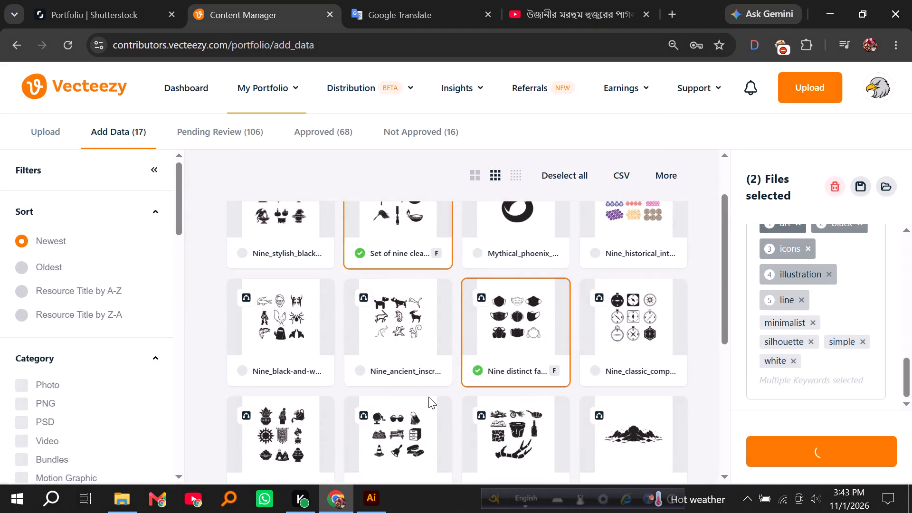
left_click(427, 333)
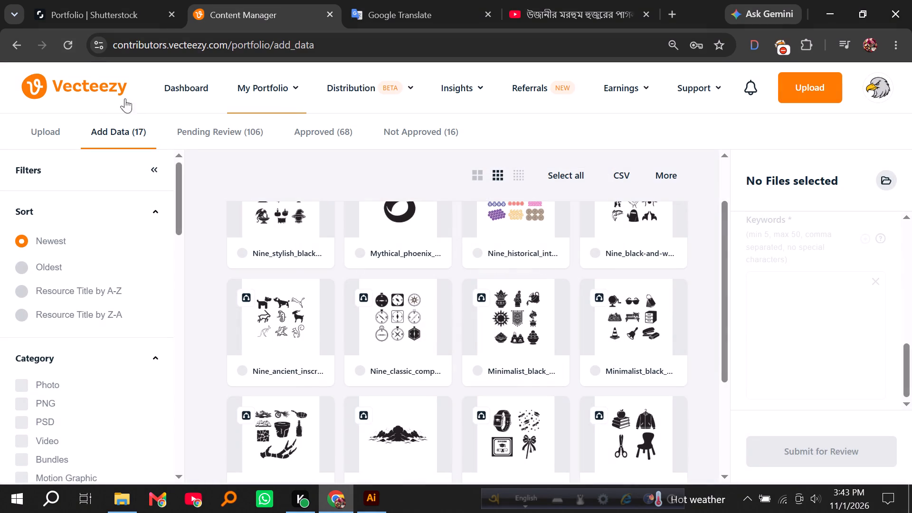
left_click(62, 38)
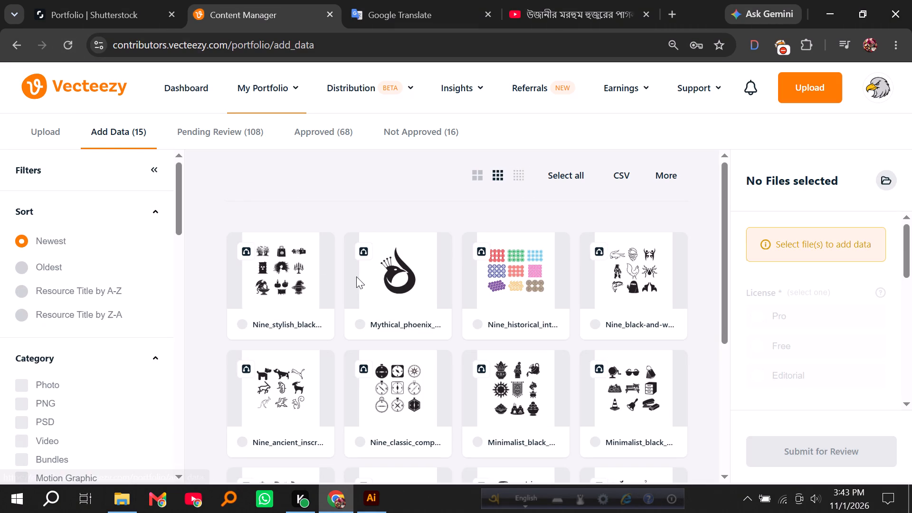
Permanently delete the black mountain landscape file from the Vecteezy files awaiting data and refresh the list.
scroll(422, 309, "down", 1)
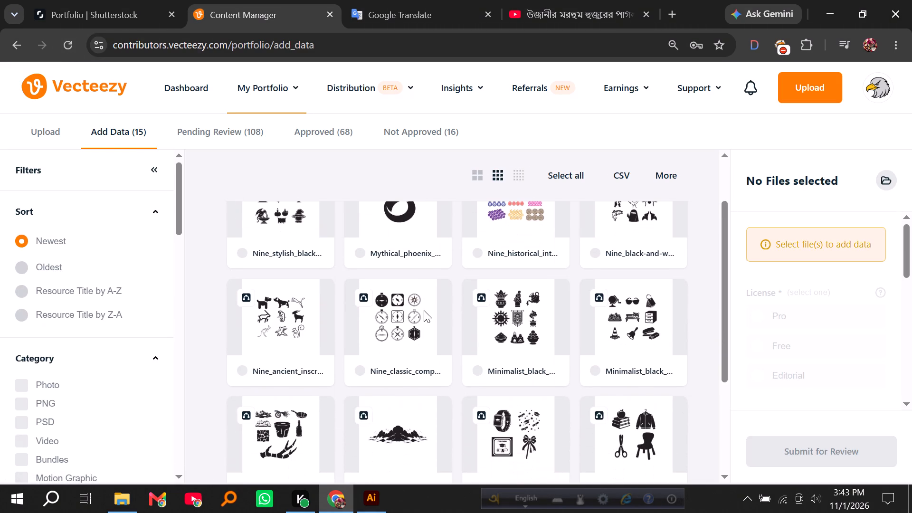
scroll(426, 317, "up", 1)
scroll(426, 321, "down", 2)
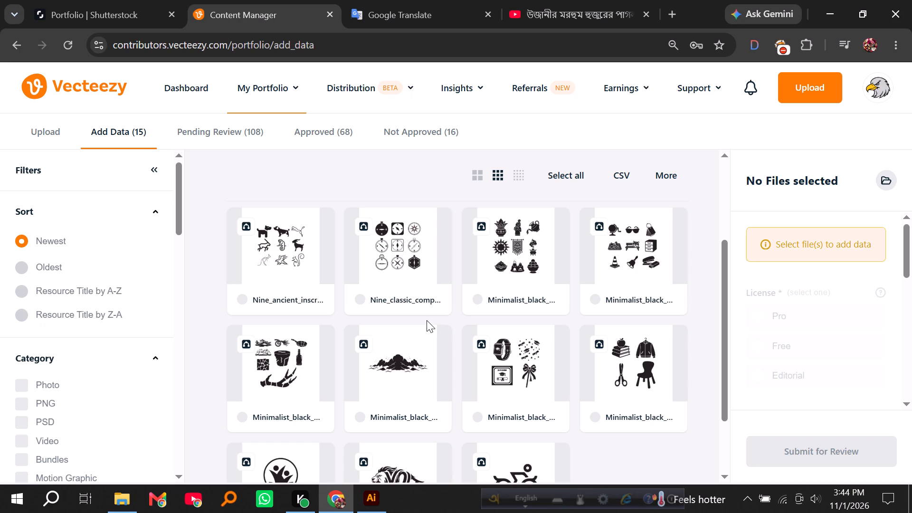
scroll(422, 308, "down", 1)
left_click(422, 307)
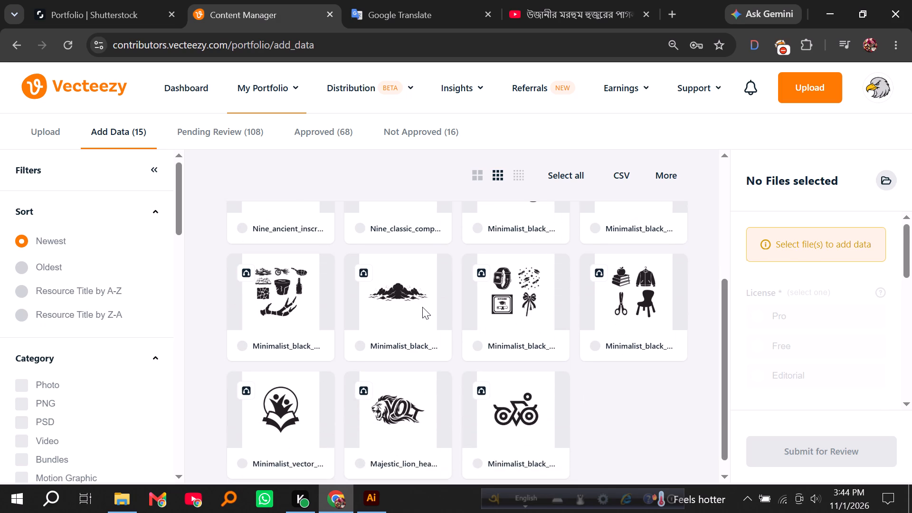
left_click(838, 186)
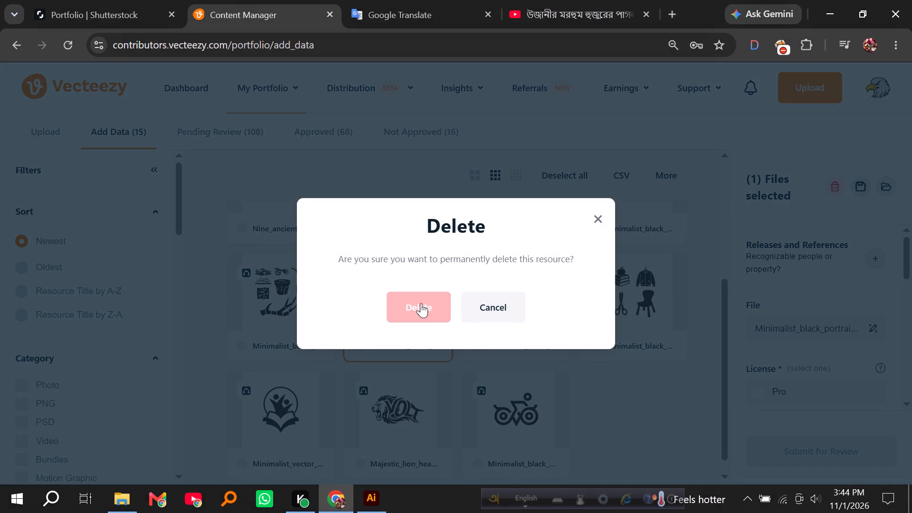
left_click(421, 303)
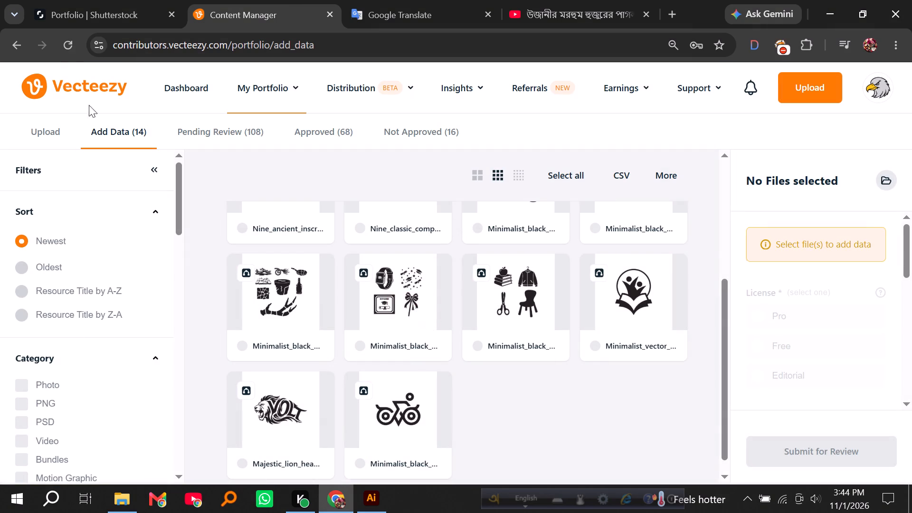
left_click(67, 44)
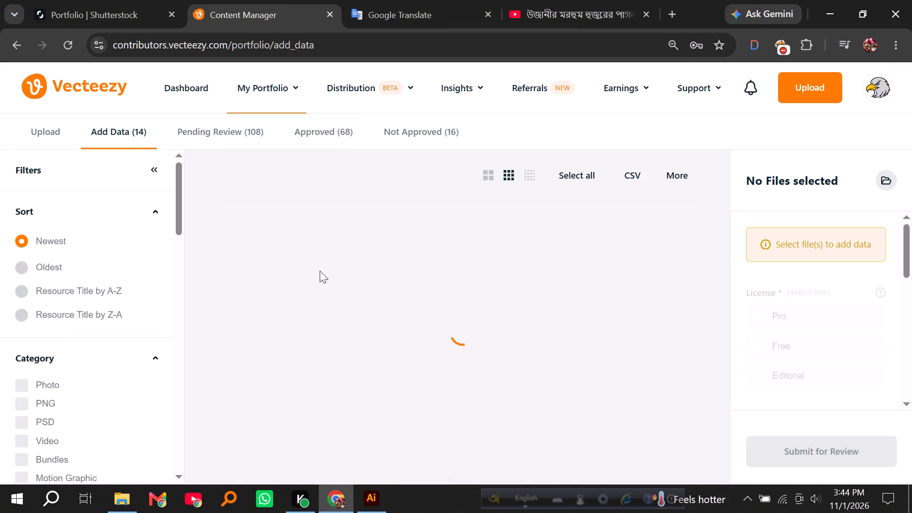
Check Shutterstock's mountains-and-trees and colourful geometric patterns illustrations against the Vecteezy files awaiting data.
scroll(410, 302, "down", 3)
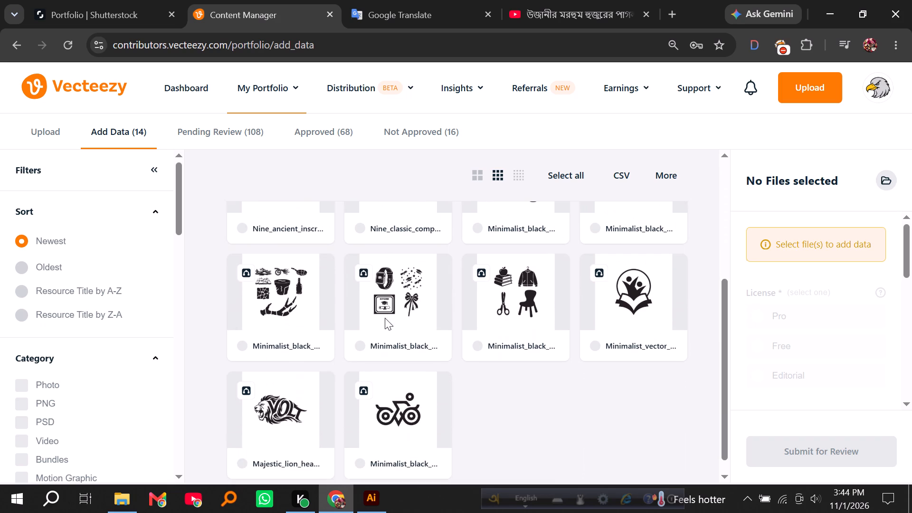
left_click(125, 0)
scroll(339, 324, "down", 5)
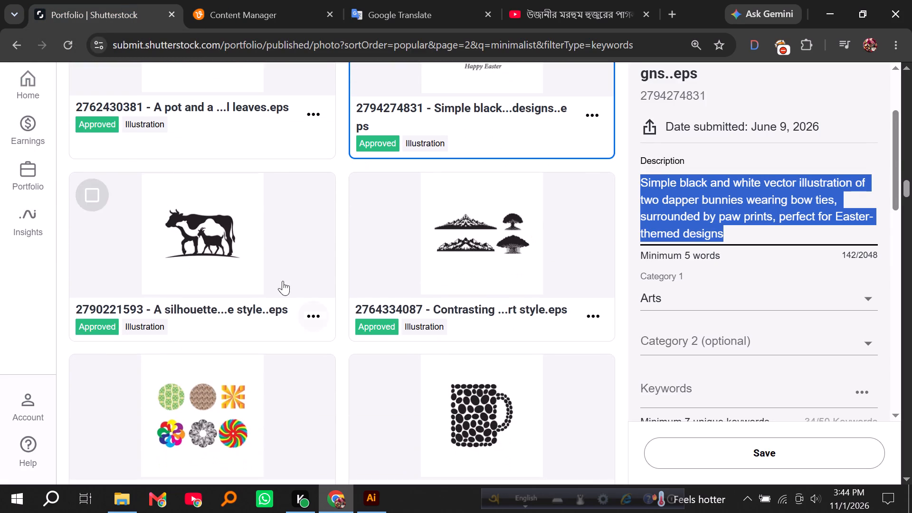
left_click(448, 238)
left_click(254, 0)
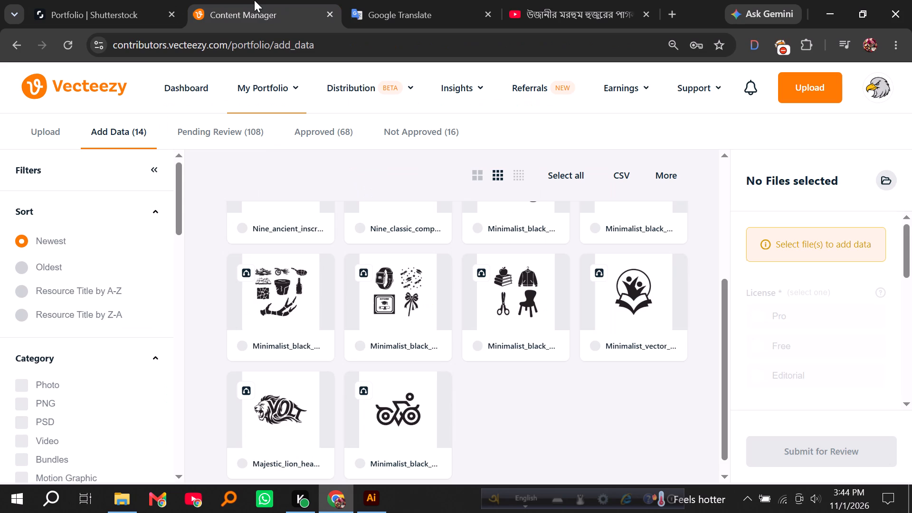
scroll(373, 354, "down", 2)
scroll(376, 360, "up", 4)
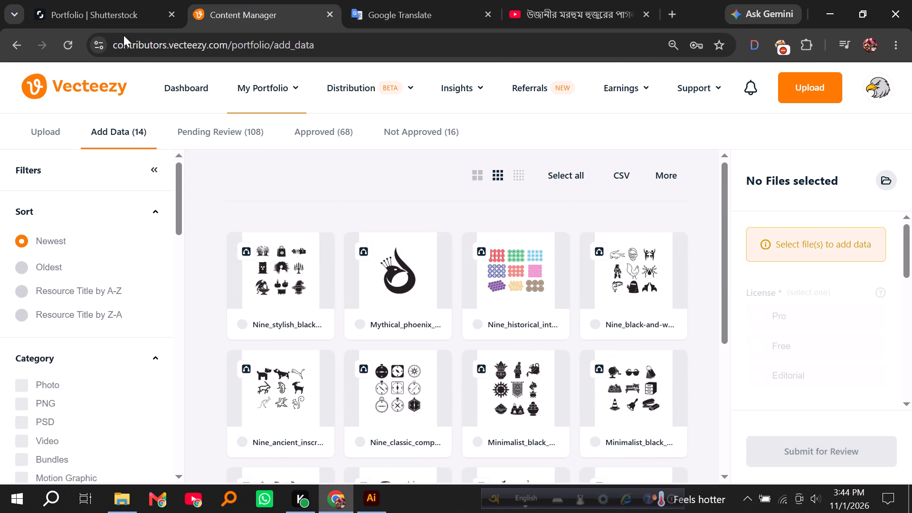
left_click(113, 0)
scroll(371, 338, "down", 3)
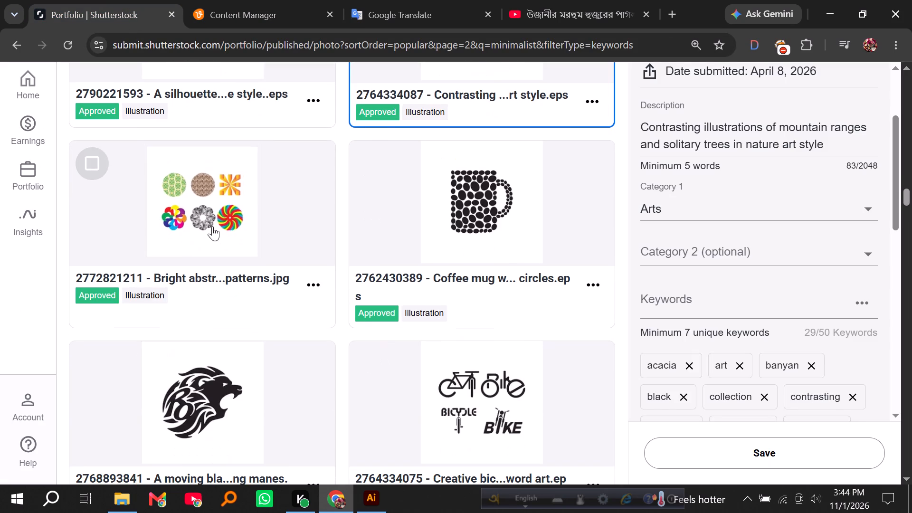
left_click(212, 226)
left_click(244, 0)
scroll(351, 340, "down", 4)
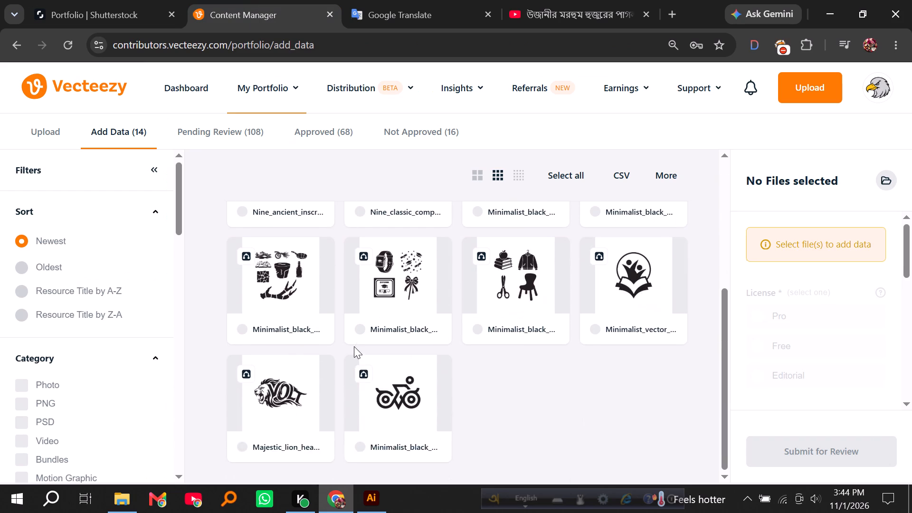
scroll(354, 346, "down", 4)
scroll(354, 349, "up", 8)
Compare further Shutterstock minimalist illustrations, from the lion head and bicycle art to the tuxedo, with the remaining Vecteezy files.
left_click(127, 0)
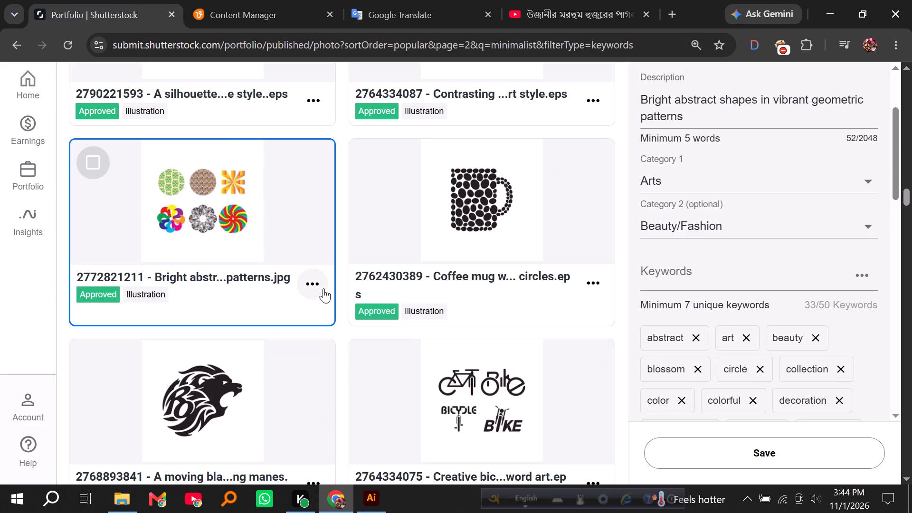
scroll(337, 299, "down", 3)
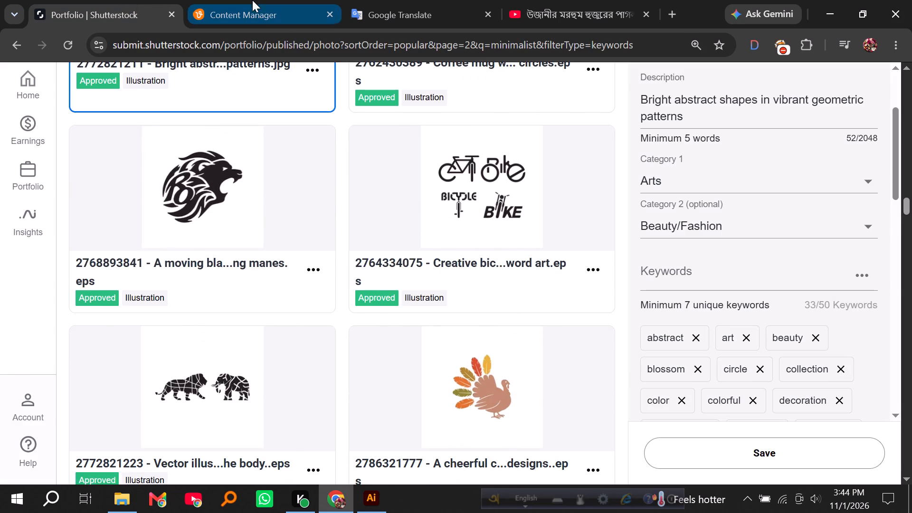
left_click(252, 0)
scroll(323, 379, "down", 4)
scroll(323, 383, "up", 1)
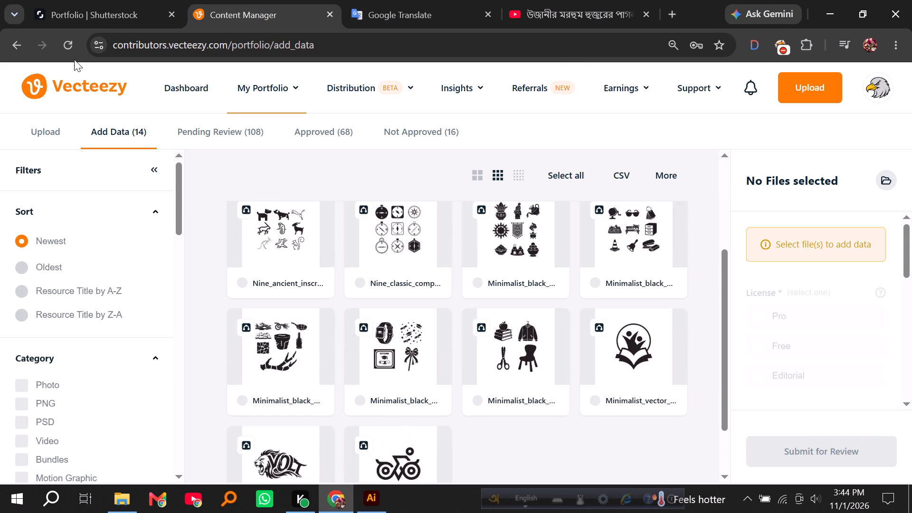
left_click(79, 0)
scroll(296, 405, "down", 3)
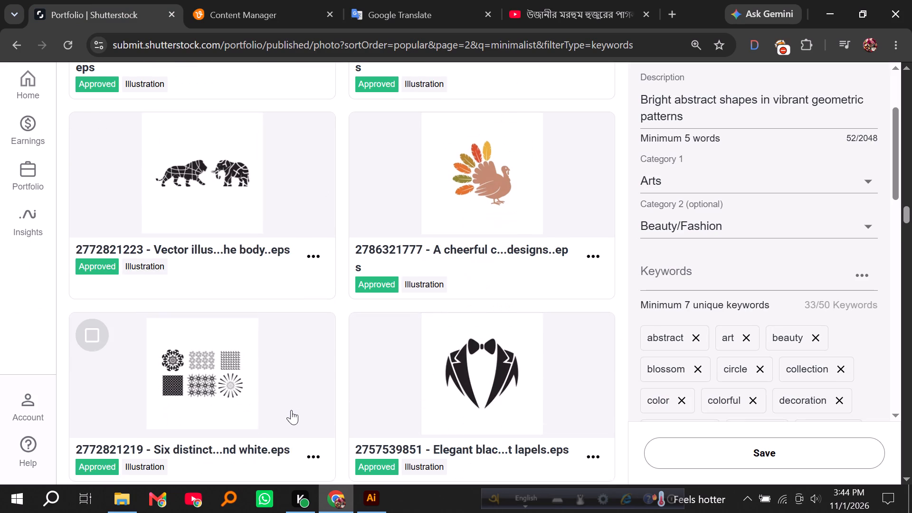
scroll(372, 313, "down", 2)
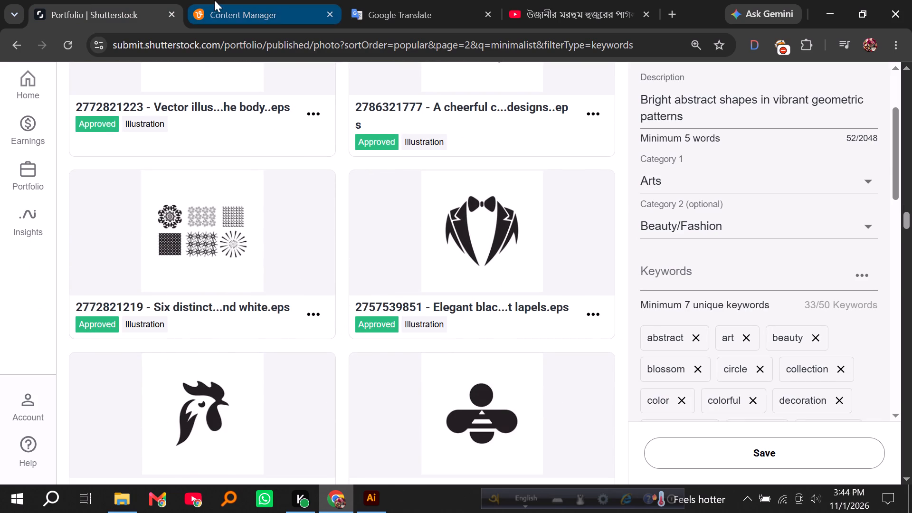
left_click(214, 0)
scroll(313, 369, "down", 4)
scroll(314, 373, "up", 5)
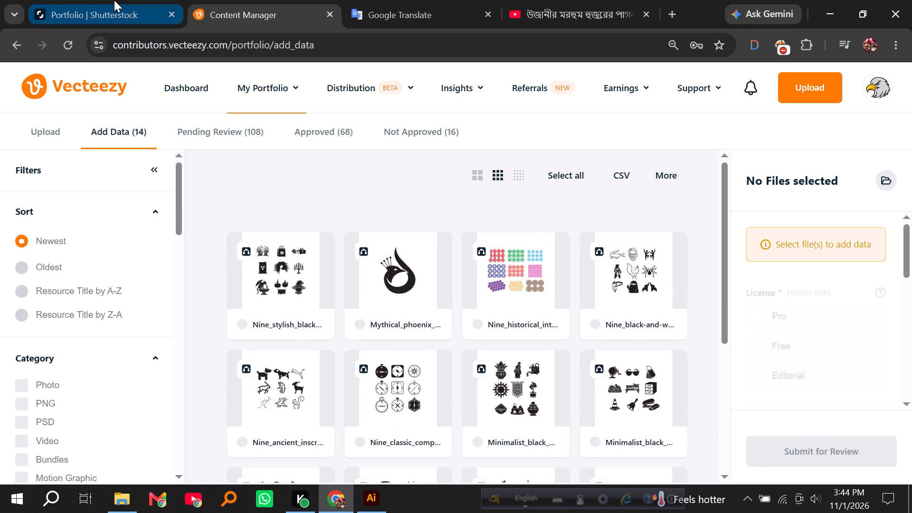
Look through the second page of Shutterstock's minimalist keyword results for illustrations matching the remaining Vecteezy files.
left_click(114, 0)
scroll(304, 402, "down", 4)
scroll(328, 298, "down", 4)
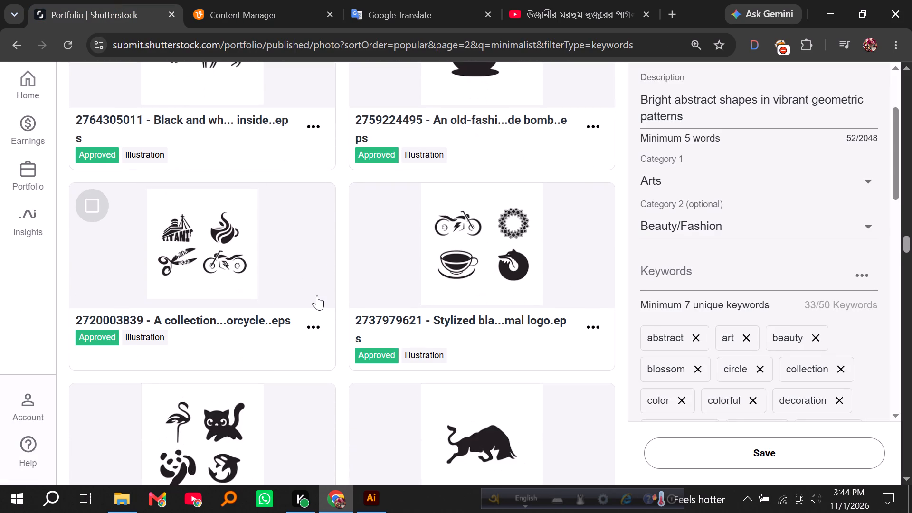
scroll(317, 295, "down", 7)
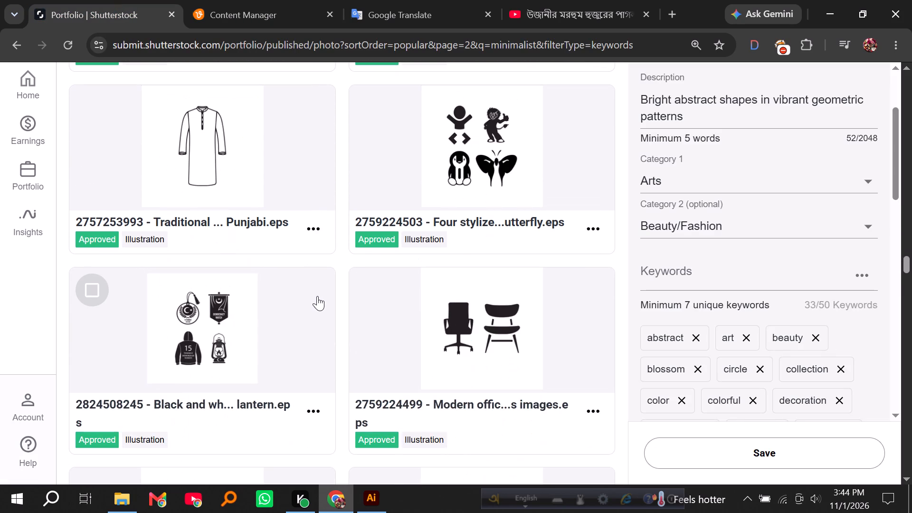
scroll(360, 290, "down", 3)
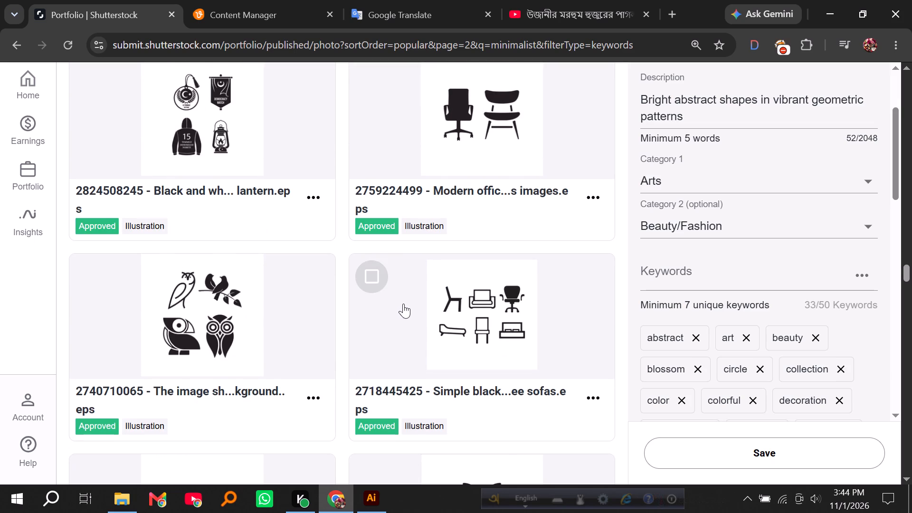
scroll(402, 303, "down", 2)
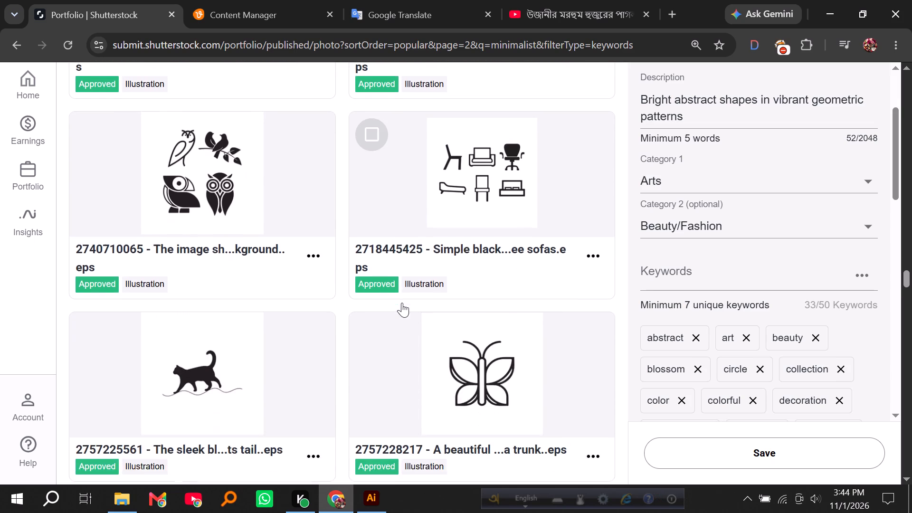
scroll(405, 316, "down", 3)
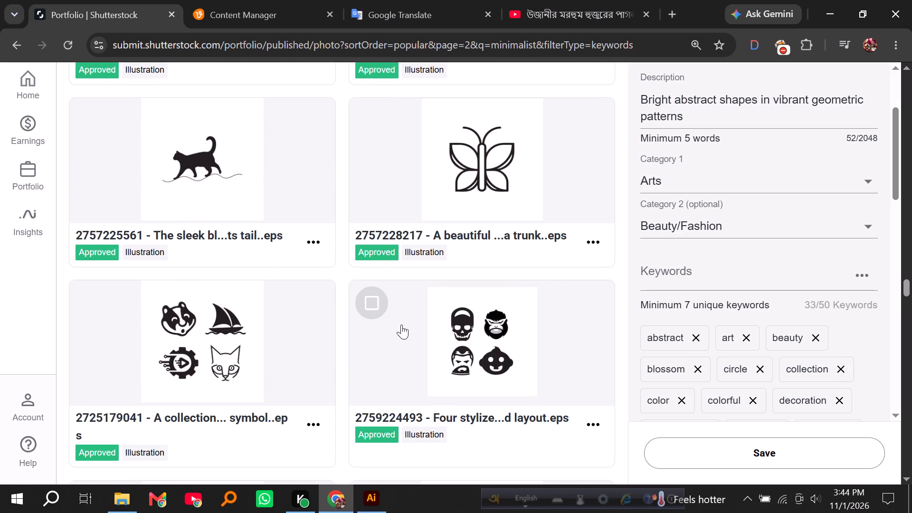
scroll(402, 324, "down", 3)
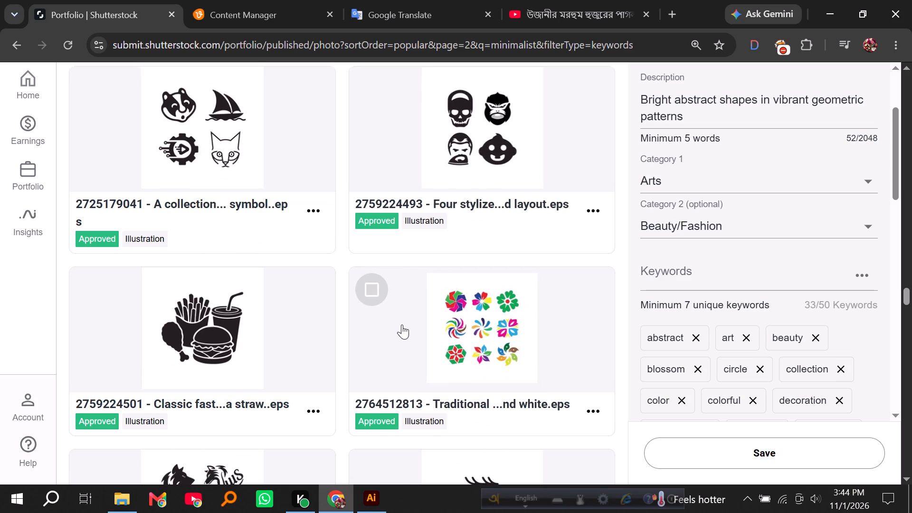
scroll(402, 323, "down", 7)
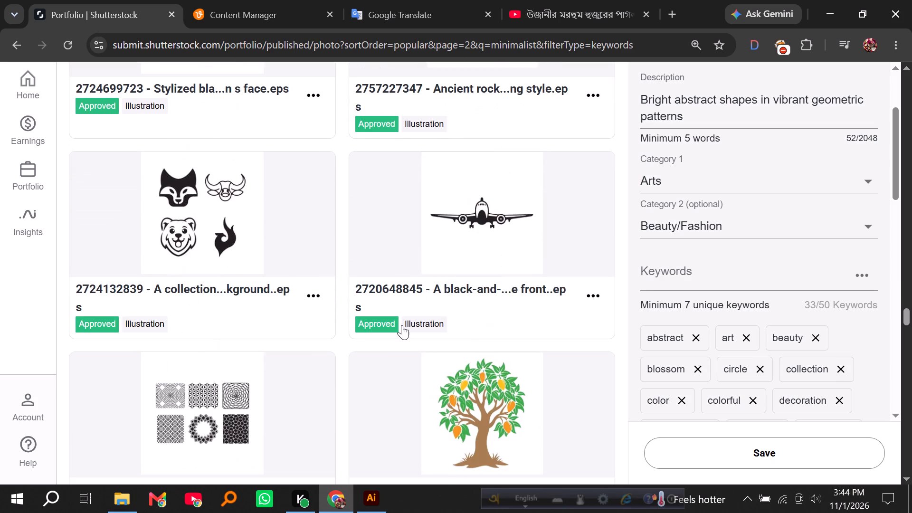
scroll(402, 325, "down", 8)
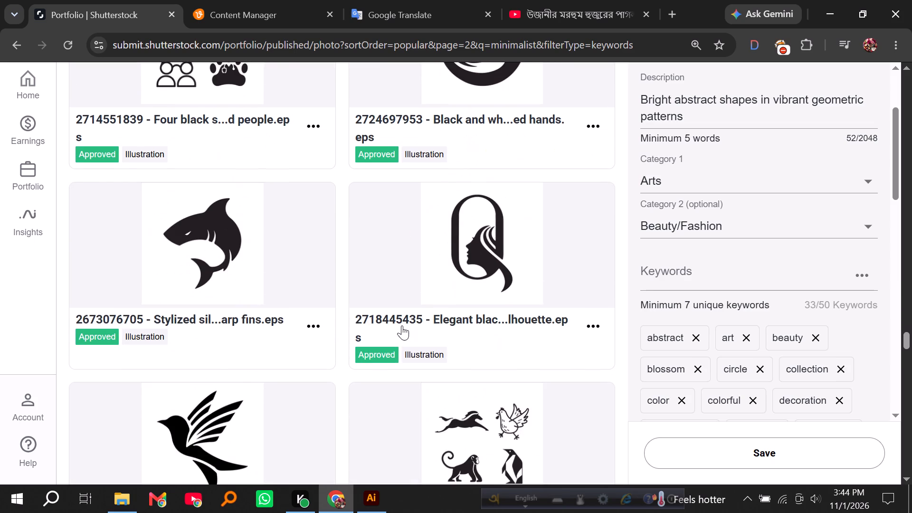
scroll(402, 325, "down", 6)
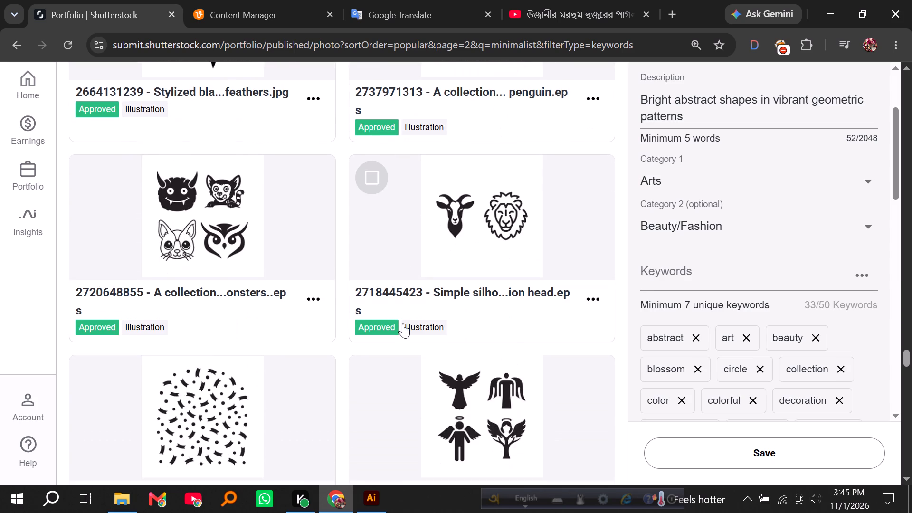
scroll(403, 323, "down", 4)
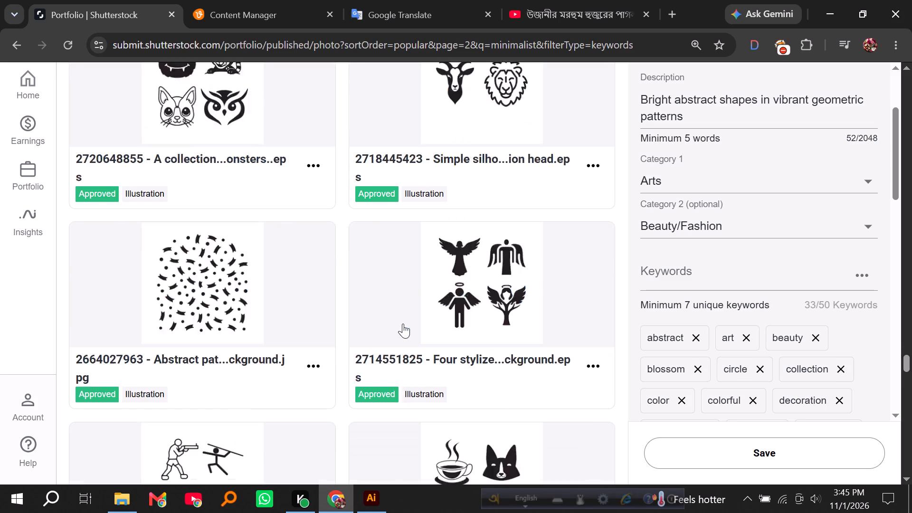
scroll(403, 323, "down", 6)
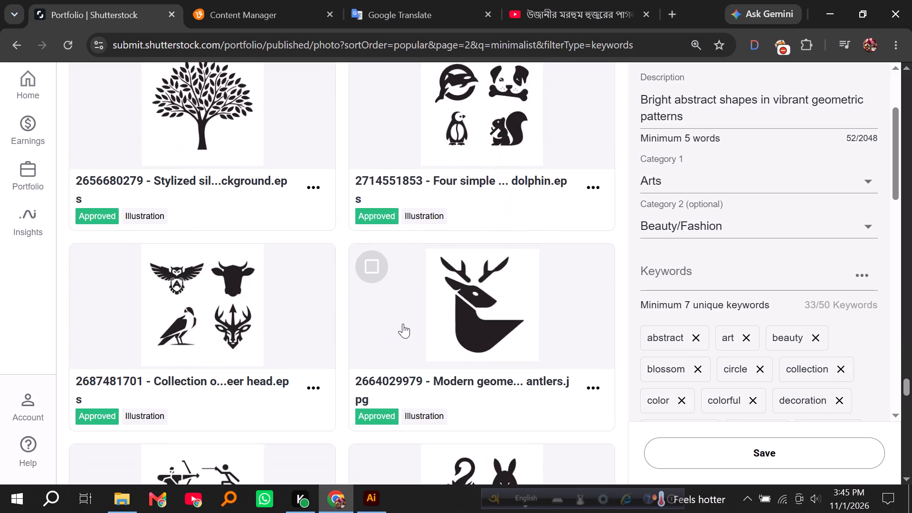
scroll(403, 323, "down", 4)
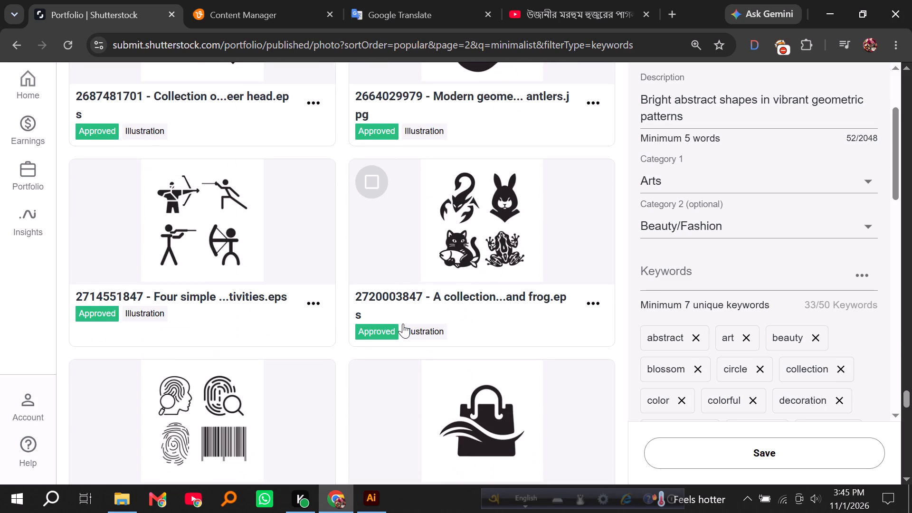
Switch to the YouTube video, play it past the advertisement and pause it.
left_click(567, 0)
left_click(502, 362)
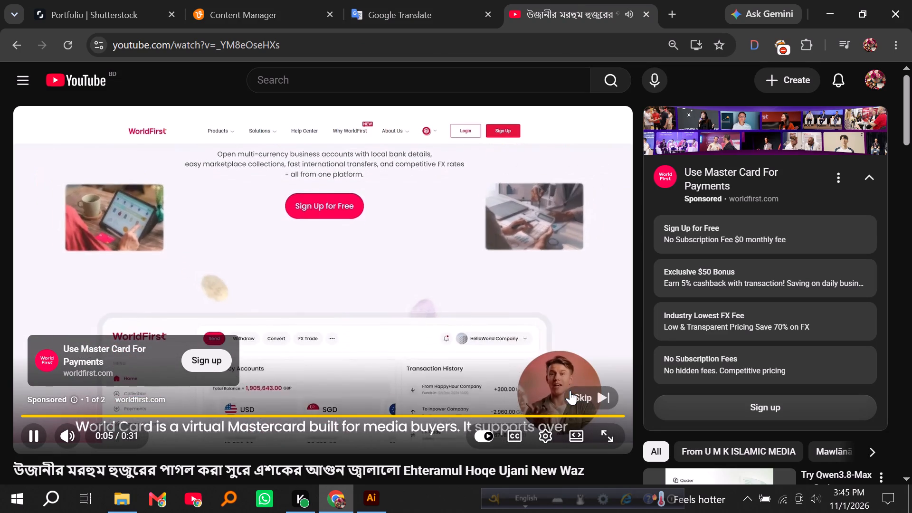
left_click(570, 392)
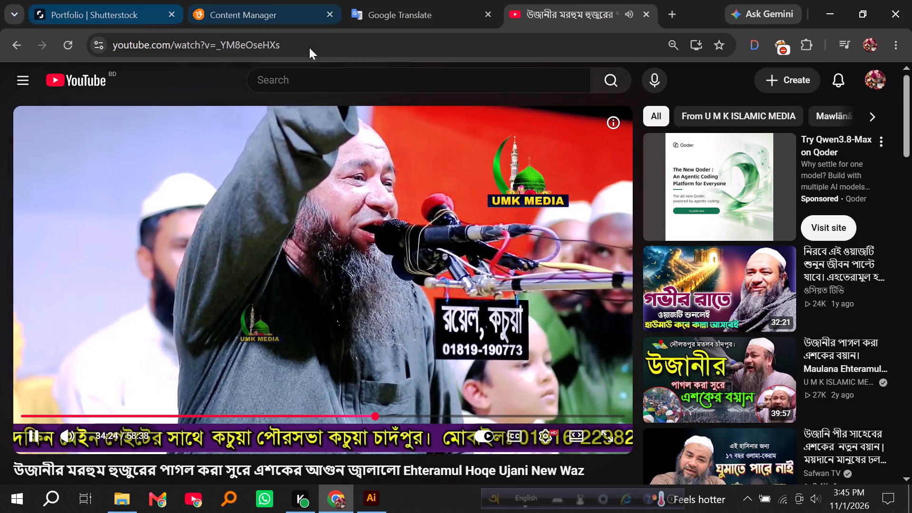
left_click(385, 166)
Review the Vecteezy files awaiting data and compare them with the last minimalist illustrations on Shutterstock's second results page.
left_click(195, 0)
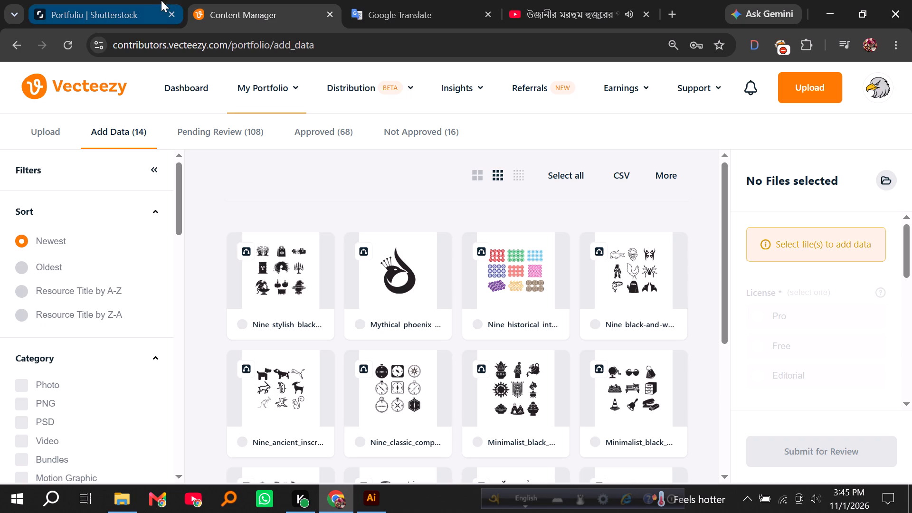
scroll(334, 276, "down", 3)
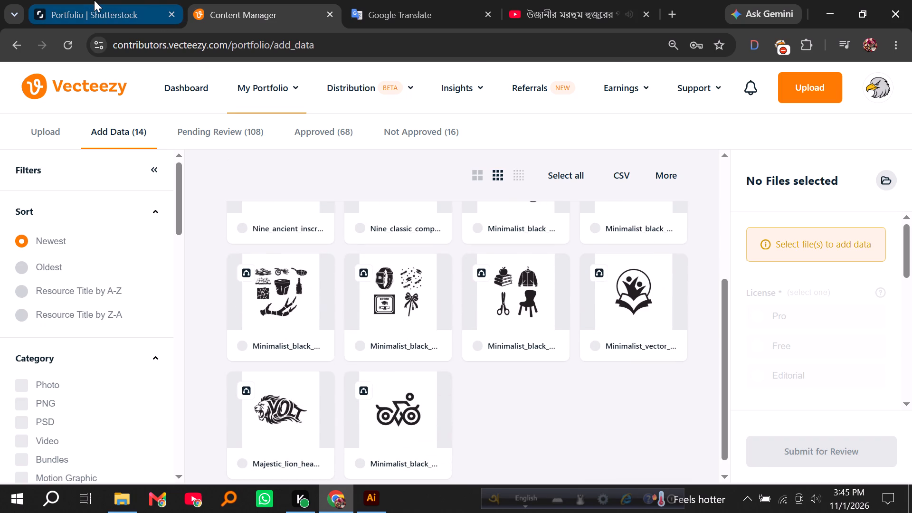
left_click(94, 0)
scroll(381, 396, "down", 8)
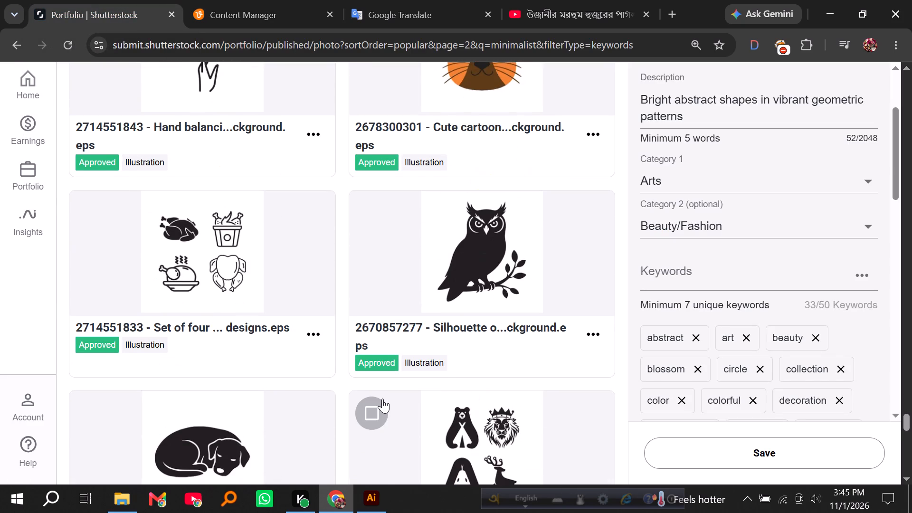
scroll(382, 399, "down", 1)
scroll(406, 362, "down", 6)
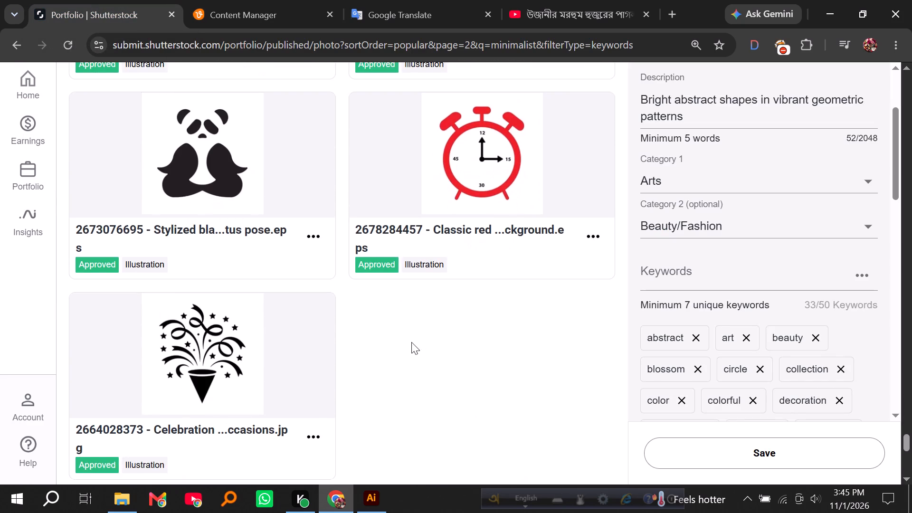
scroll(377, 337, "down", 3)
scroll(390, 369, "up", 3)
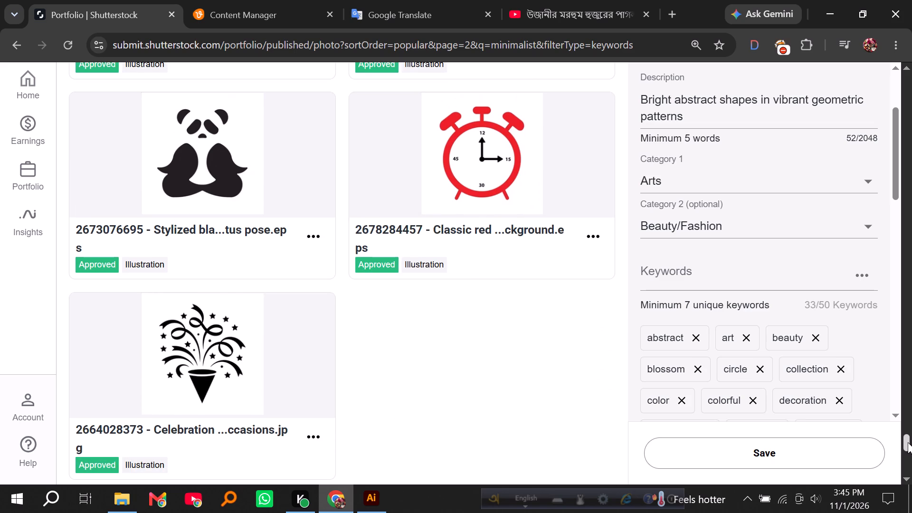
Clear the "minimalist" keyword filter from the Shutterstock marketplace catalog.
left_click_drag(907, 442, 901, 95)
scroll(293, 324, "up", 10)
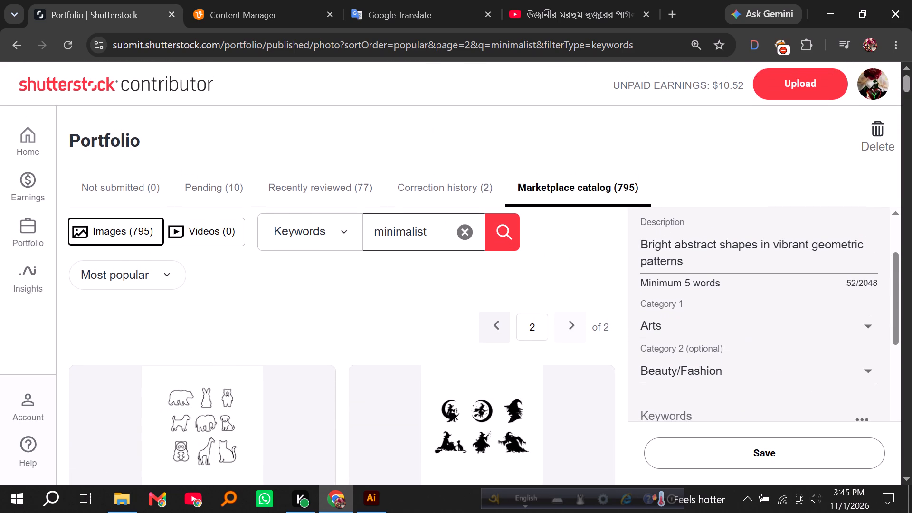
left_click(460, 232)
left_click(417, 231)
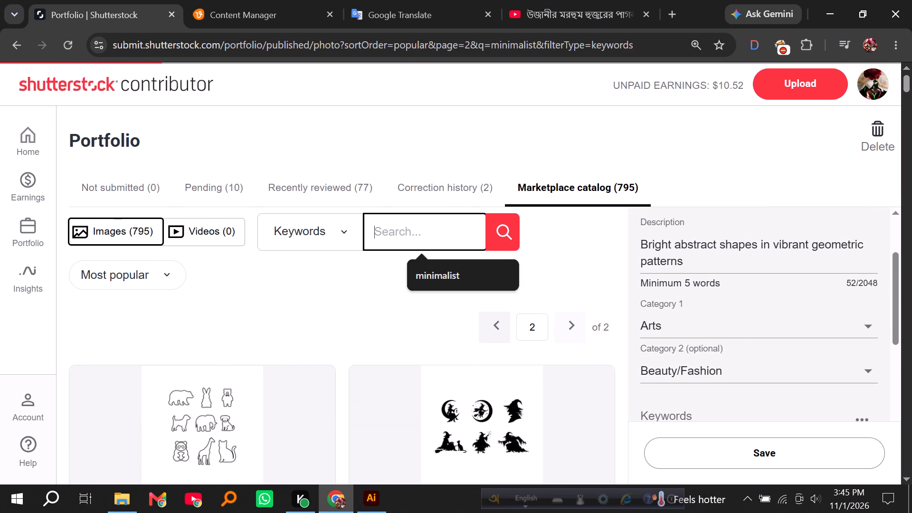
left_click(505, 277)
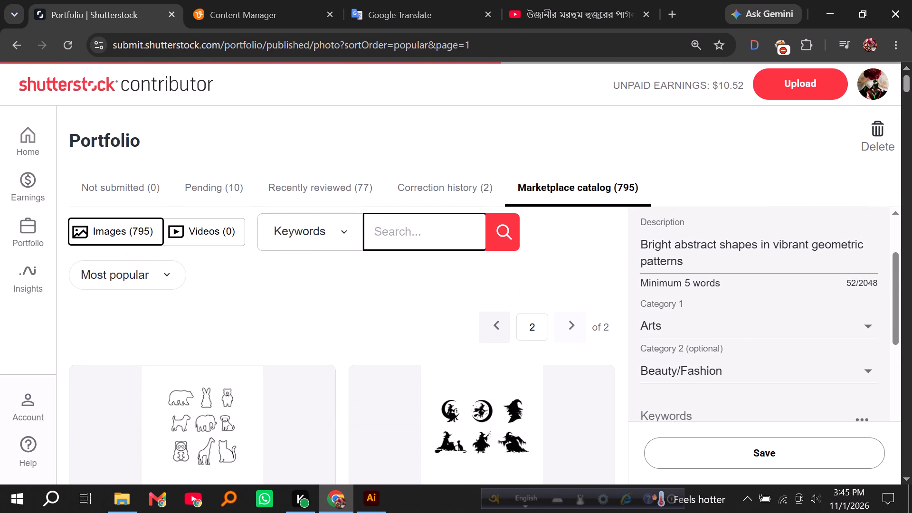
Check the remaining Vecteezy files for a subject and start a new keyword search in the Shutterstock catalog.
left_click(255, 0)
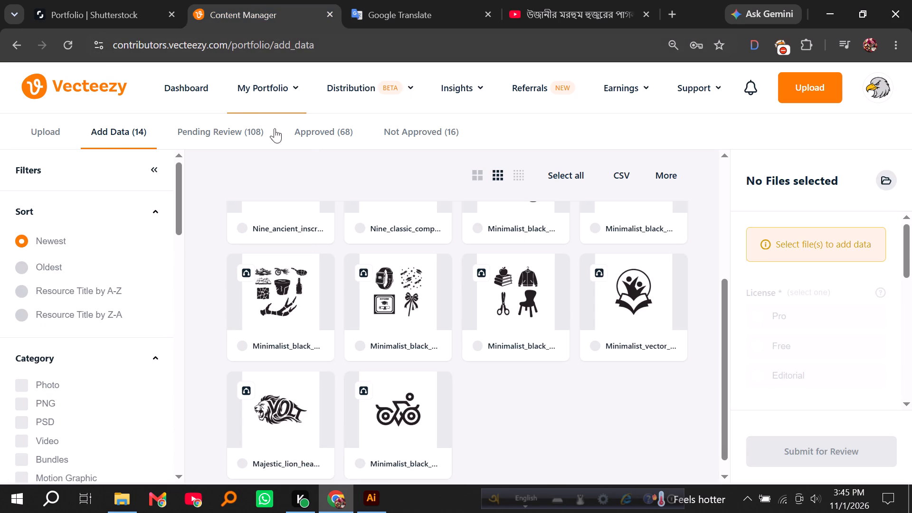
left_click(141, 0)
left_click(381, 227)
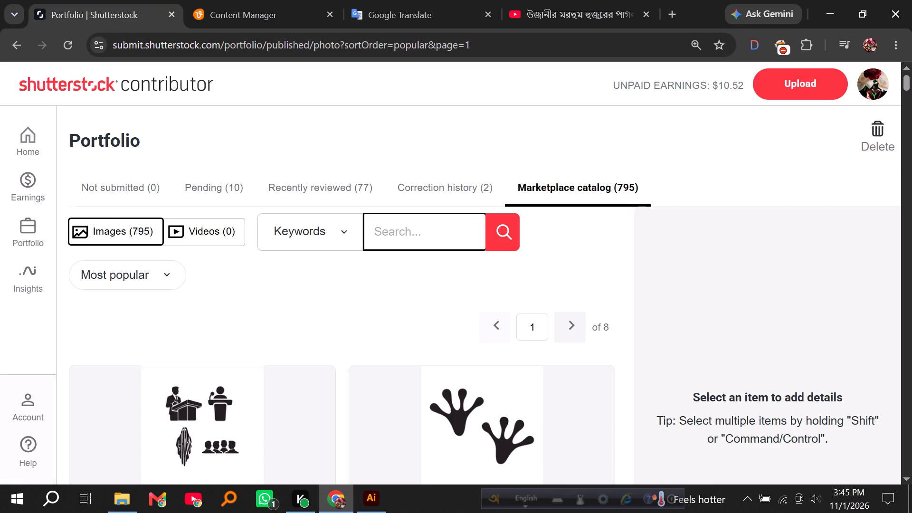
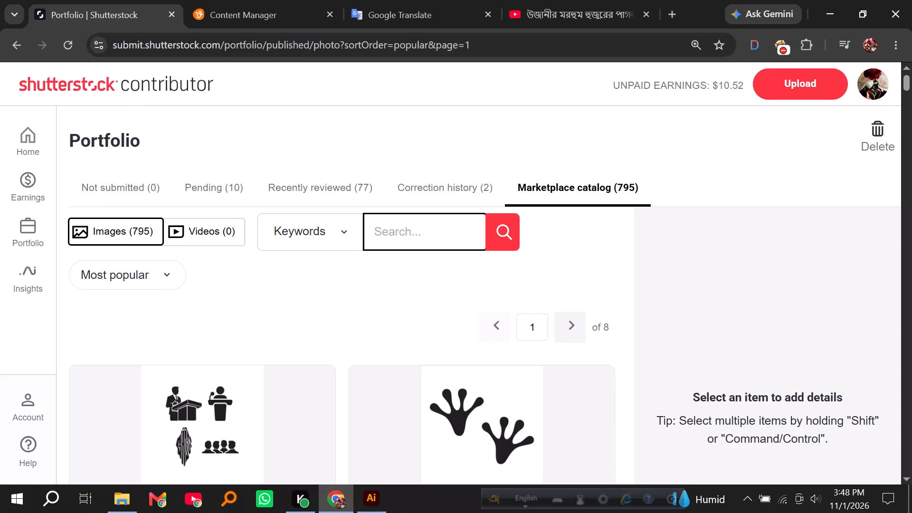
Search the Shutterstock catalog for the keyword "black" and compare the listings with the Vecteezy files awaiting data.
key("b")
type("lack")
key("space")
key("Return")
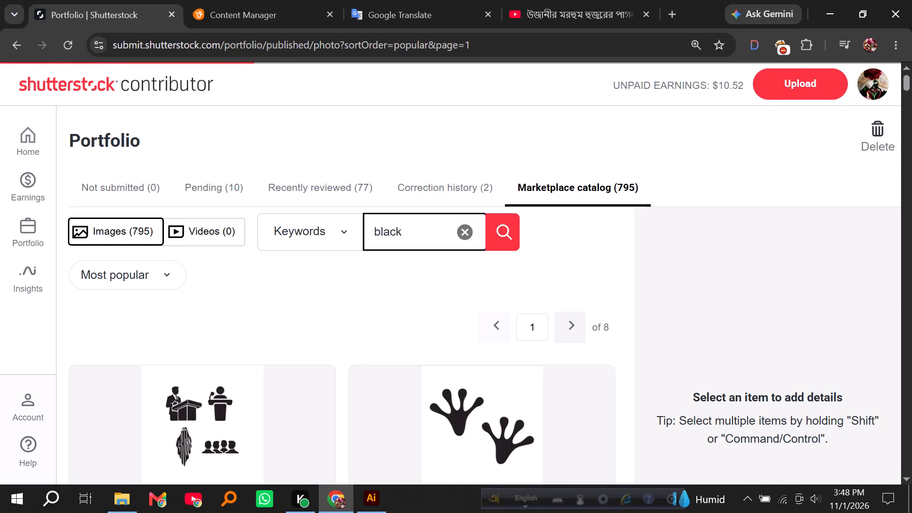
scroll(357, 310, "down", 1)
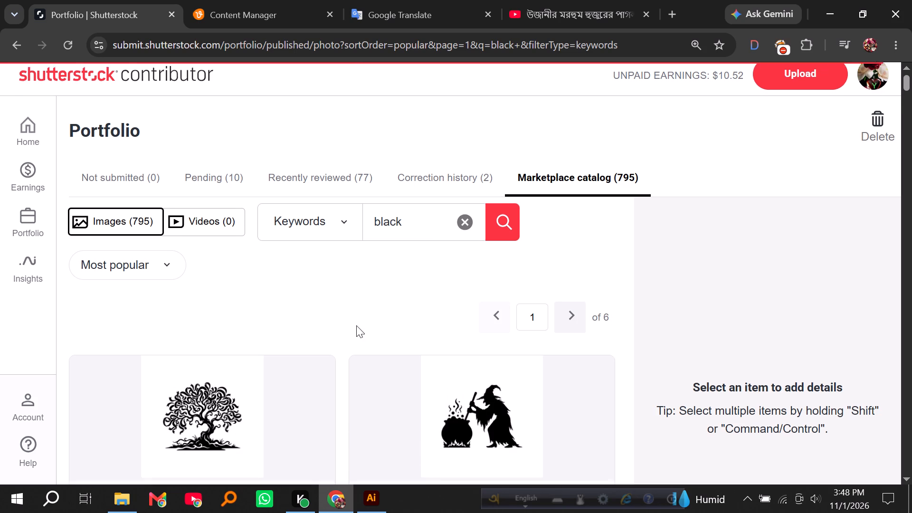
scroll(356, 325, "down", 3)
scroll(317, 305, "down", 4)
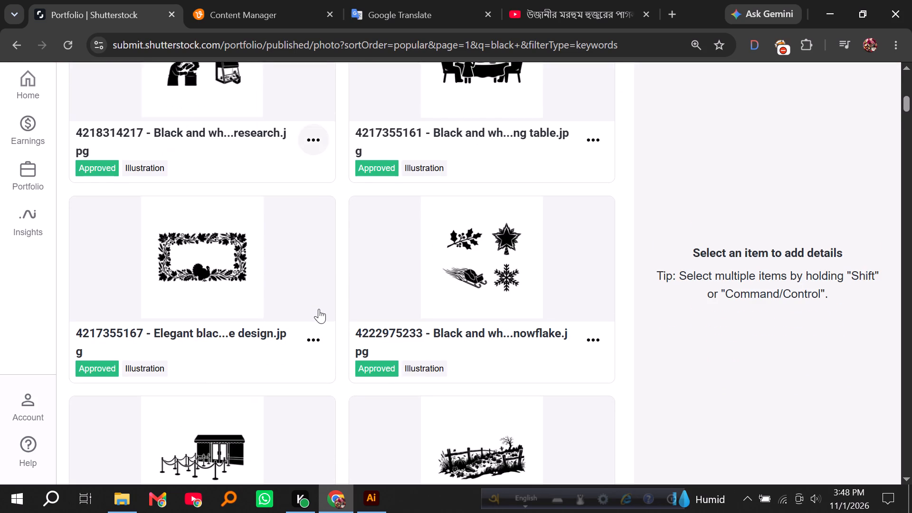
scroll(319, 309, "down", 2)
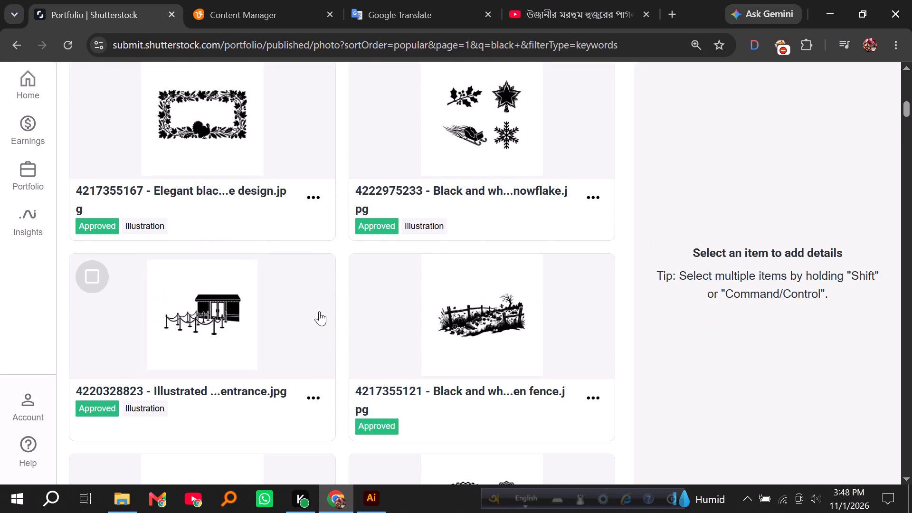
left_click(233, 0)
scroll(347, 337, "down", 3)
scroll(363, 381, "up", 3)
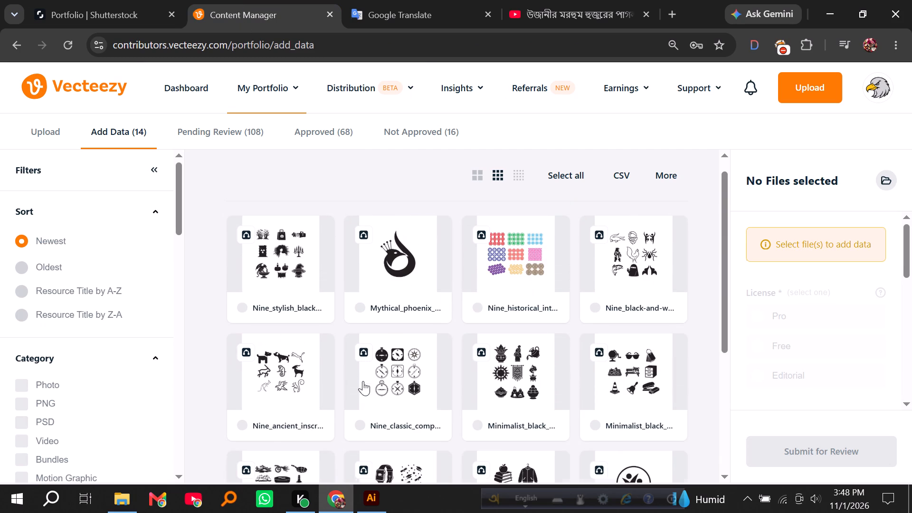
scroll(363, 381, "down", 1)
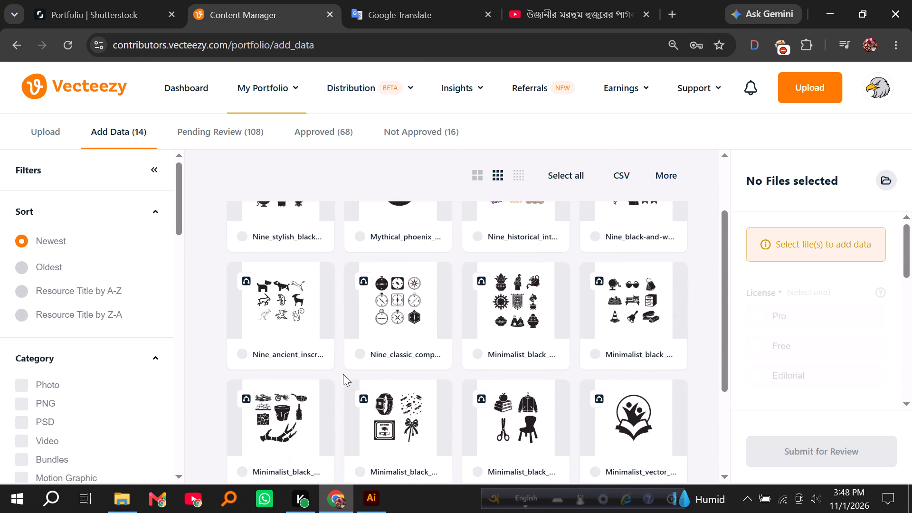
left_click(128, 0)
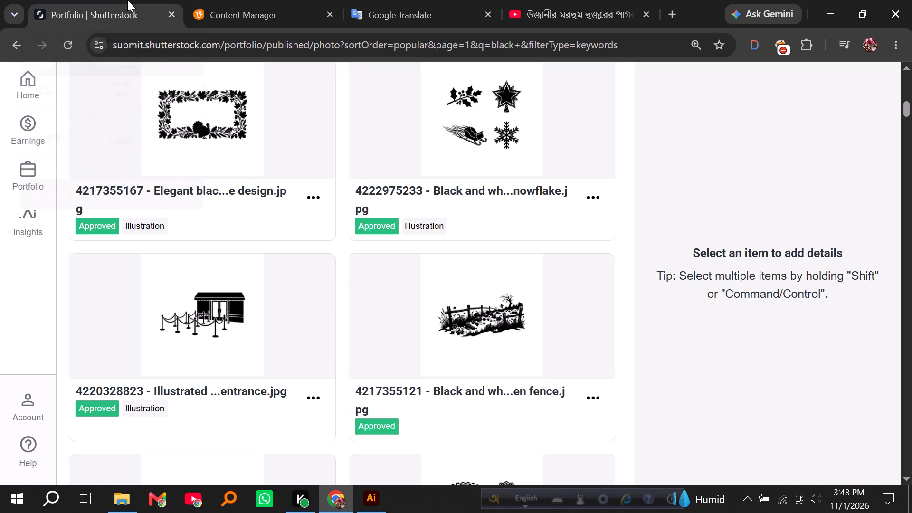
Change the Shutterstock catalog keyword search to "nine" and compare the listings with the Vecteezy files awaiting data.
scroll(393, 230, "up", 12)
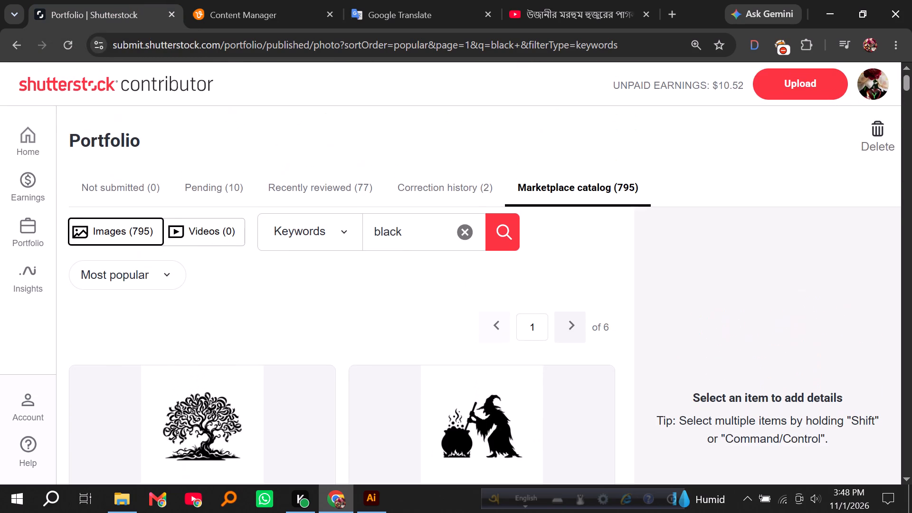
left_click_drag(412, 231, 352, 223)
key("BackSpace")
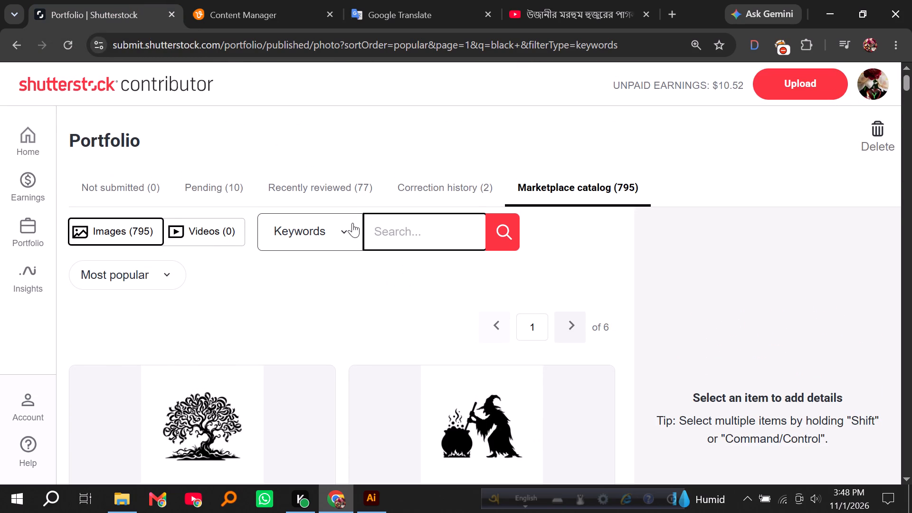
type("ni")
type("ne")
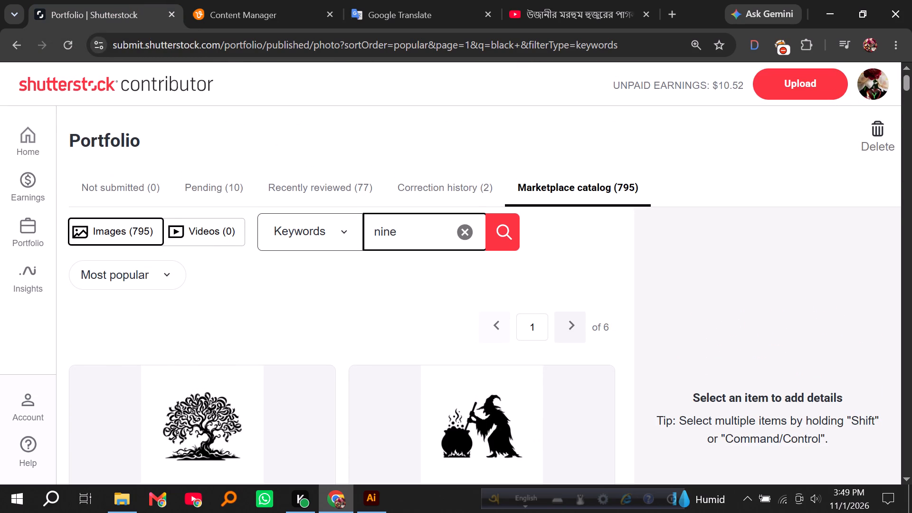
key("Return")
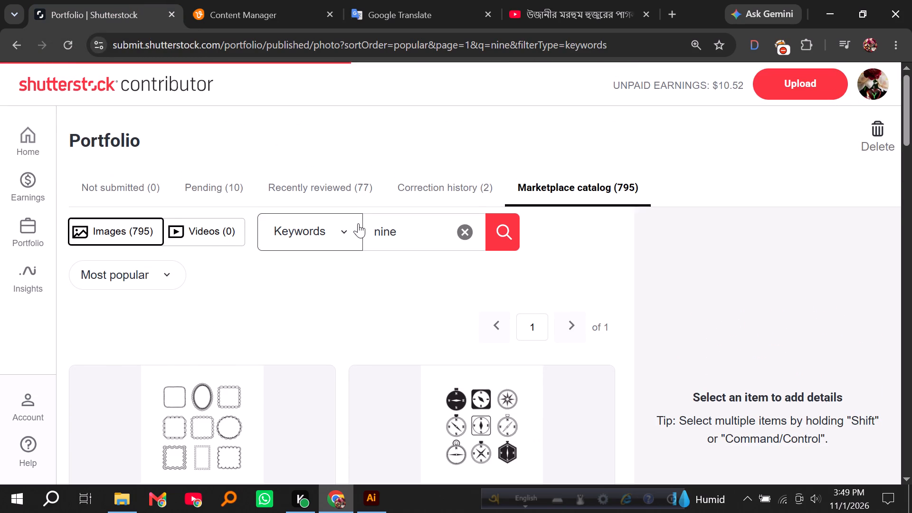
scroll(368, 222, "down", 2)
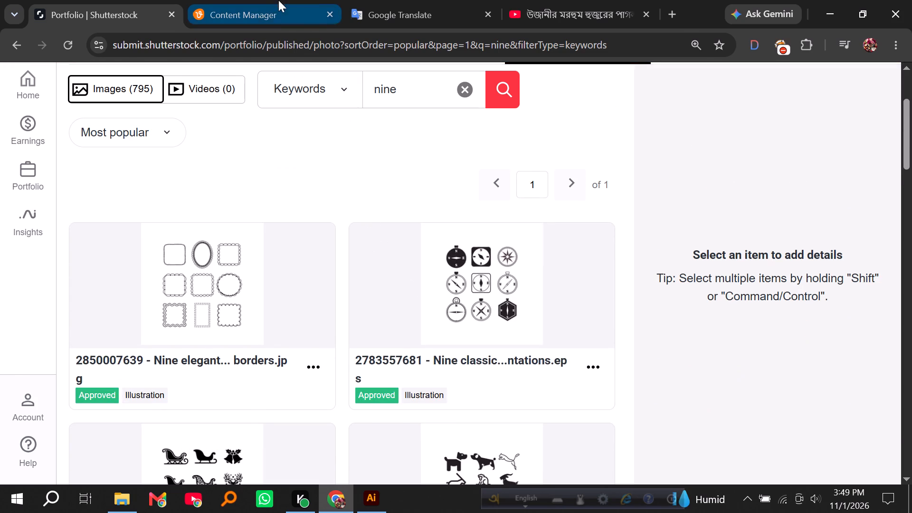
left_click(278, 0)
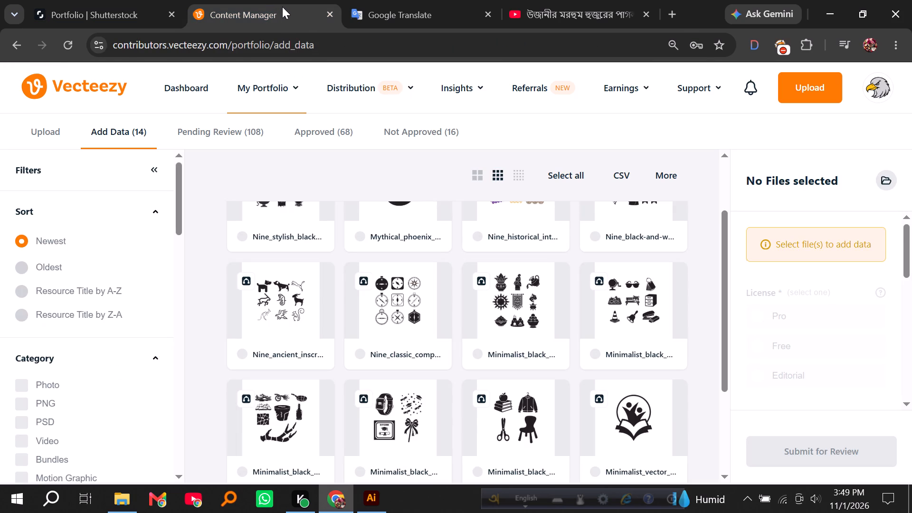
Copy the description of the Shutterstock listing showing nine classic compass icons.
left_click(143, 0)
left_click(510, 292)
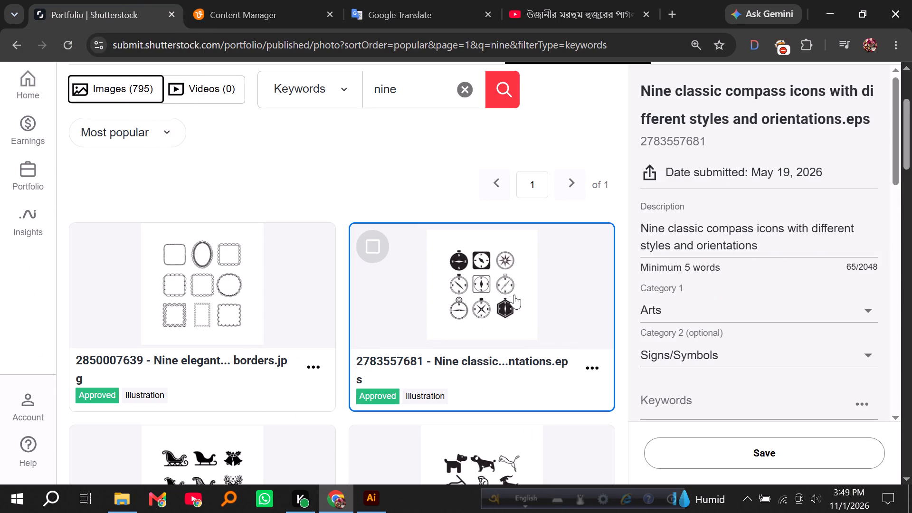
triple_click(711, 231)
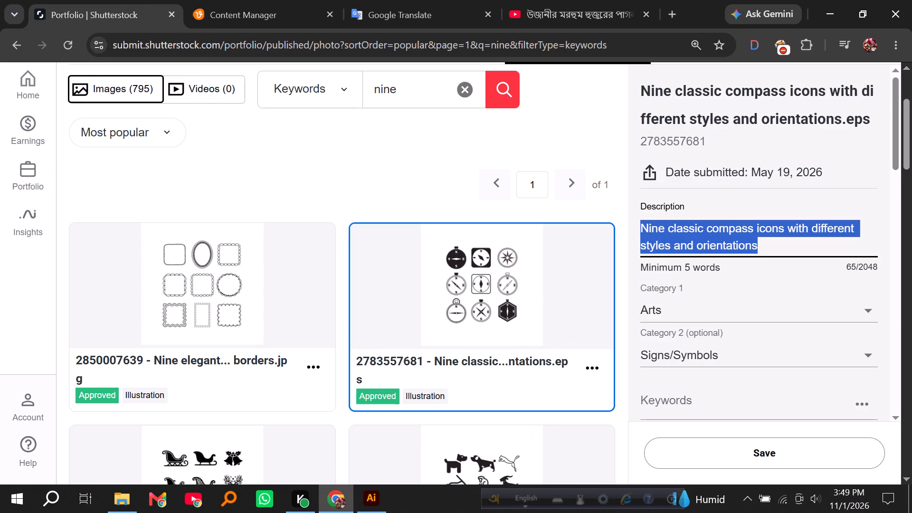
key("ctrl+c")
Give the Vecteezy compass icons file a Free license and mark it AI-generated with Other software "flow".
left_click(275, 0)
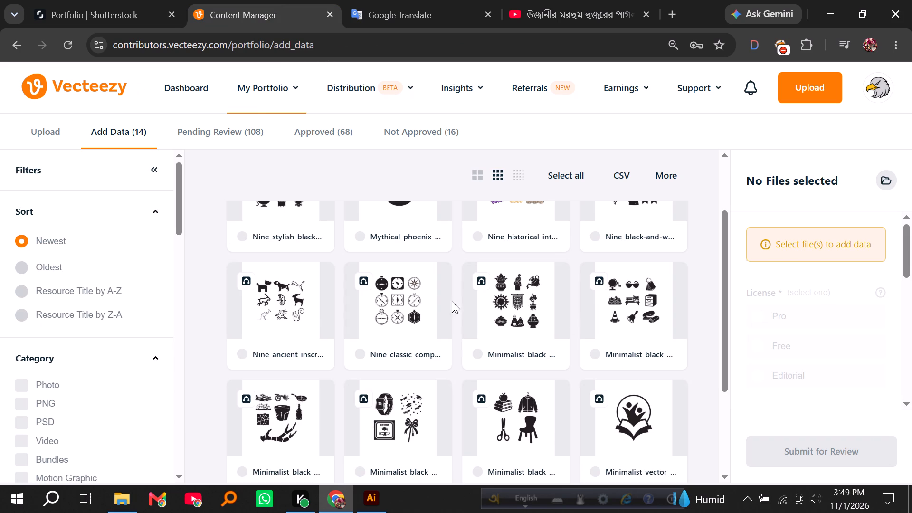
left_click(426, 298)
scroll(830, 333, "down", 1)
left_click(802, 349)
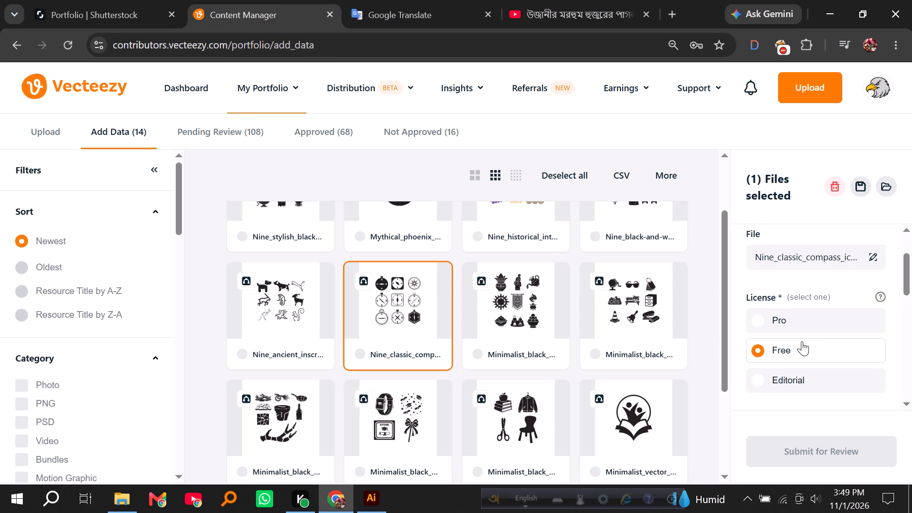
scroll(803, 333, "down", 3)
left_click(825, 267)
left_click(815, 295)
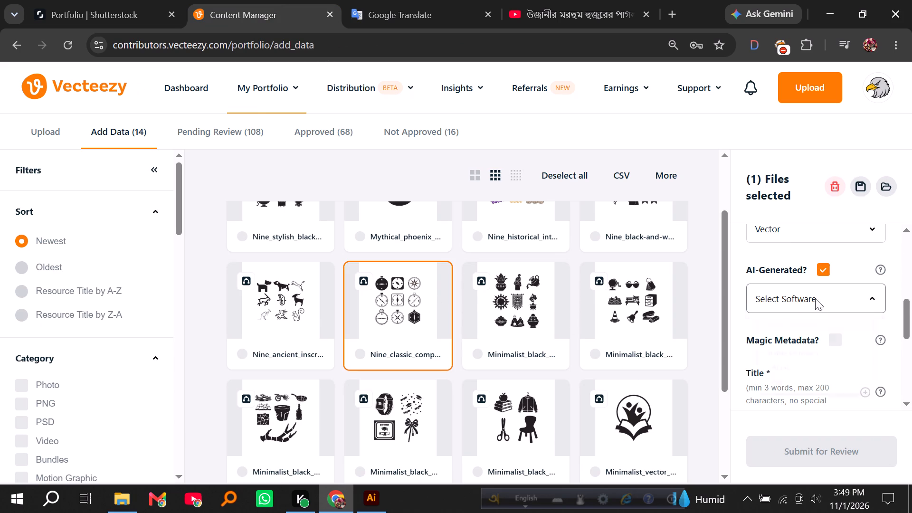
left_click(797, 414)
left_click(798, 439)
left_click(816, 406)
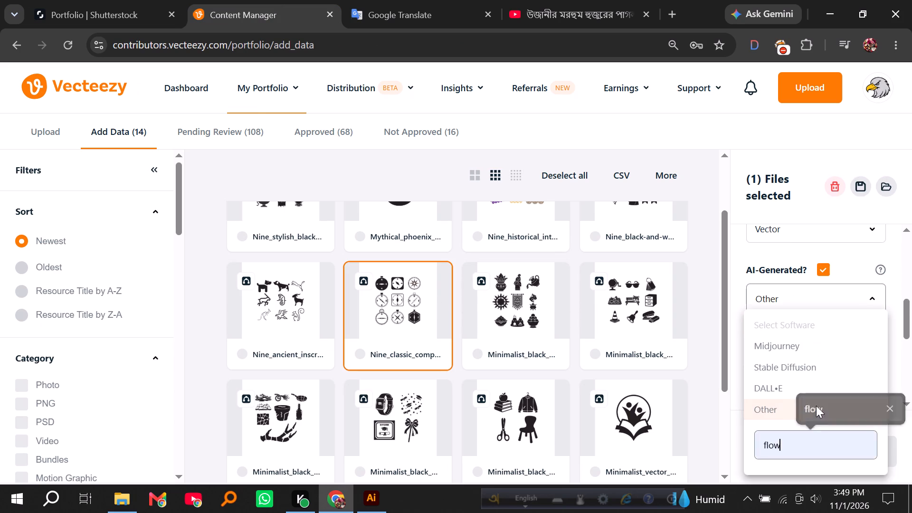
key("Return")
Replace the compass file's title with "Nine classic compass icons with different styles and orientations".
scroll(818, 389, "down", 1)
left_click_drag(815, 364, 711, 370)
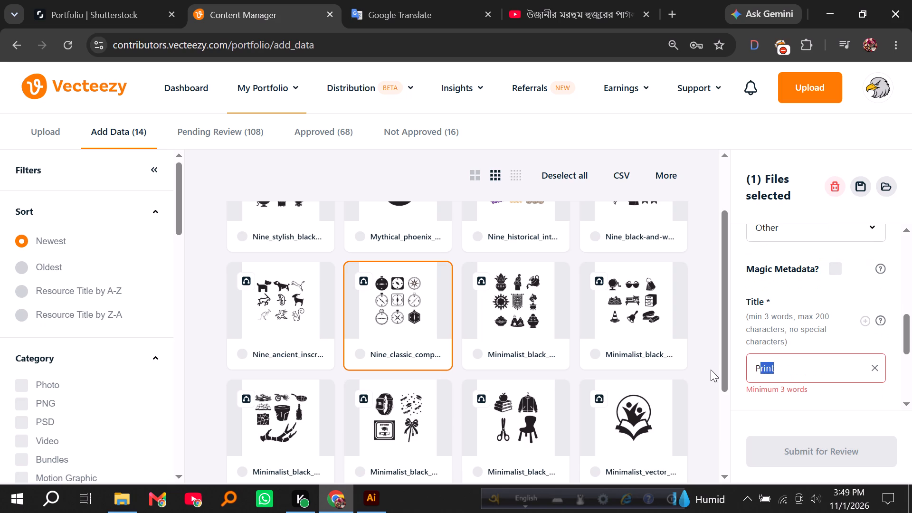
key("ctrl+v")
Copy all keywords from the Shutterstock compass listing into the Vecteezy compass file's keywords.
scroll(796, 312, "down", 3)
left_click(798, 332)
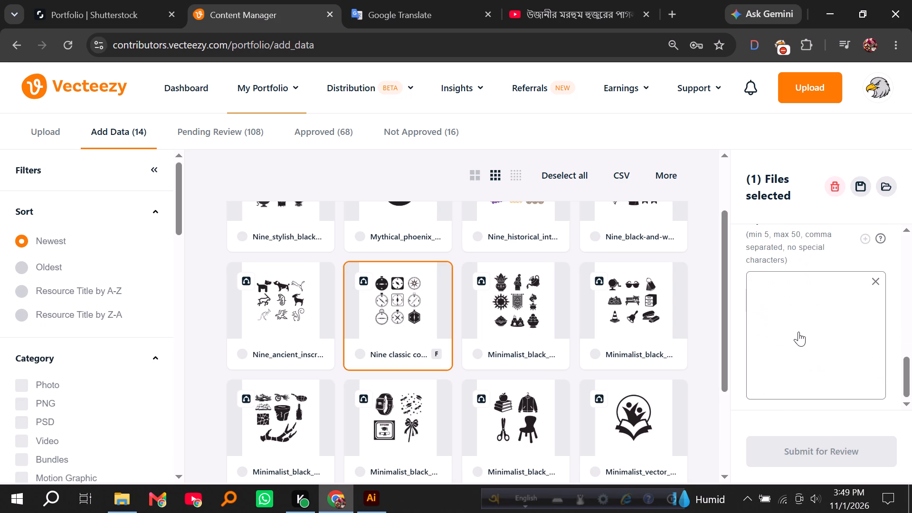
scroll(835, 345, "up", 7)
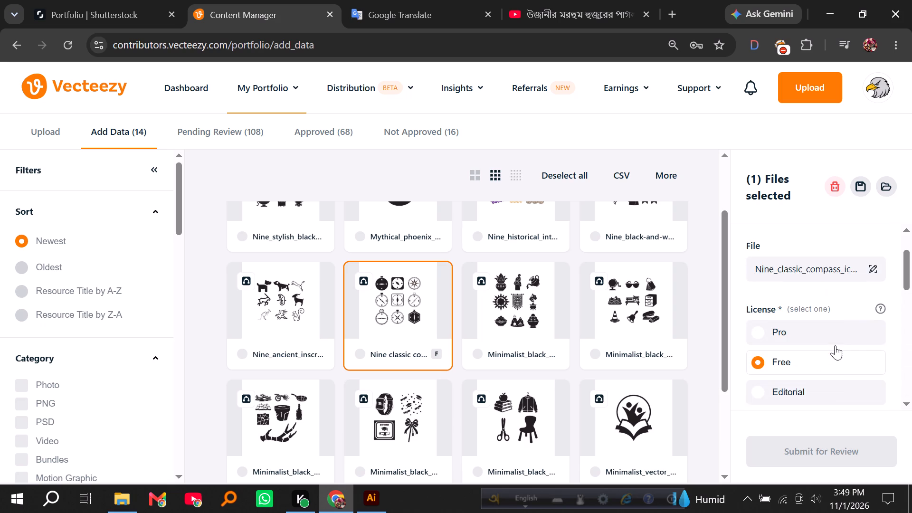
scroll(835, 345, "down", 7)
left_click(812, 339)
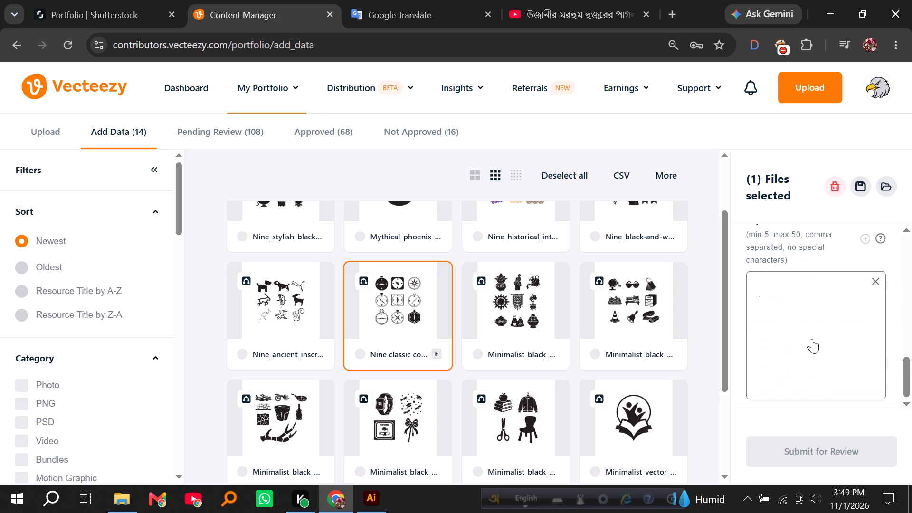
left_click(127, 0)
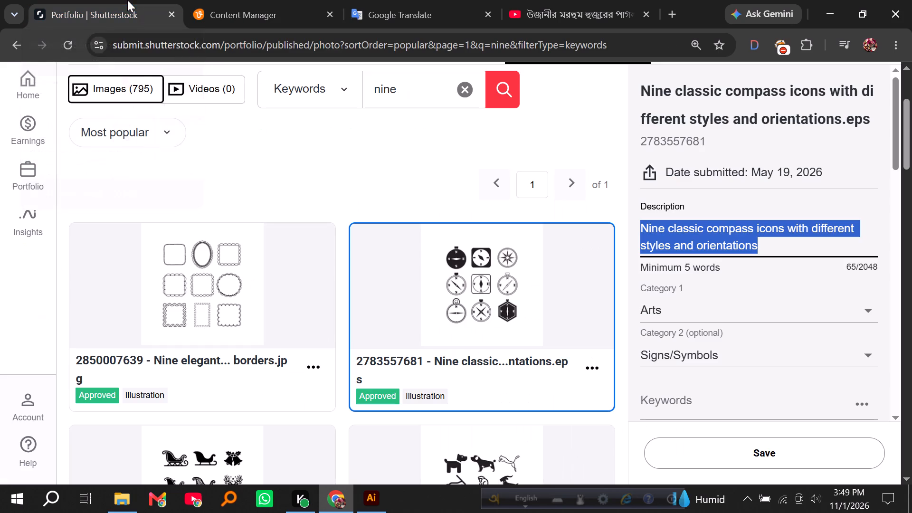
scroll(798, 357, "down", 2)
left_click(868, 263)
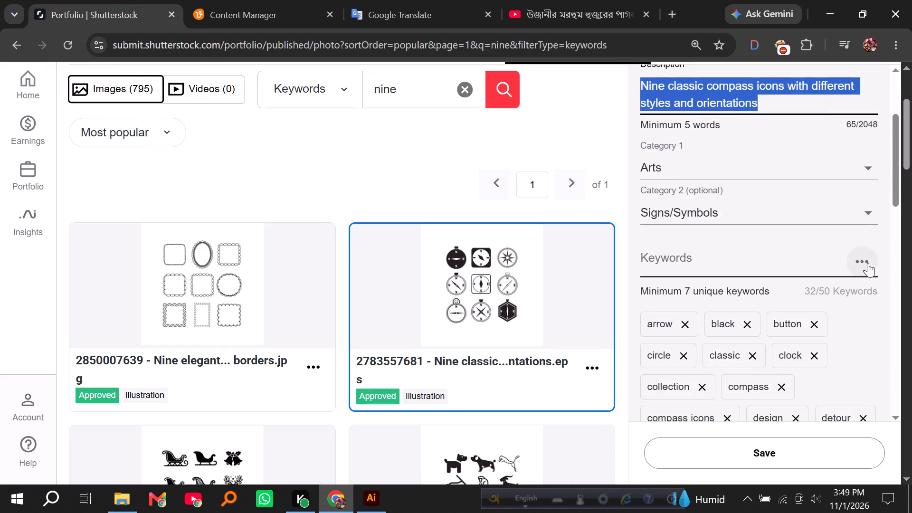
left_click(826, 292)
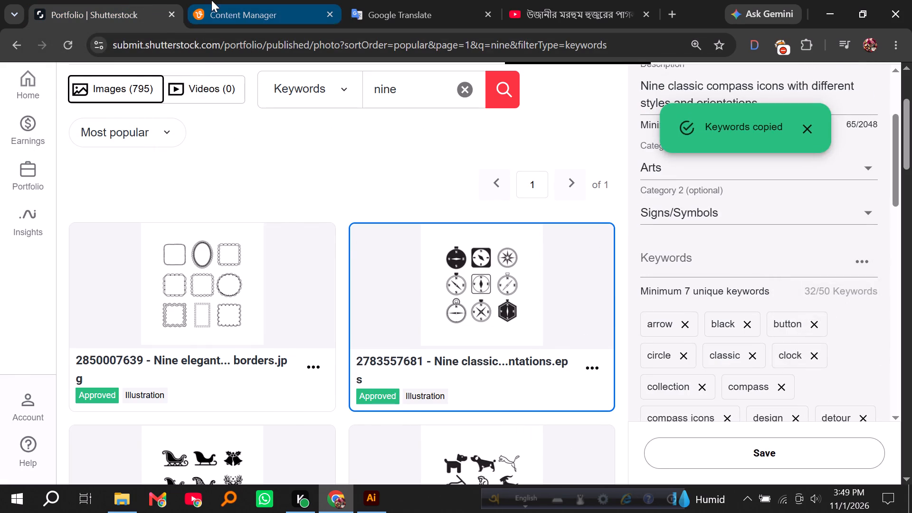
left_click(211, 0)
key("ctrl+v")
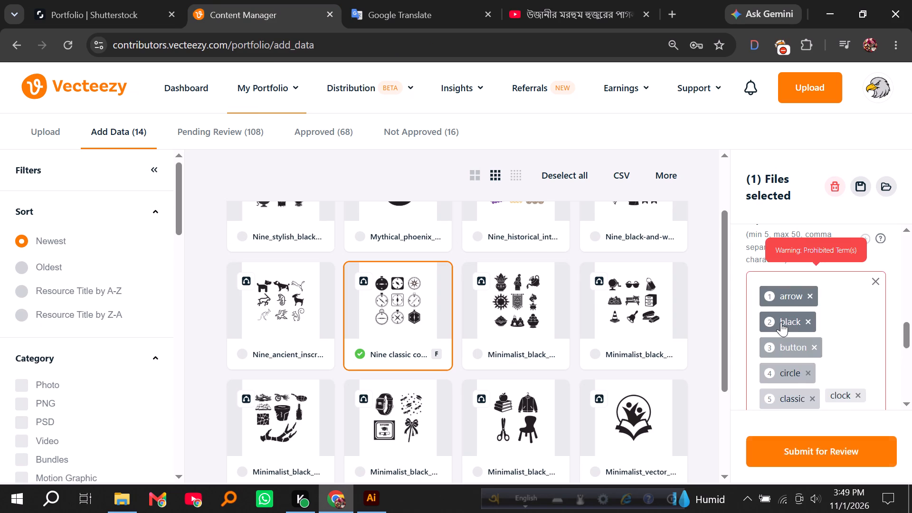
Remove the "vector" keyword from the Vecteezy compass file and save its data.
scroll(802, 328, "down", 4)
left_click(845, 365)
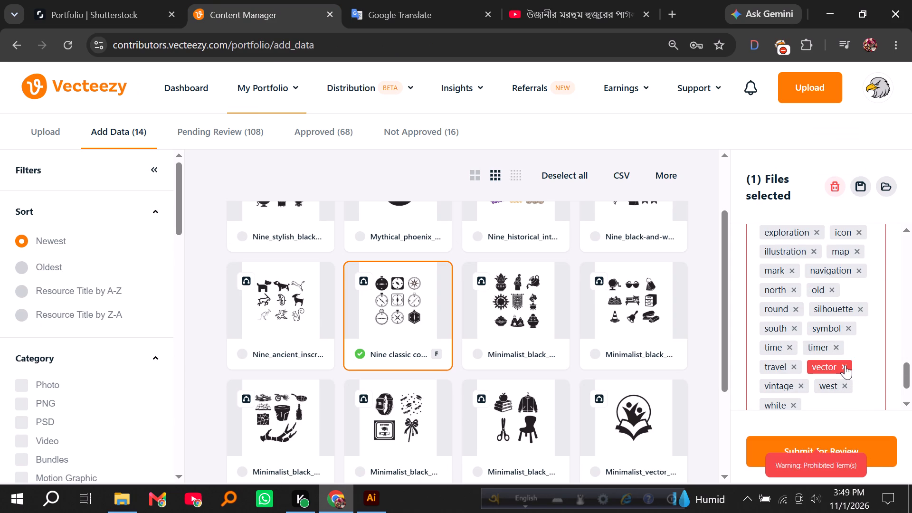
scroll(839, 340, "down", 3)
scroll(839, 343, "up", 6)
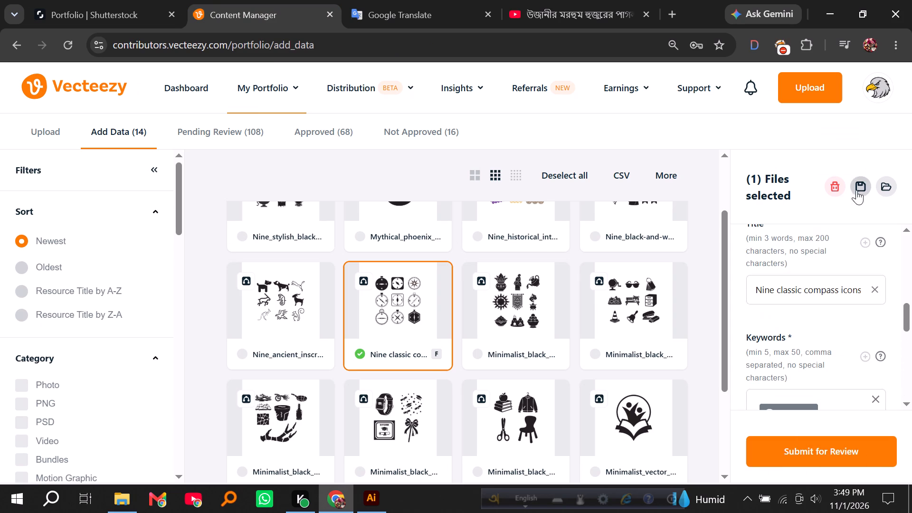
left_click(858, 183)
Title the Vecteezy ancient animals file with its Shutterstock description, "Nine ancient inscriptions containing images of various animals and creatures".
left_click(118, 0)
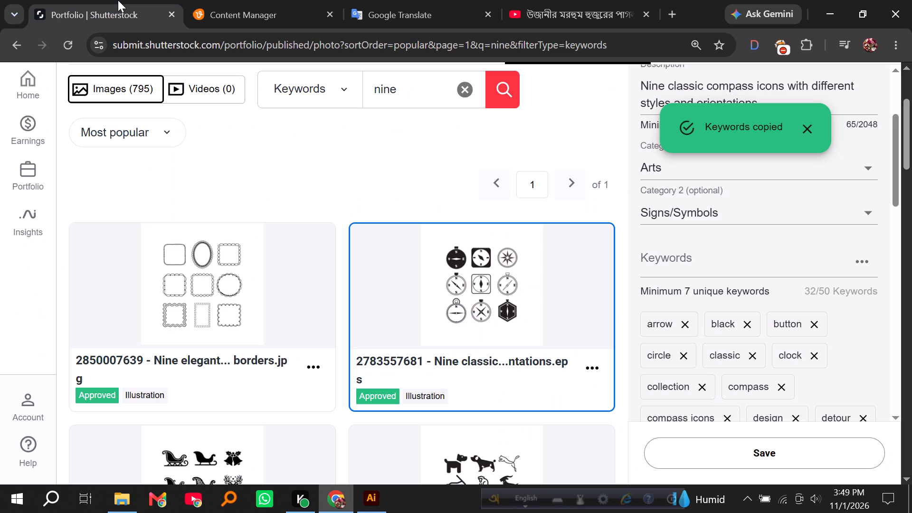
scroll(282, 294, "down", 1)
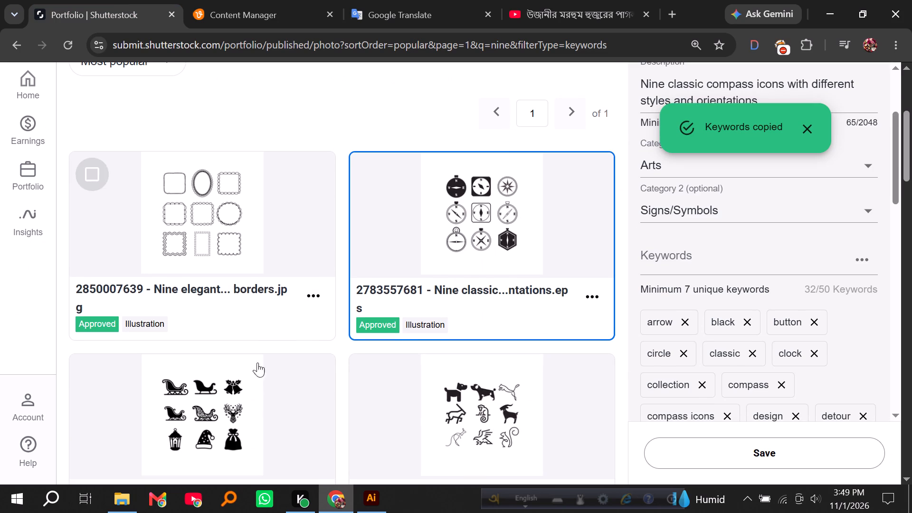
scroll(250, 378, "down", 2)
left_click(481, 268)
scroll(635, 235, "up", 1)
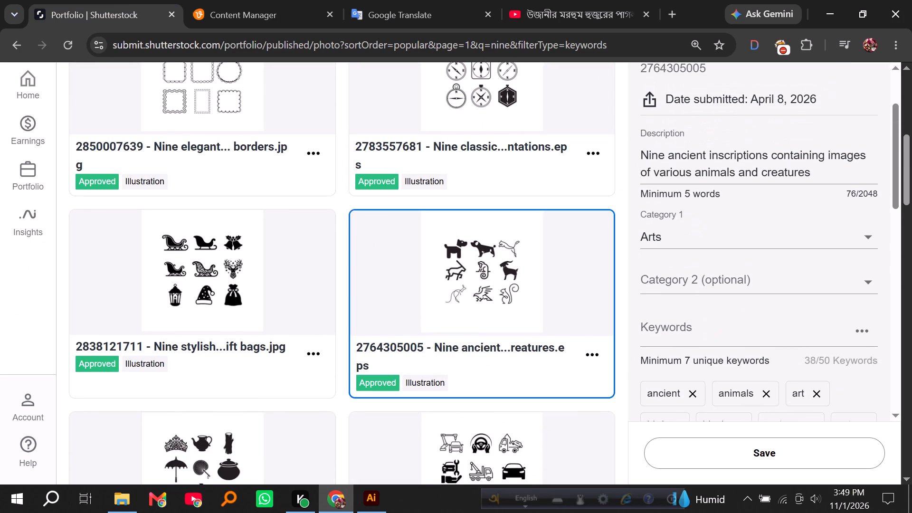
triple_click(688, 160)
key("ctrl+c")
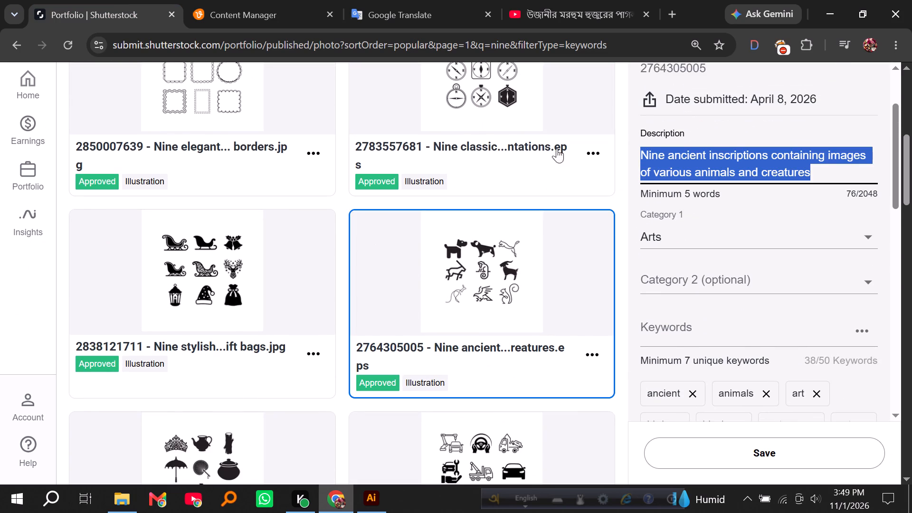
left_click(275, 0)
left_click(290, 302)
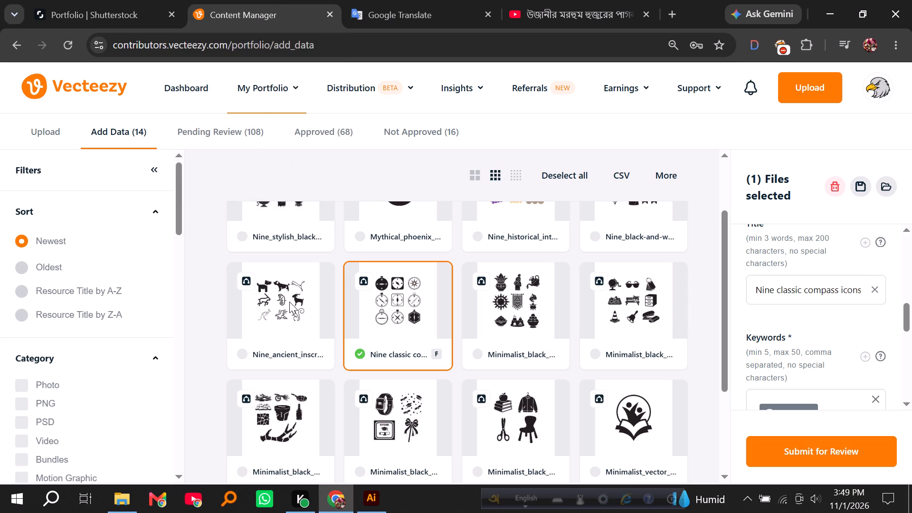
left_click_drag(792, 286, 717, 285)
key("ctrl+v")
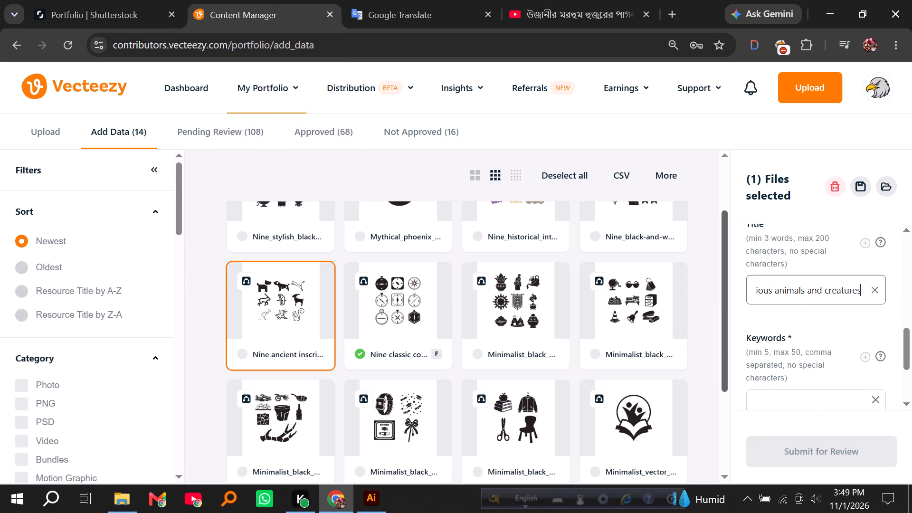
Mark the Vecteezy ancient animals file as AI-generated with other software "flow" and give it a Free license.
scroll(792, 305, "up", 2)
left_click(822, 302)
left_click(803, 332)
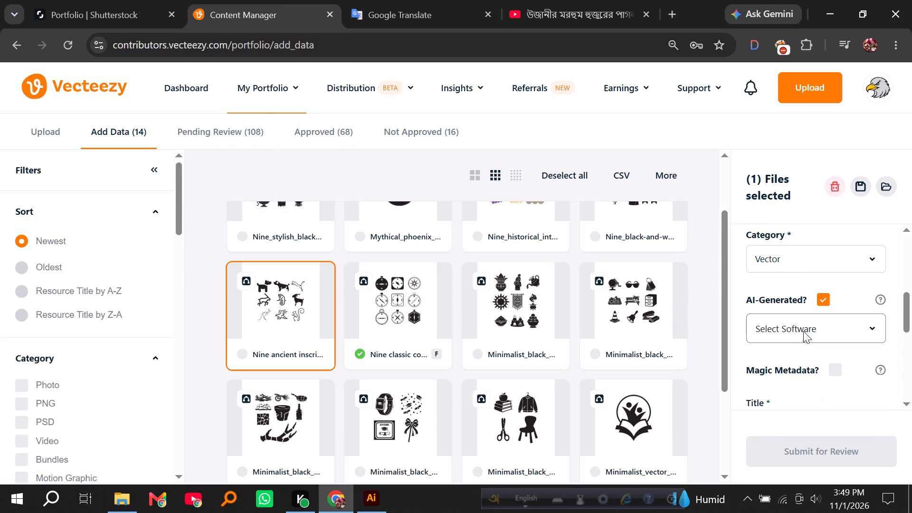
left_click(790, 440)
left_click(795, 447)
left_click(822, 409)
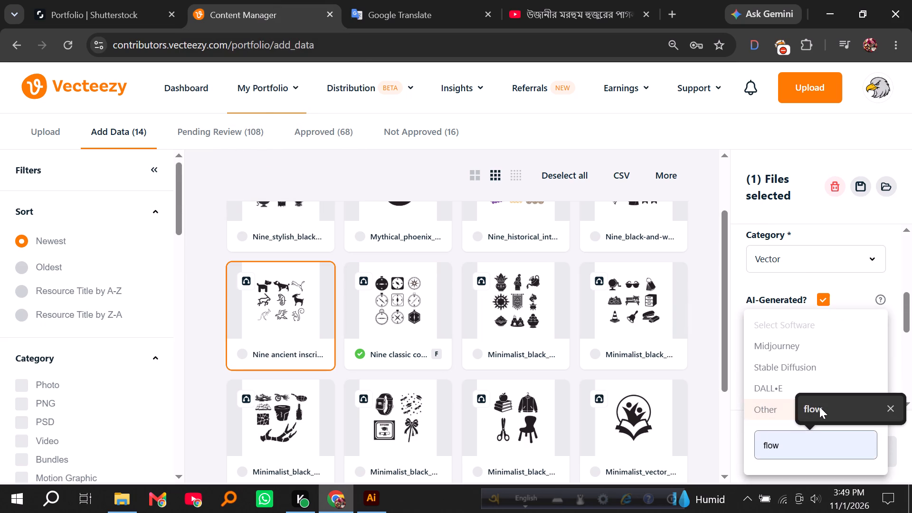
key("Return")
scroll(828, 381, "up", 3)
key("Return")
scroll(864, 332, "up", 2)
left_click(799, 308)
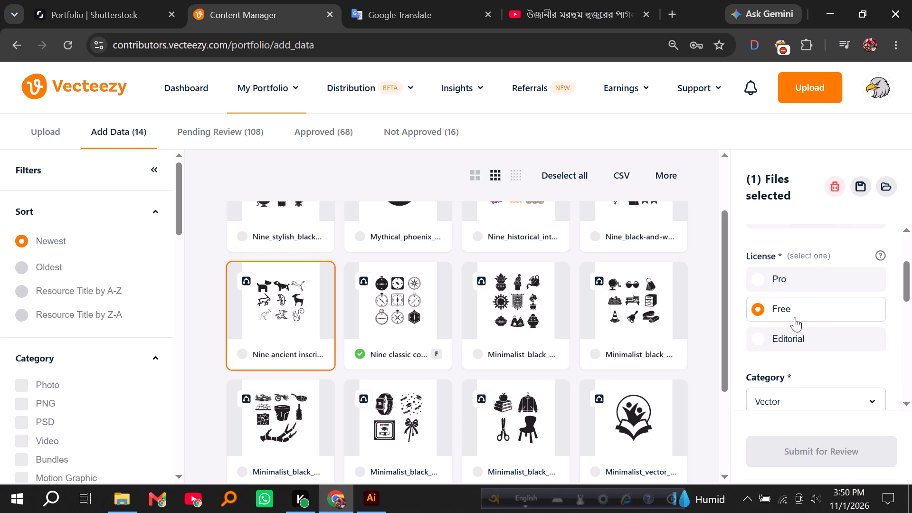
Copy all keywords from the Shutterstock ancient inscriptions listing into the Vecteezy ancient animals file's keywords.
scroll(837, 302, "down", 3)
scroll(814, 385, "down", 2)
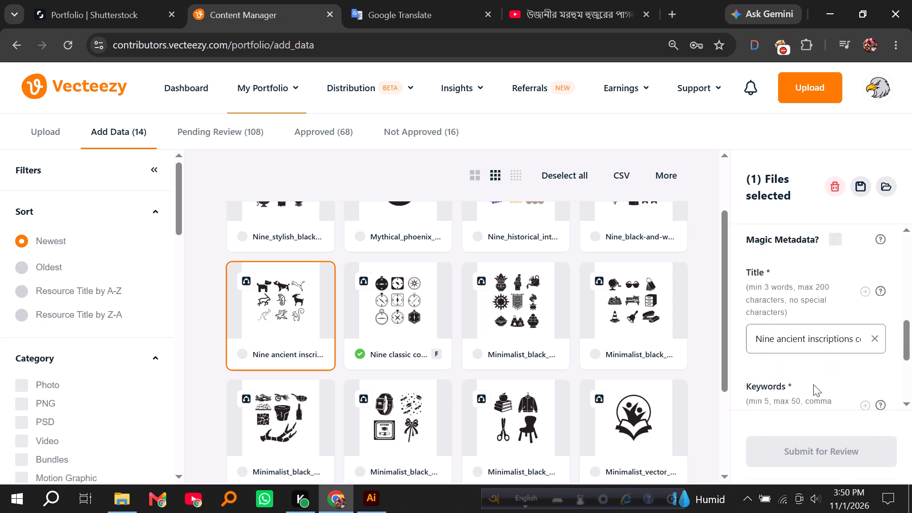
left_click(810, 373)
left_click(123, 0)
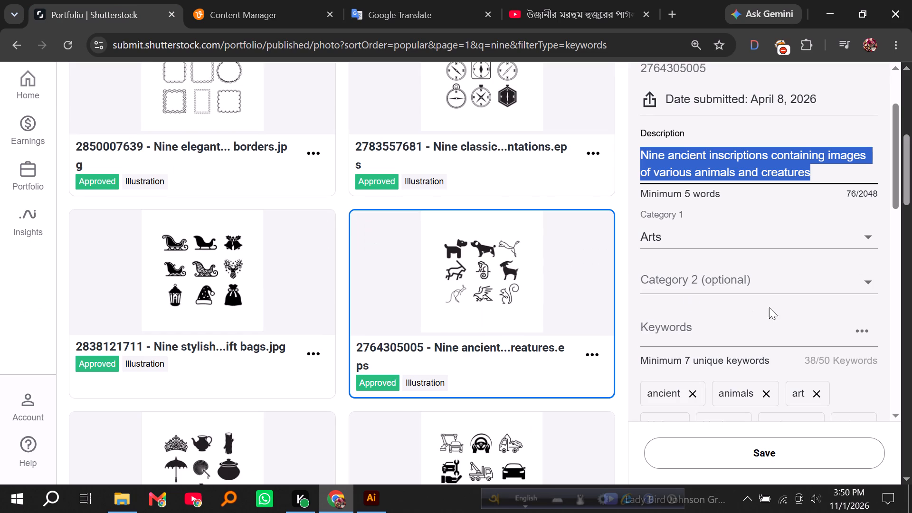
left_click(865, 329)
left_click(841, 360)
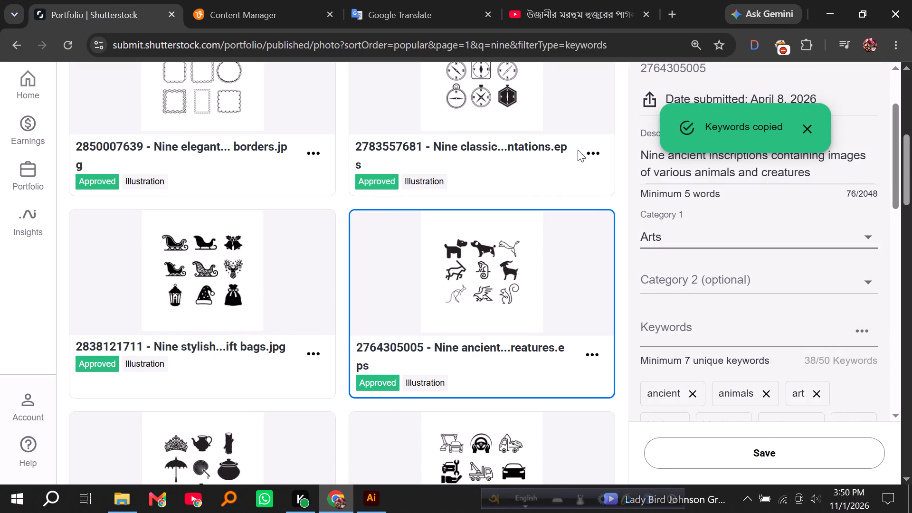
left_click(255, 0)
left_click(779, 381)
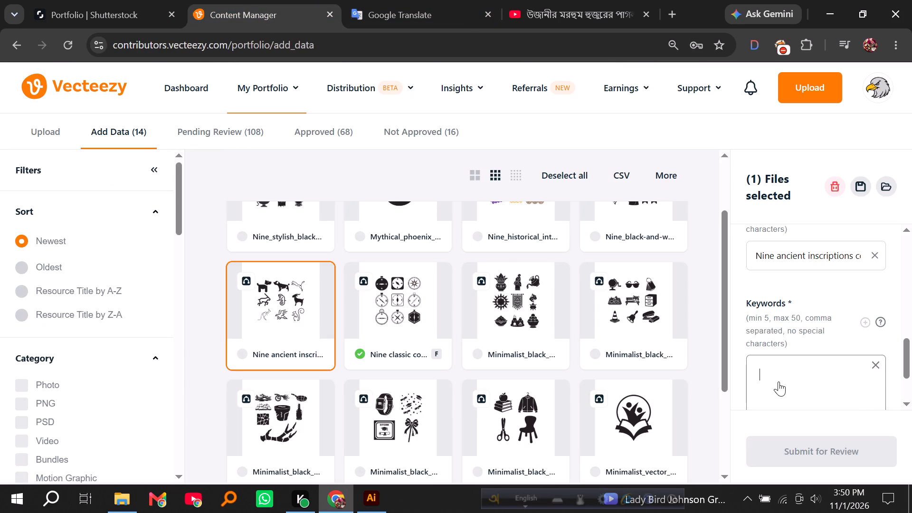
key("ctrl+v")
Remove the "vector" keyword from the Vecteezy ancient animals file and save its data.
scroll(792, 361, "down", 7)
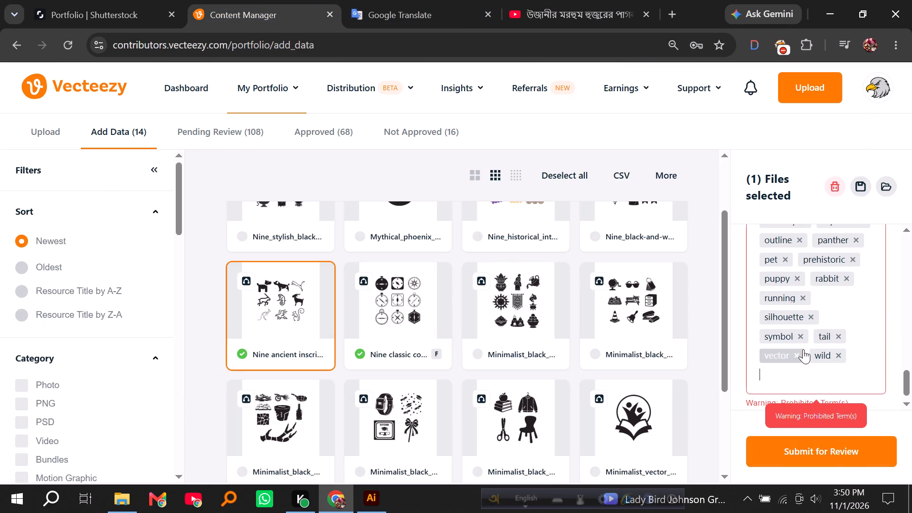
left_click(796, 354)
scroll(813, 353, "up", 7)
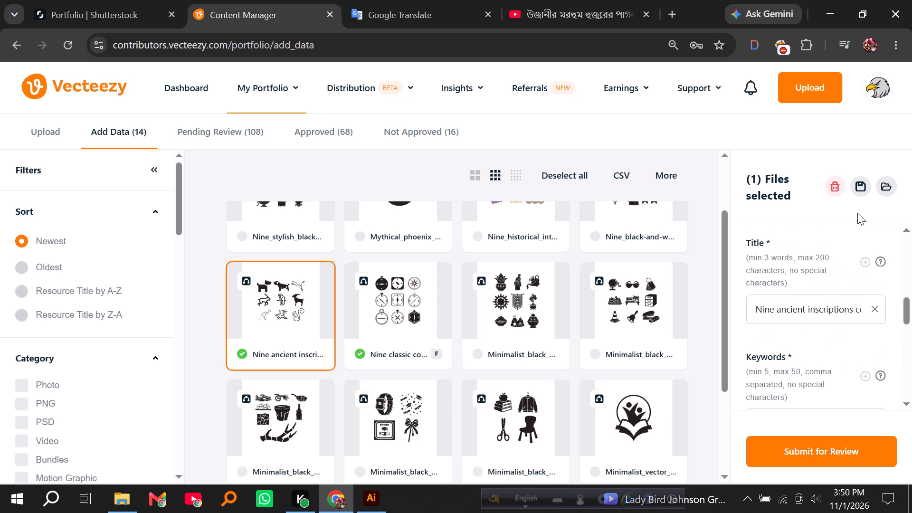
left_click(860, 187)
Change the Vecteezy compass file's license to Pro and save its data.
left_click(409, 283)
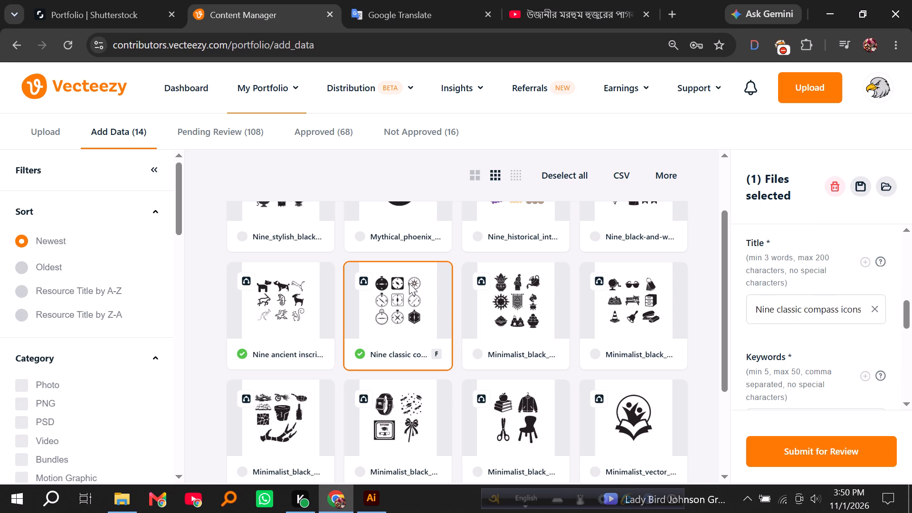
scroll(772, 305, "up", 6)
scroll(766, 349, "down", 1)
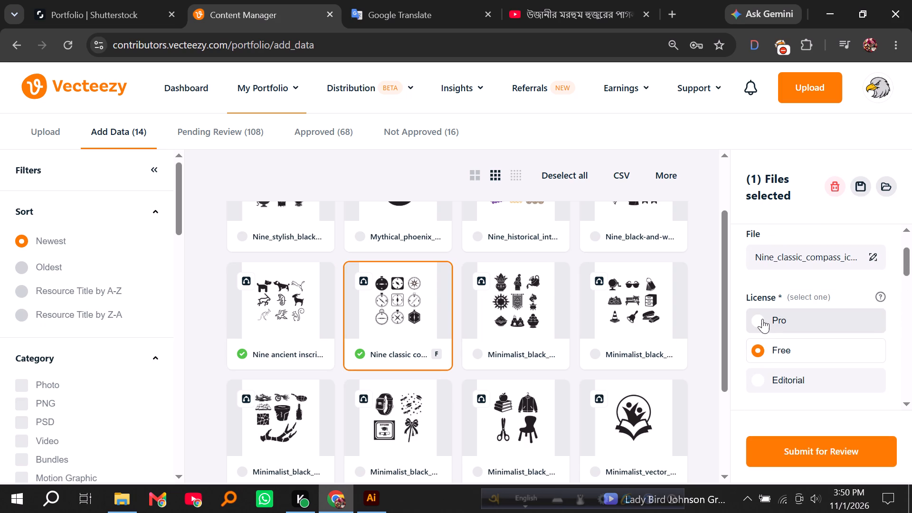
left_click(759, 317)
left_click(861, 187)
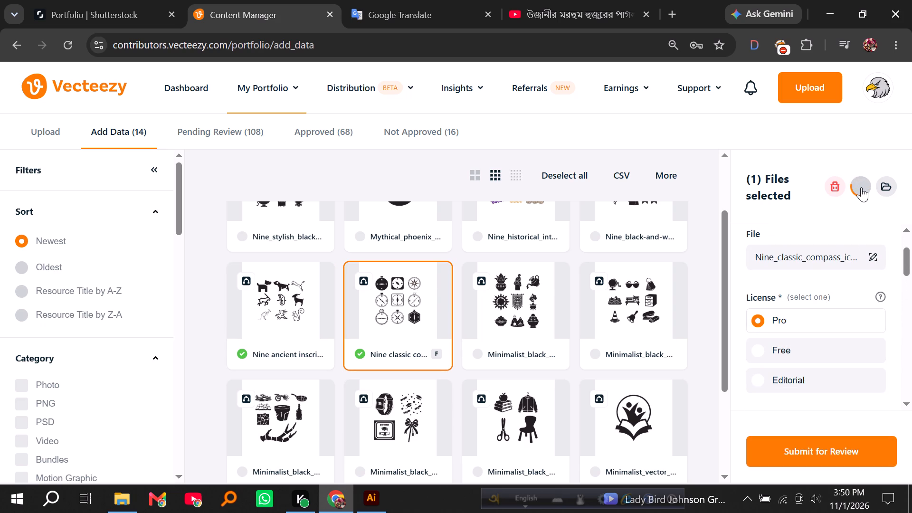
Compare the remaining Vecteezy files with the Shutterstock "nine" listings to find the next matching artwork.
left_click(98, 0)
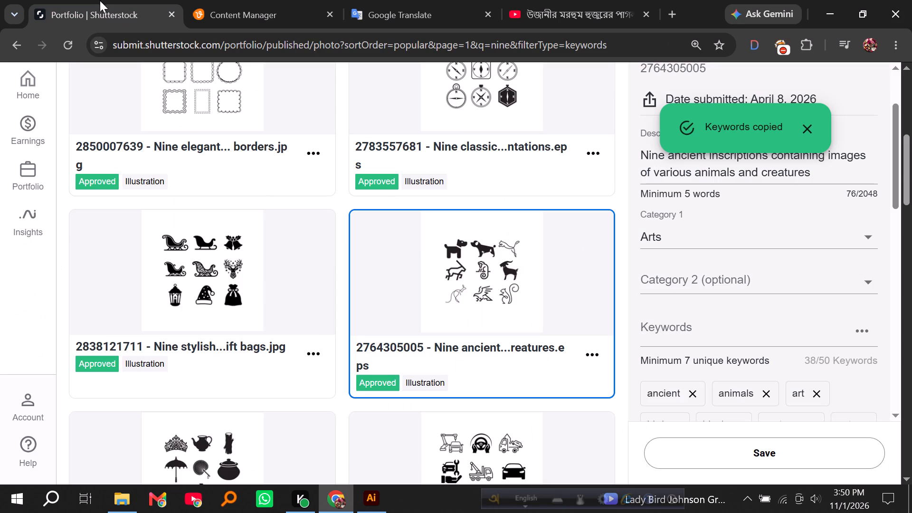
left_click(227, 0)
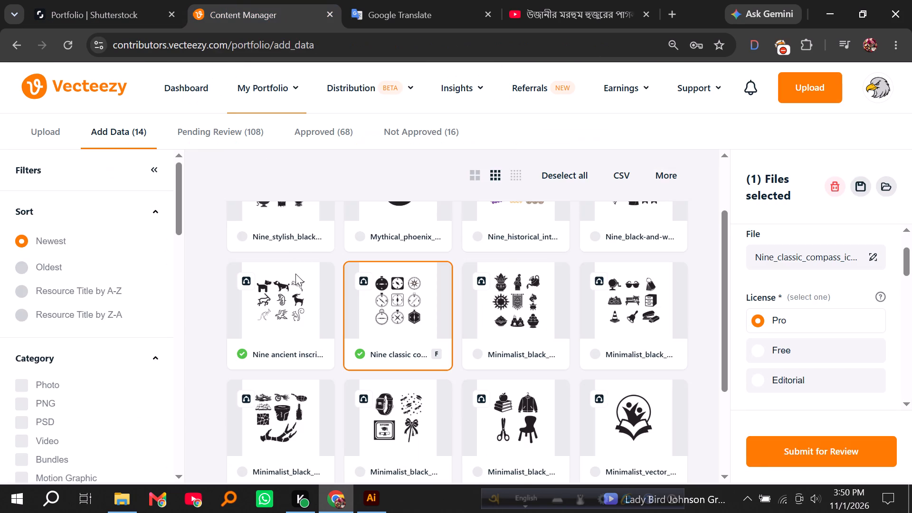
left_click(131, 0)
scroll(290, 255, "down", 2)
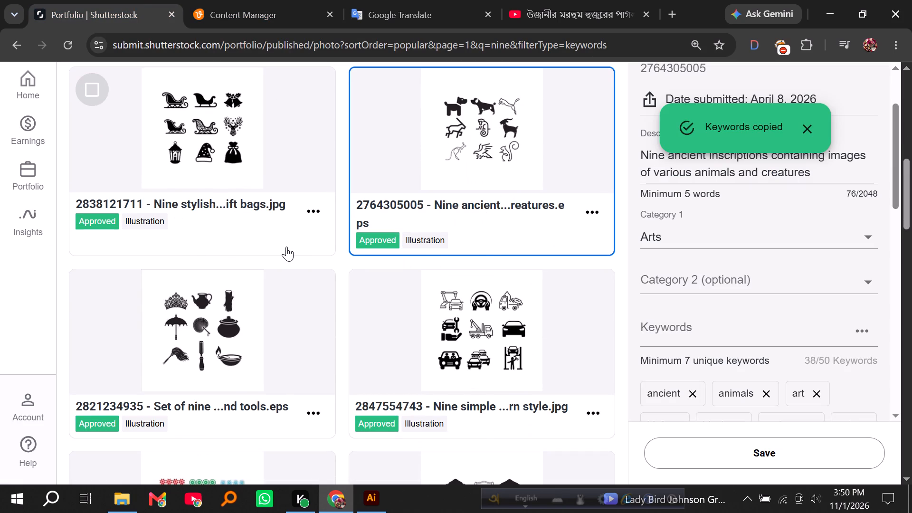
scroll(284, 289, "up", 4)
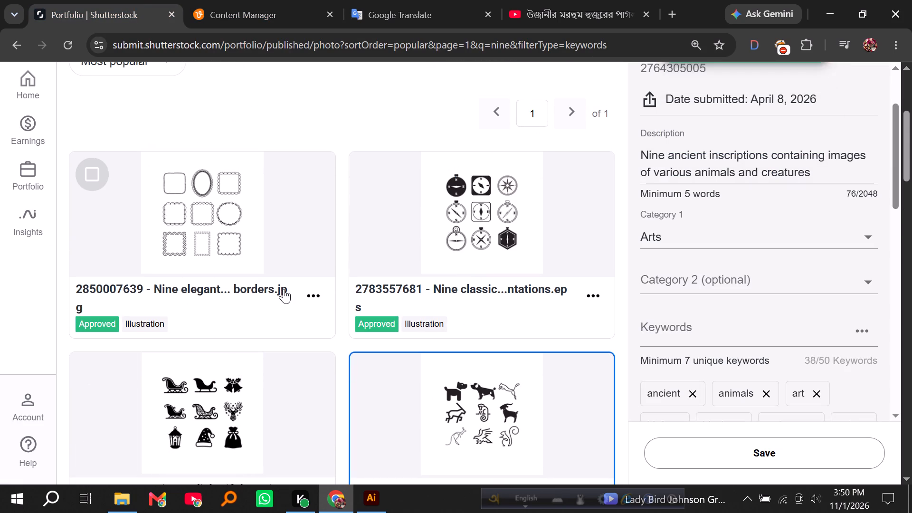
left_click(233, 0)
scroll(353, 294, "up", 2)
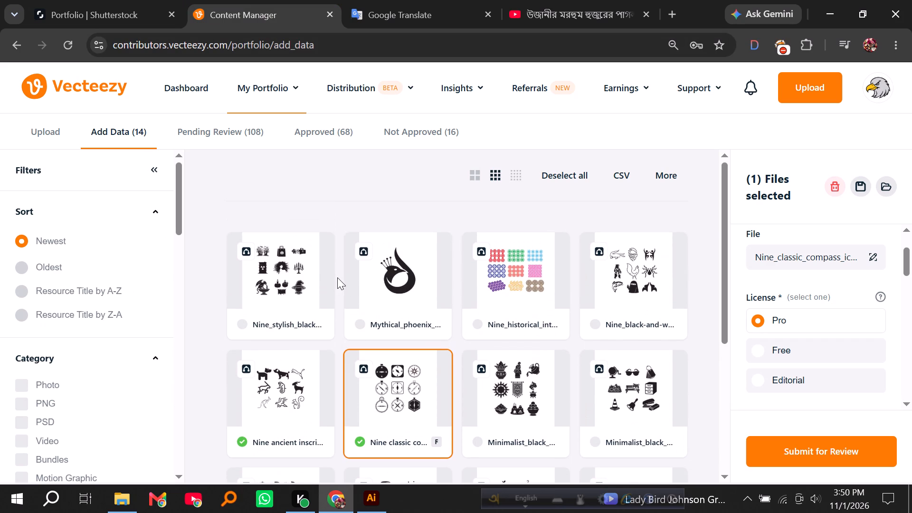
left_click(140, 0)
scroll(405, 307, "down", 4)
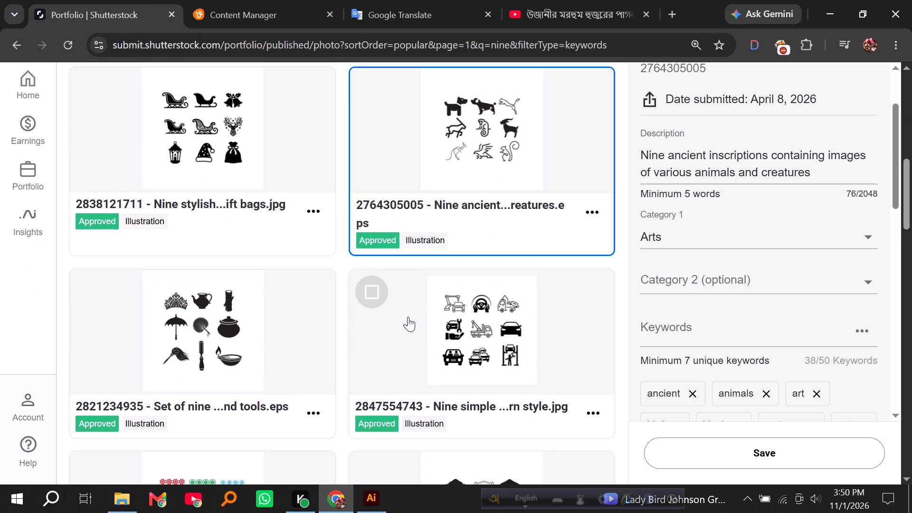
scroll(408, 317, "down", 7)
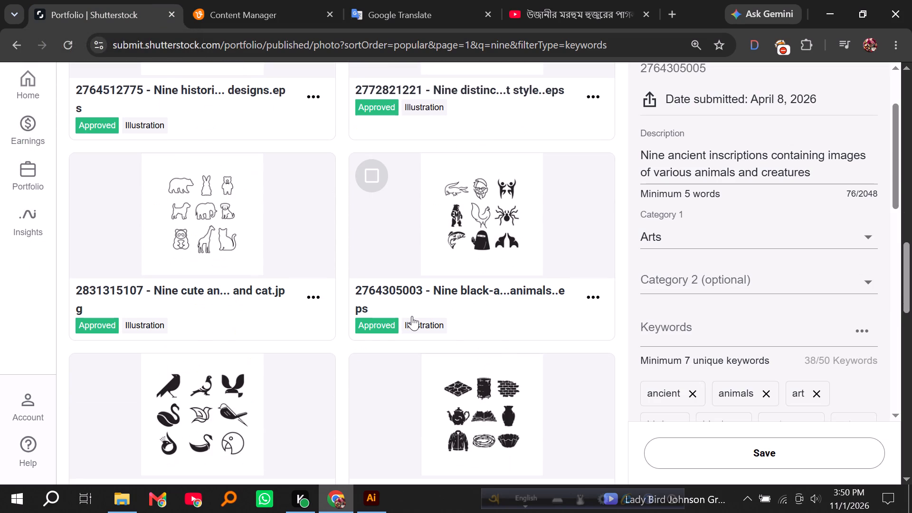
left_click(231, 0)
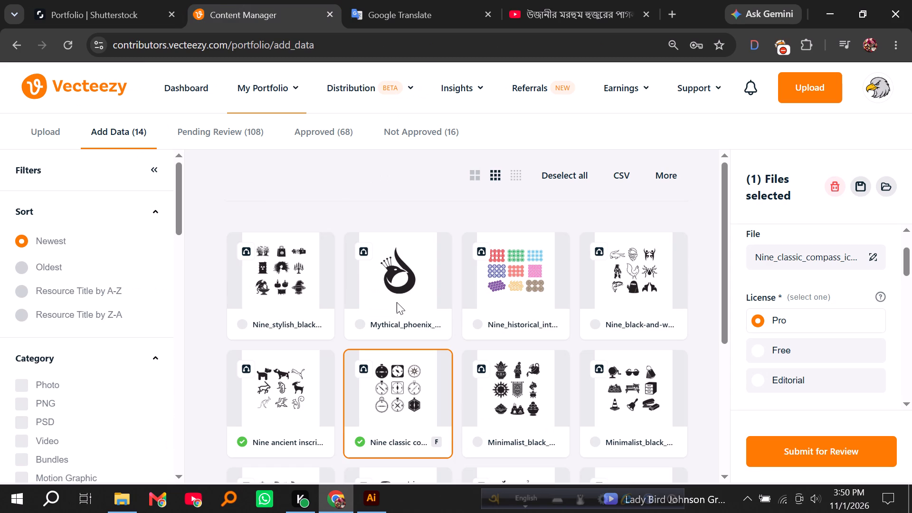
Give the Vecteezy black-and-white file a Free license and the Shutterstock title "Nine black-and-white characters in various poses, featuring various symbolic images and images of animals".
left_click(600, 290)
left_click(99, 0)
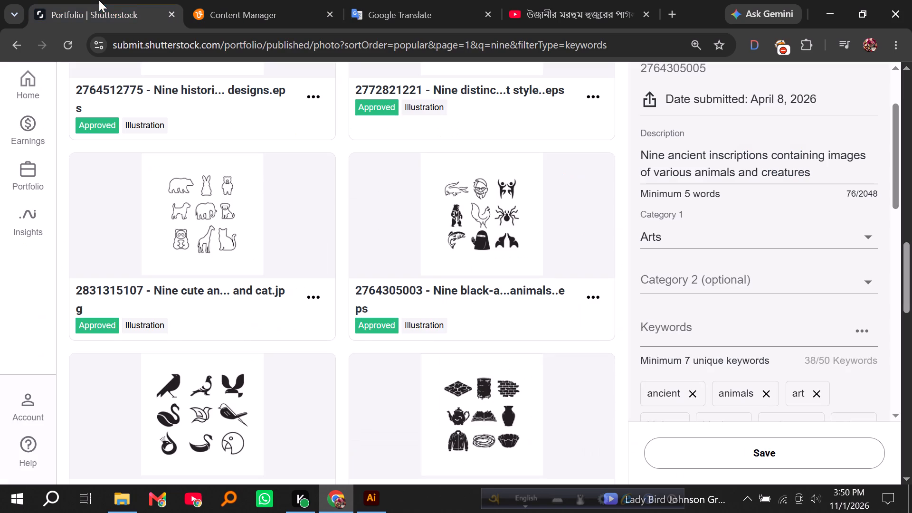
left_click(534, 237)
triple_click(718, 161)
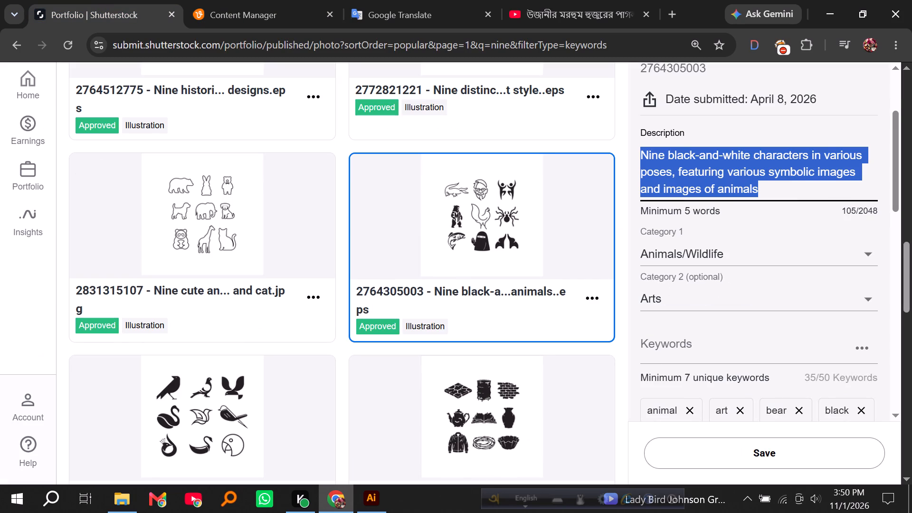
key("ctrl+c")
left_click(275, 0)
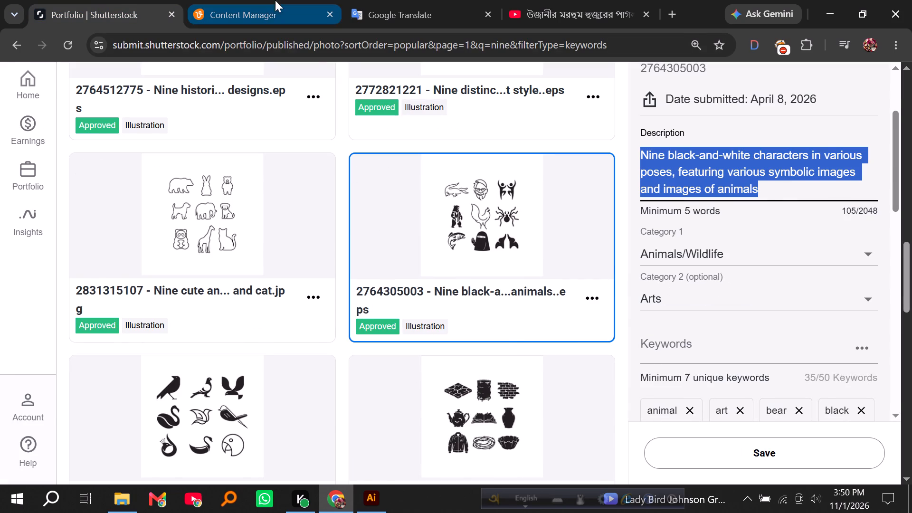
scroll(792, 321, "down", 1)
left_click(787, 283)
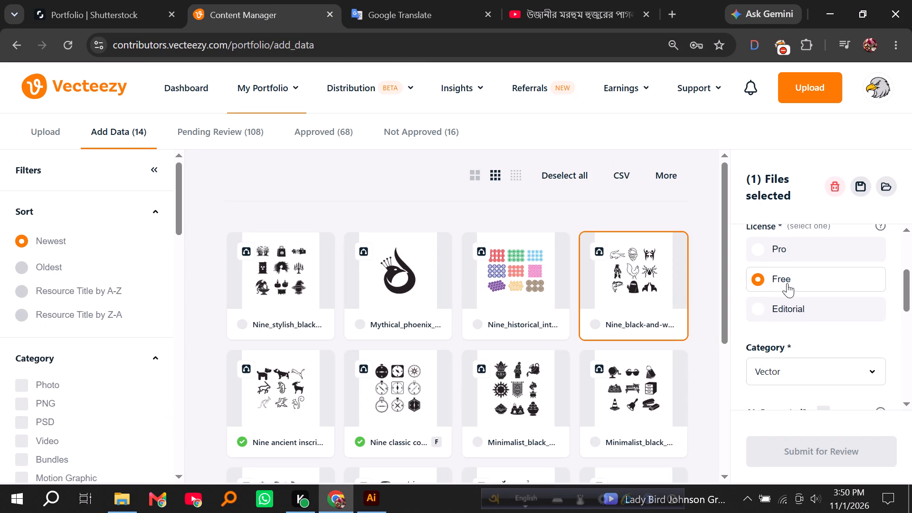
scroll(798, 349, "down", 3)
left_click_drag(802, 334, 721, 327)
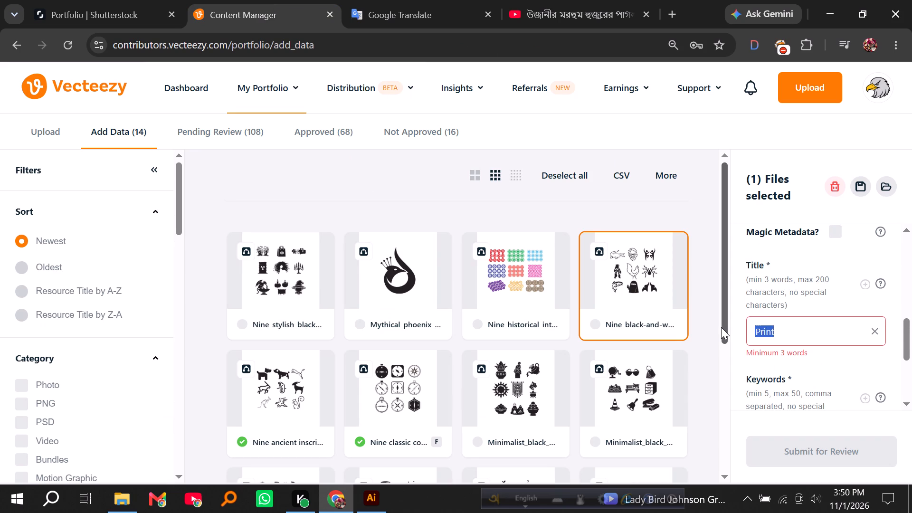
key("ctrl+v")
Mark the Vecteezy black-and-white characters file as AI-generated with other software "flow".
scroll(823, 335, "up", 2)
left_click(820, 336)
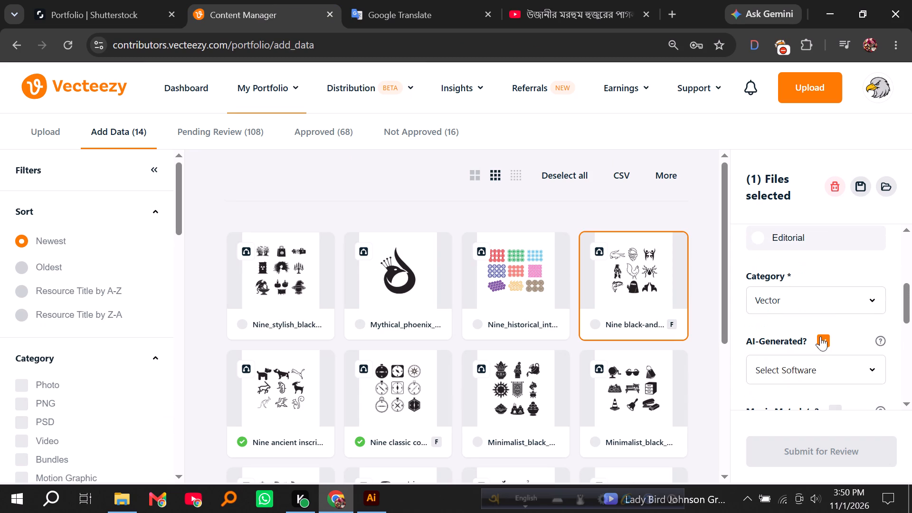
left_click(798, 368)
left_click(780, 463)
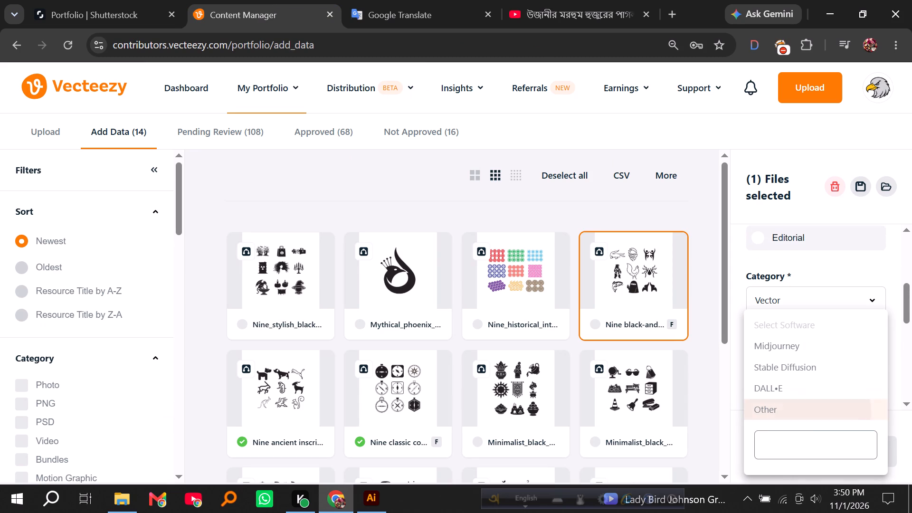
left_click(787, 449)
left_click(807, 408)
key("Return")
Copy all keywords from the Shutterstock black-and-white characters listing into the matching Vecteezy file's keywords.
scroll(805, 378, "down", 4)
left_click(792, 366)
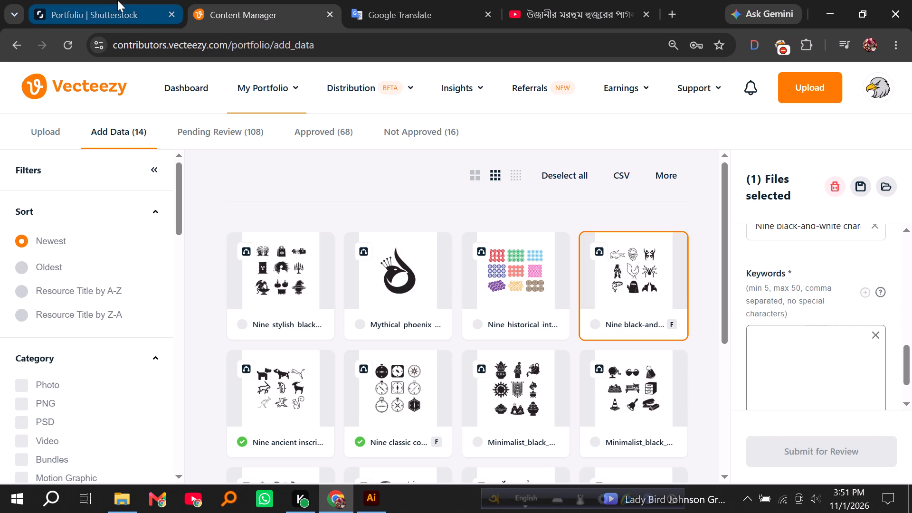
left_click(117, 0)
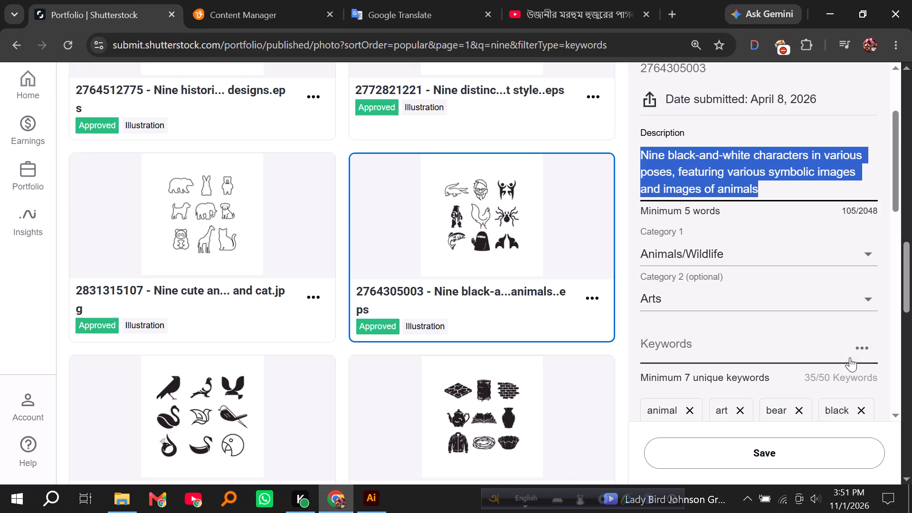
left_click(856, 356)
left_click(831, 384)
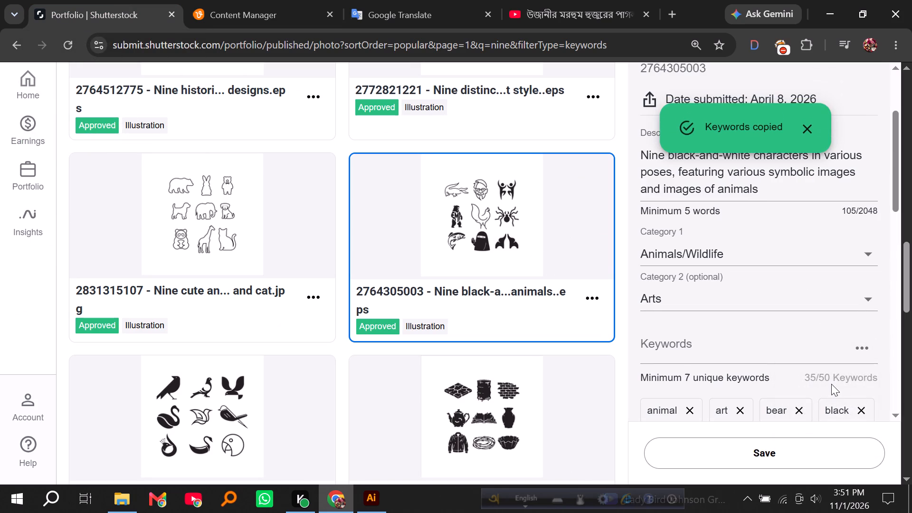
left_click(252, 0)
left_click(812, 367)
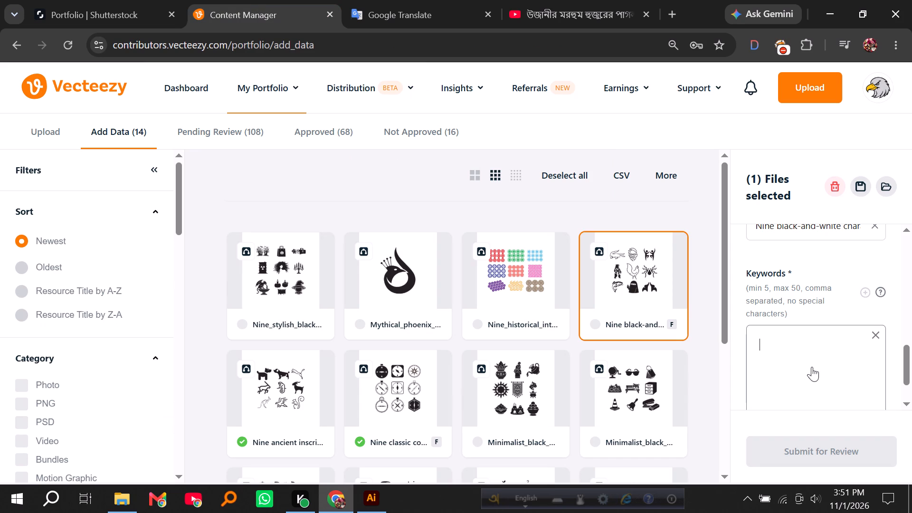
key("ctrl+v")
Remove the "vector" keyword from the Vecteezy black-and-white characters file and save its data.
scroll(817, 334, "down", 6)
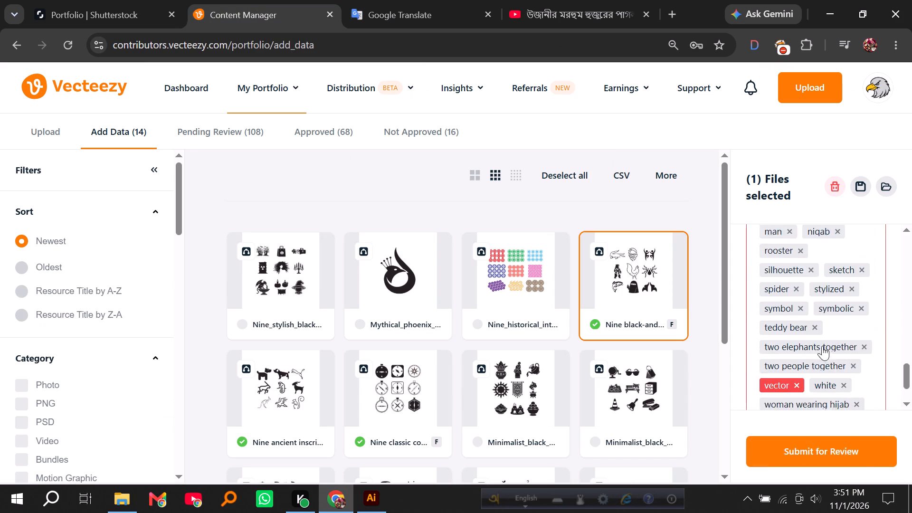
scroll(826, 349, "down", 1)
left_click(798, 326)
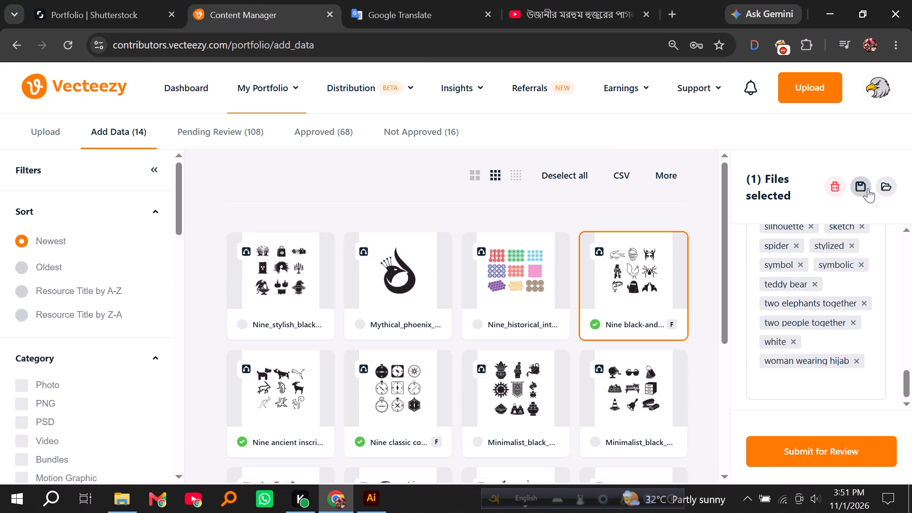
left_click(866, 186)
left_click(864, 186)
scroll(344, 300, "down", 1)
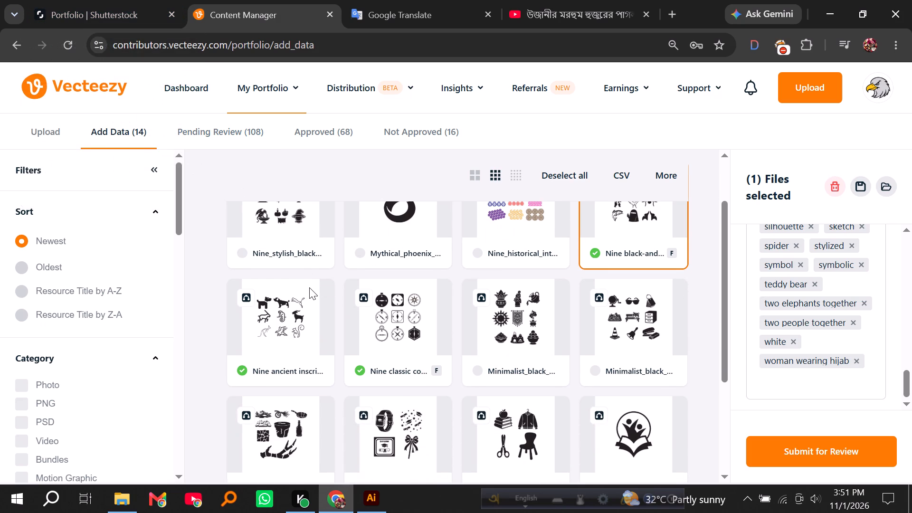
Copy the Shutterstock title "Nine stylish black and white icons depicting classic Halloween symbols…" into the title of the matching Vecteezy file.
scroll(360, 335, "down", 1)
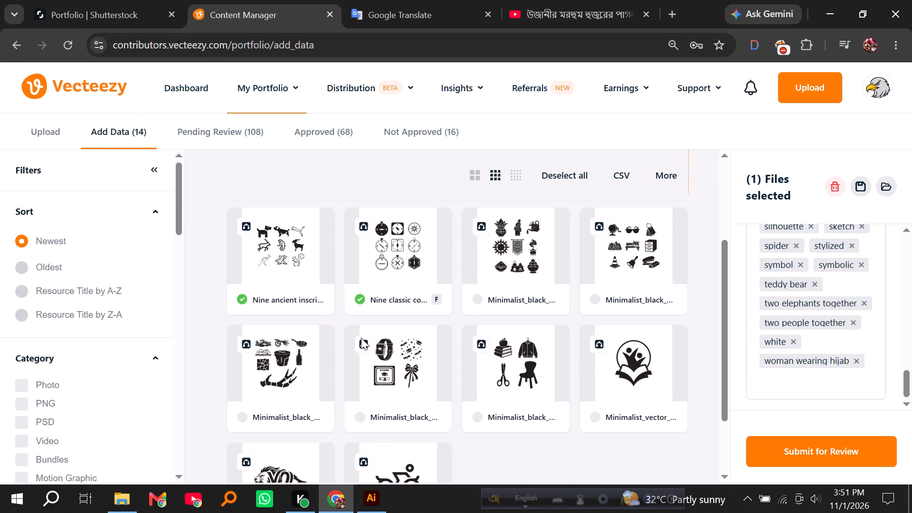
scroll(361, 338, "down", 2)
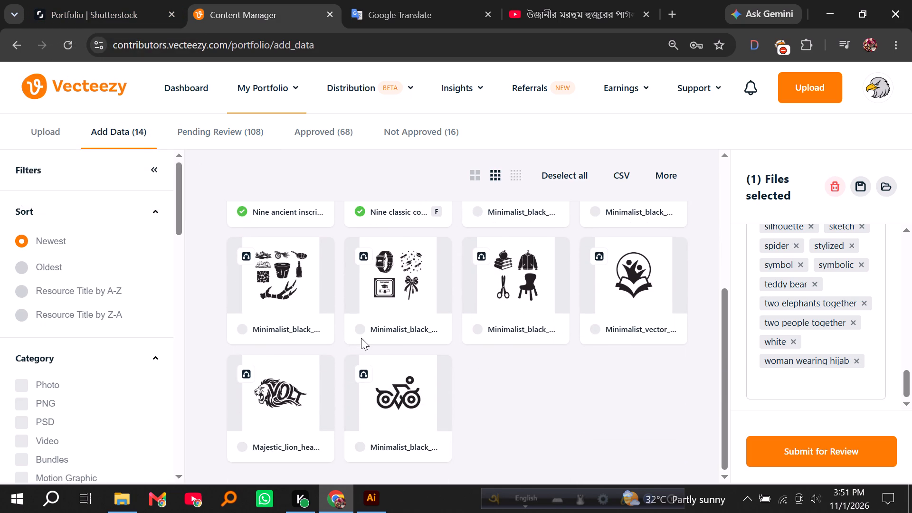
scroll(361, 338, "up", 1)
scroll(361, 338, "down", 1)
scroll(361, 338, "up", 5)
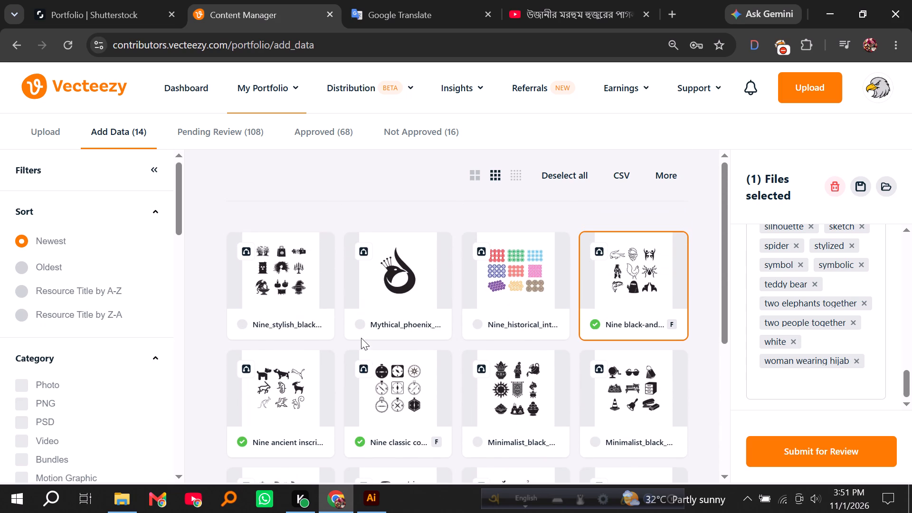
left_click(123, 0)
scroll(391, 321, "down", 2)
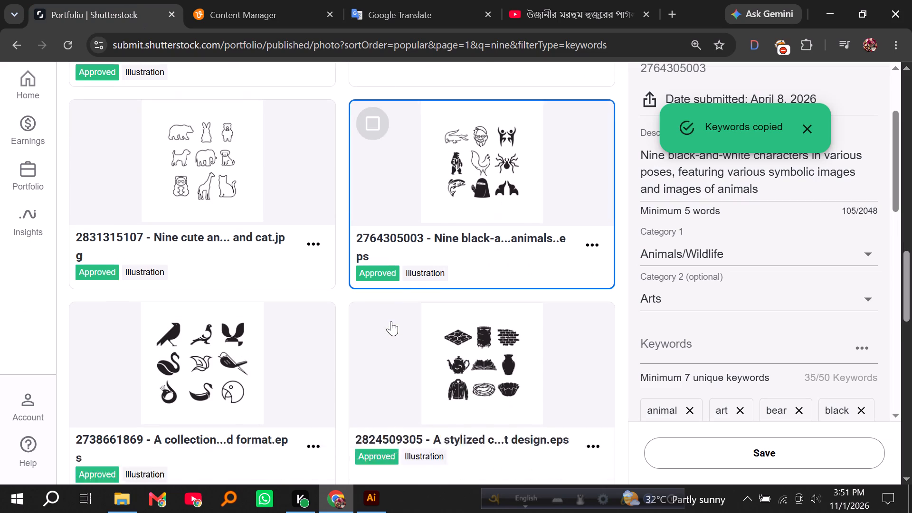
scroll(298, 308, "down", 2)
left_click(267, 316)
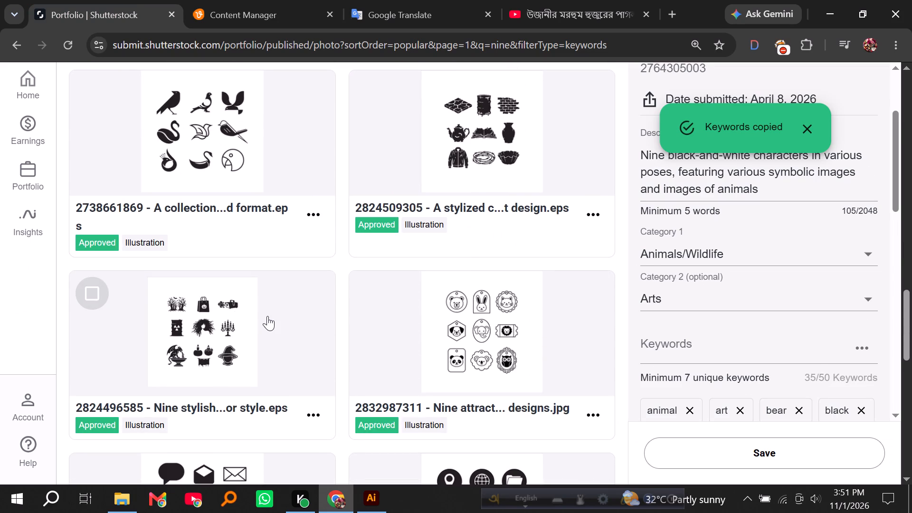
triple_click(739, 182)
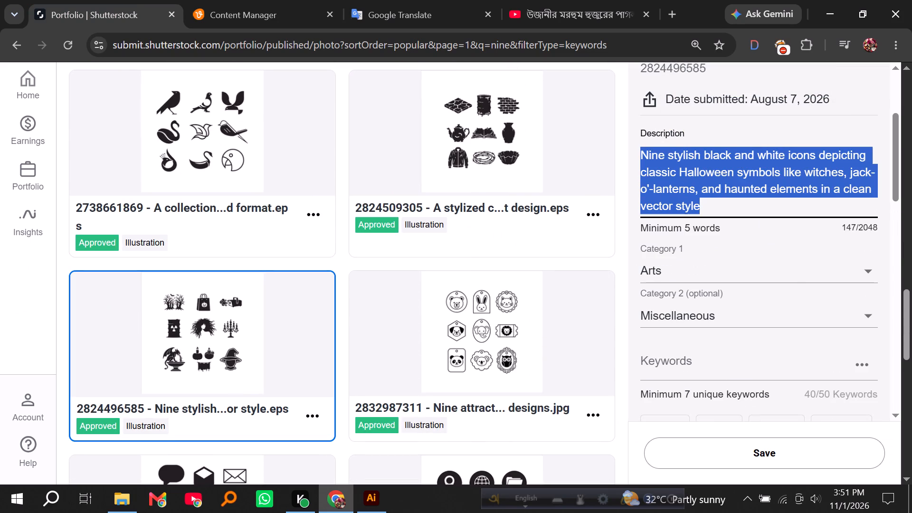
key("ctrl+c")
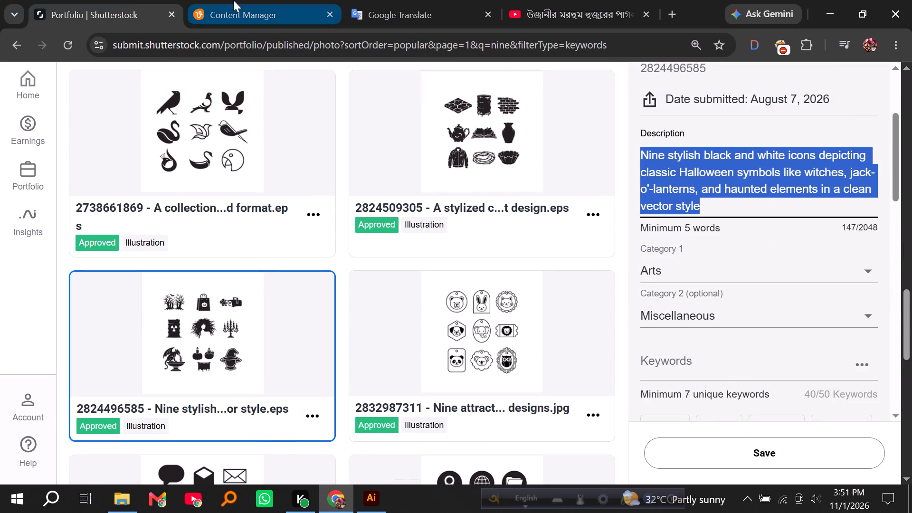
left_click(233, 0)
left_click(283, 277)
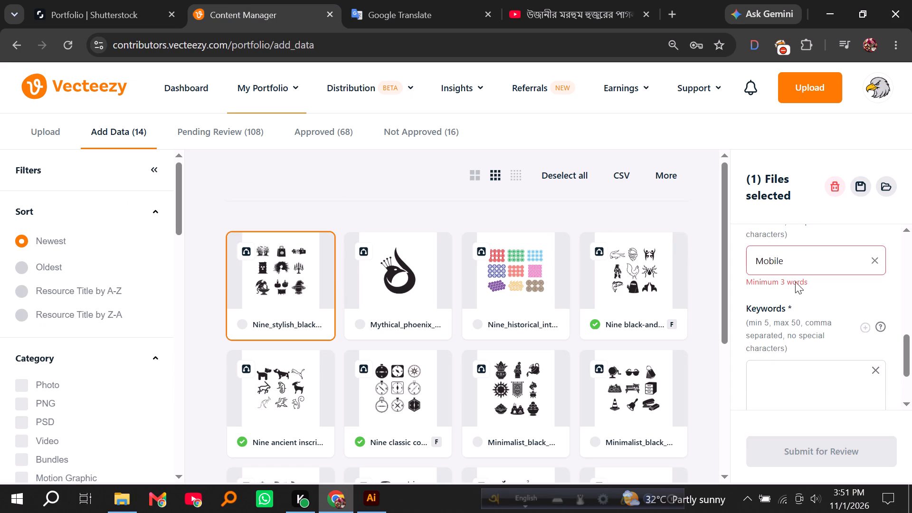
left_click_drag(795, 263, 727, 264)
key("ctrl+v")
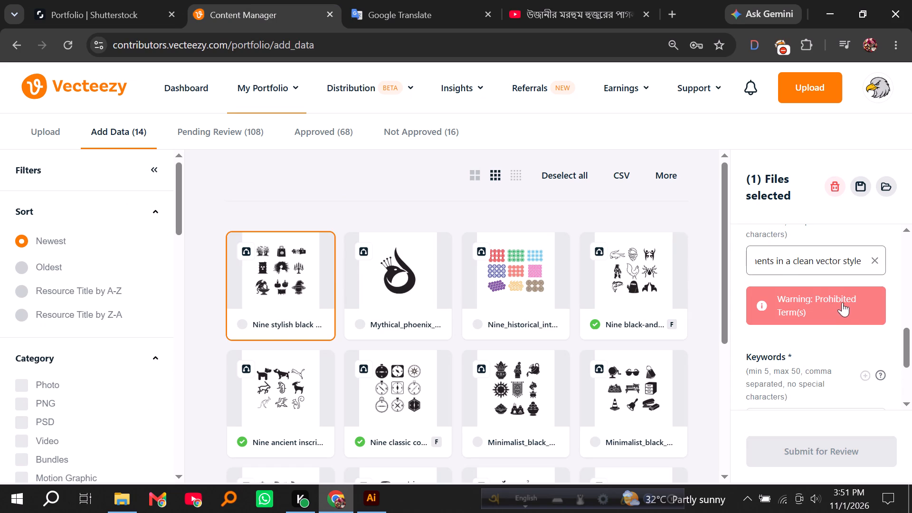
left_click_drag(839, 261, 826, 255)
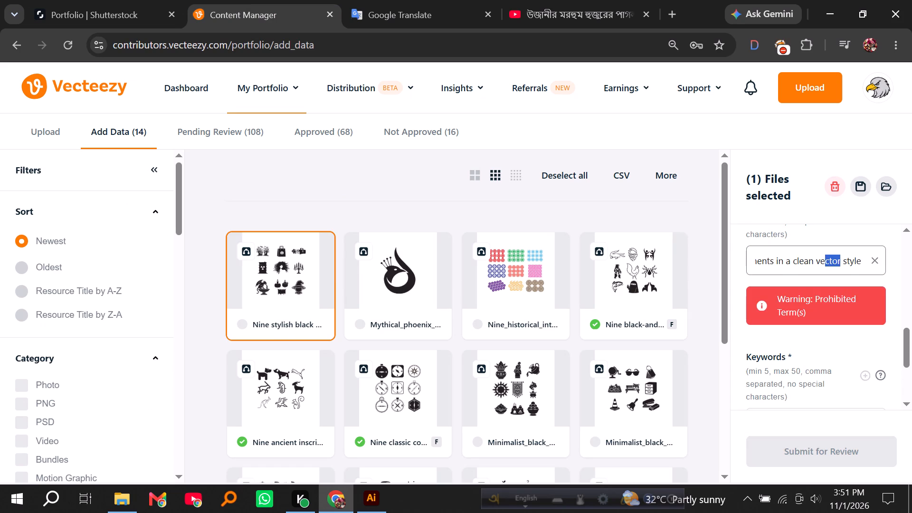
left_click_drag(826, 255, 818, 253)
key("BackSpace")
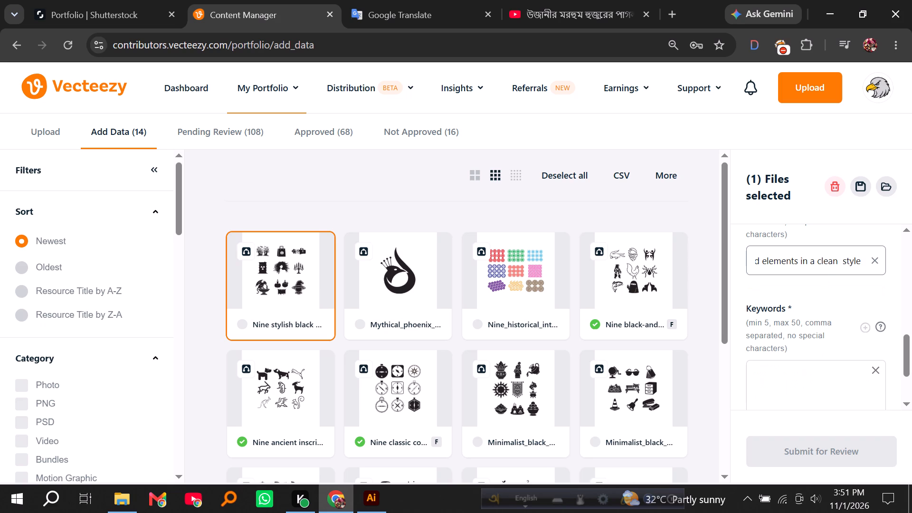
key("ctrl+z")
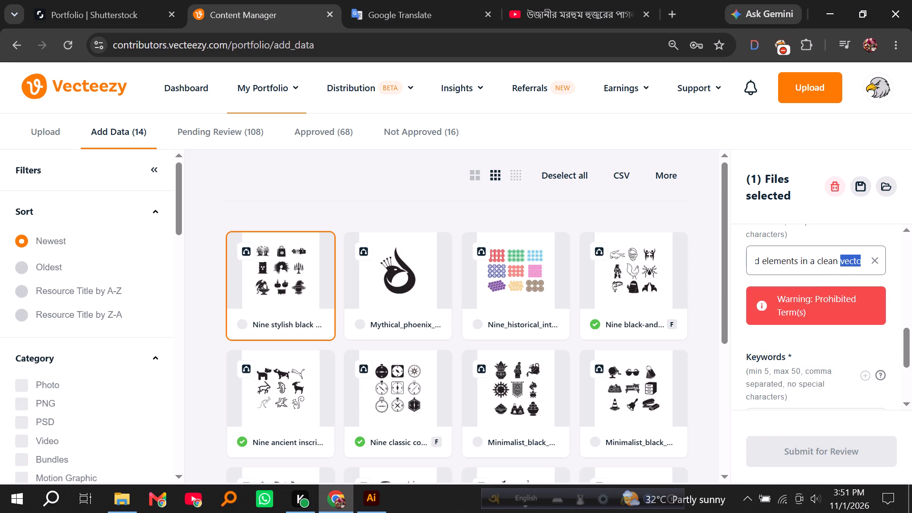
Remove the word "vector" from the title of the Vecteezy Halloween icons file.
left_click(845, 264)
key("Right")
key("Right")
key("Right")
key("Right")
key("Right")
key("Right")
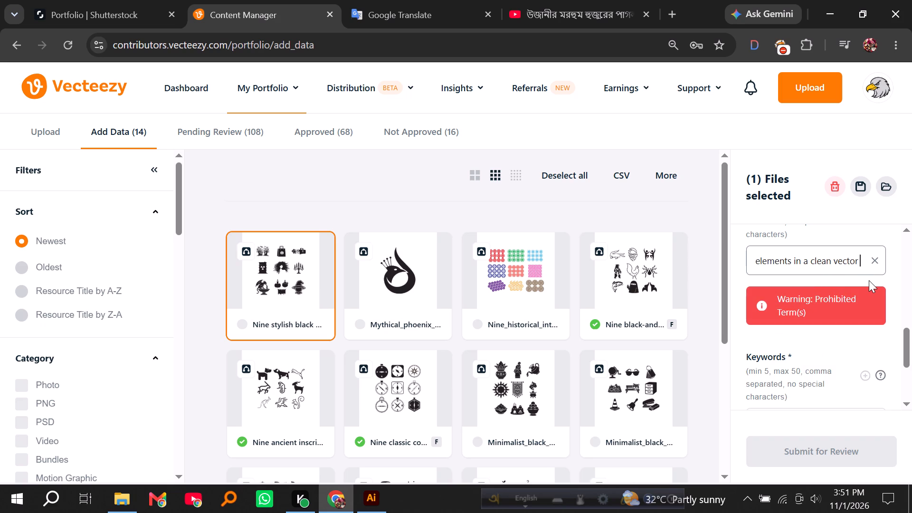
key("Right")
left_click(853, 261)
left_click(854, 261)
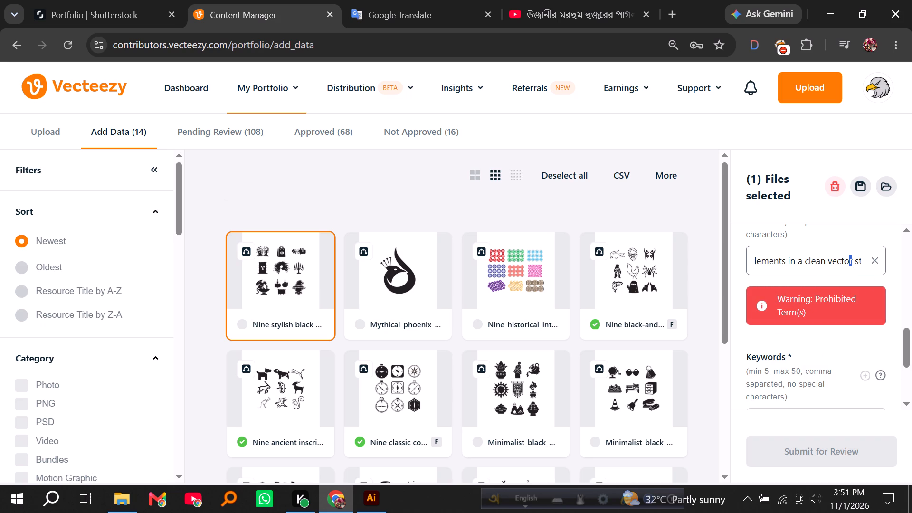
key("BackSpace")
key("BackSpace")
key("BackSpace")
key("BackSpace")
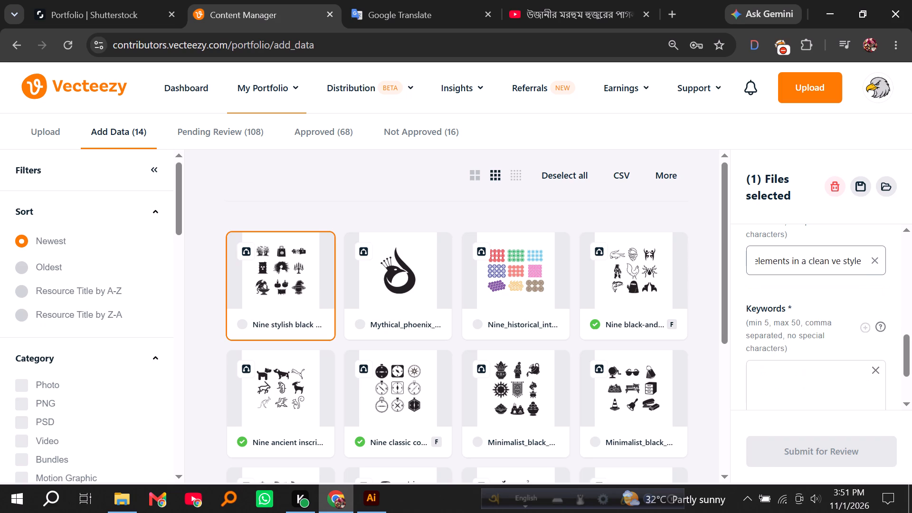
key("BackSpace")
key("BackSpace")
key("BackSpace")
Give the Vecteezy Halloween icons file a Free license.
scroll(801, 297, "down", 2)
left_click(801, 317)
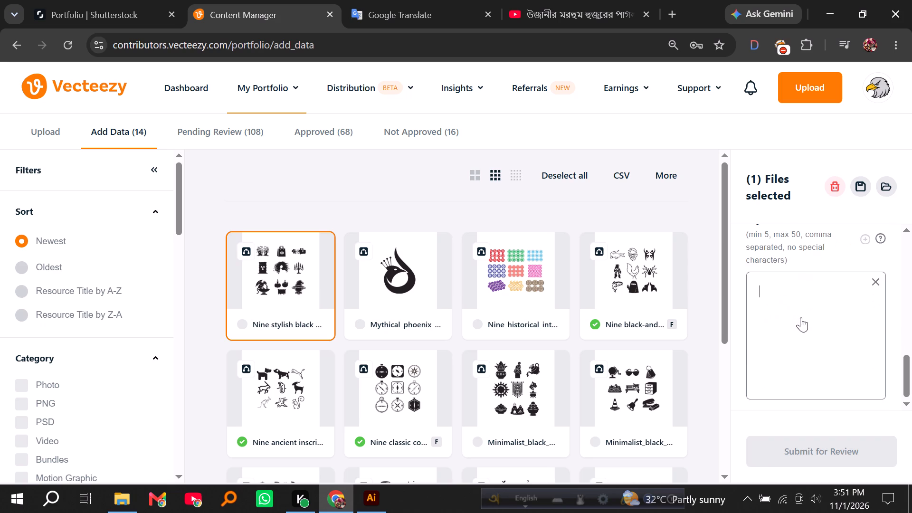
scroll(801, 317, "up", 7)
scroll(801, 317, "down", 1)
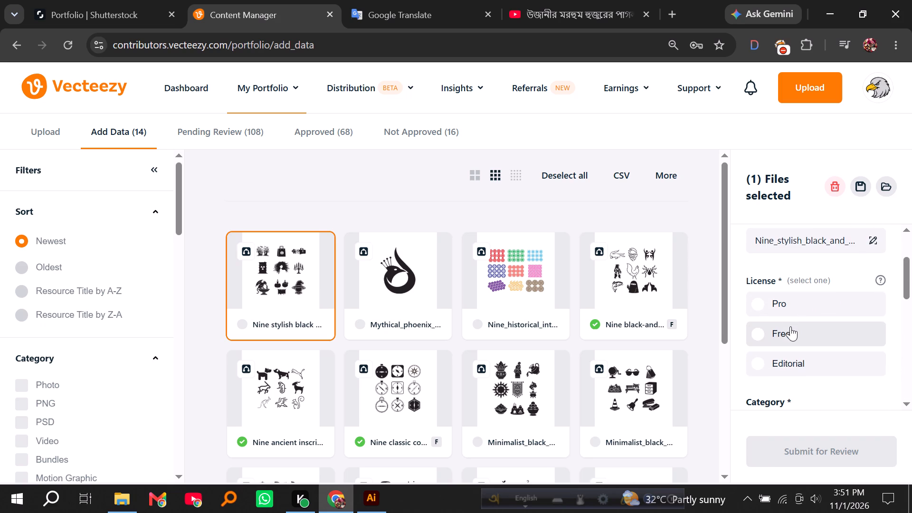
left_click(789, 327)
Copy all keywords from the Shutterstock Halloween icons listing into the matching Vecteezy file's keywords.
scroll(810, 299, "down", 8)
left_click(805, 315)
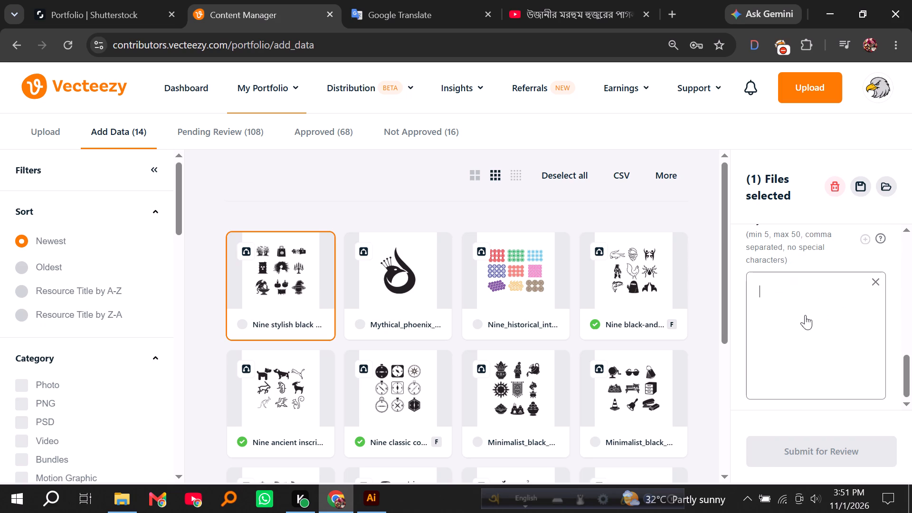
left_click(109, 0)
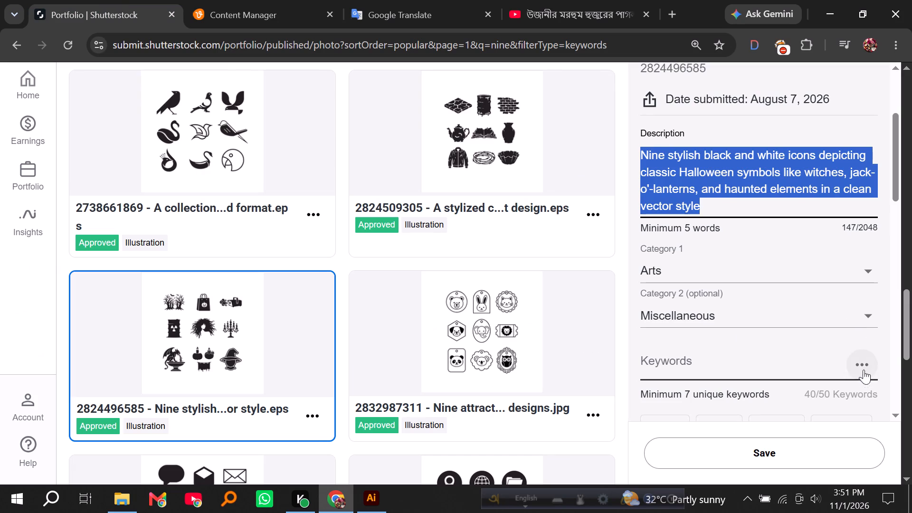
left_click(863, 366)
left_click(815, 398)
left_click(289, 0)
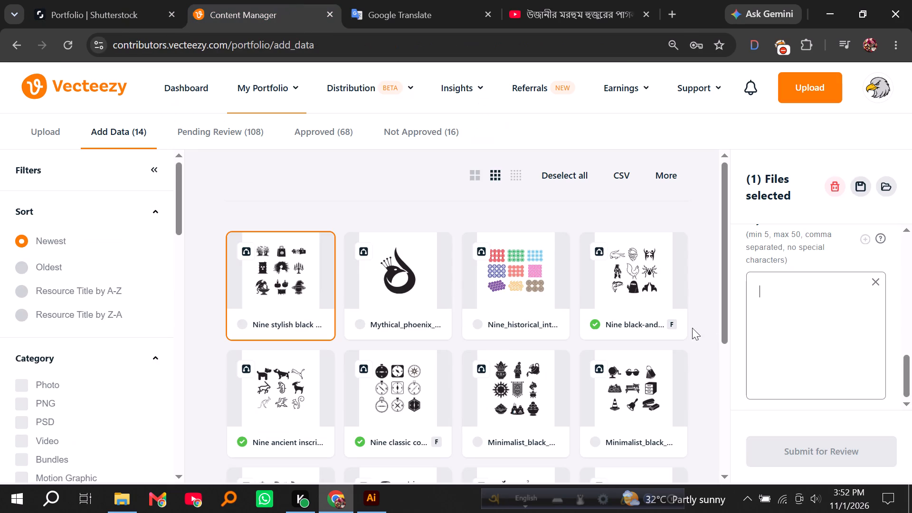
key("ctrl+v")
Remove the "vector silhouettes." keyword from the Vecteezy Halloween icons file and save its data.
scroll(814, 327, "down", 4)
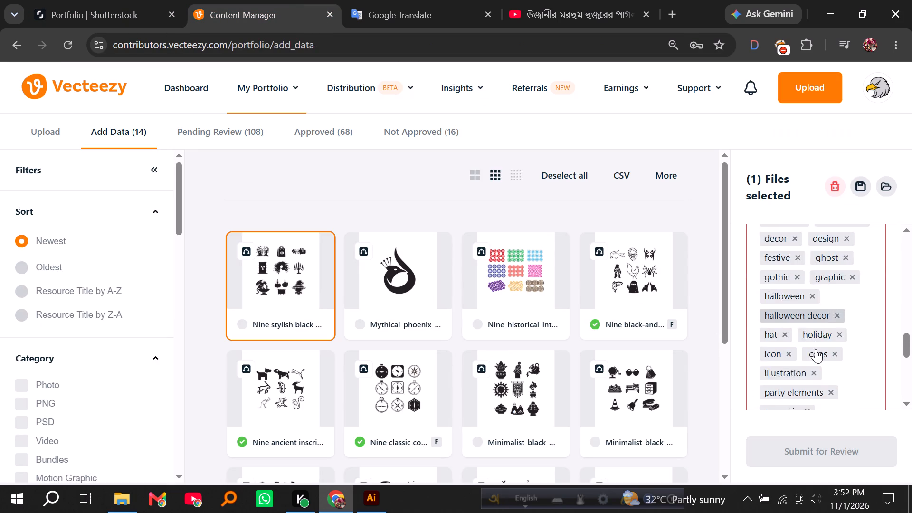
scroll(816, 349, "down", 3)
left_click(843, 280)
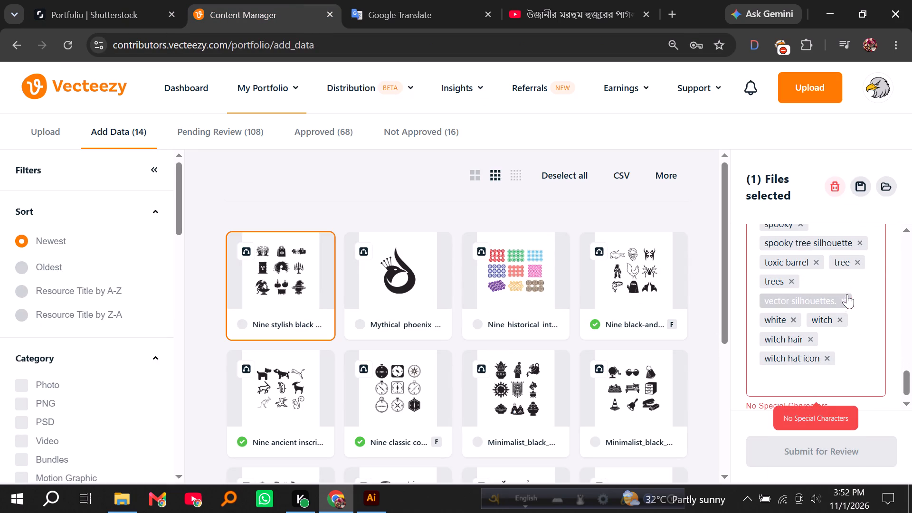
left_click(845, 298)
left_click(861, 187)
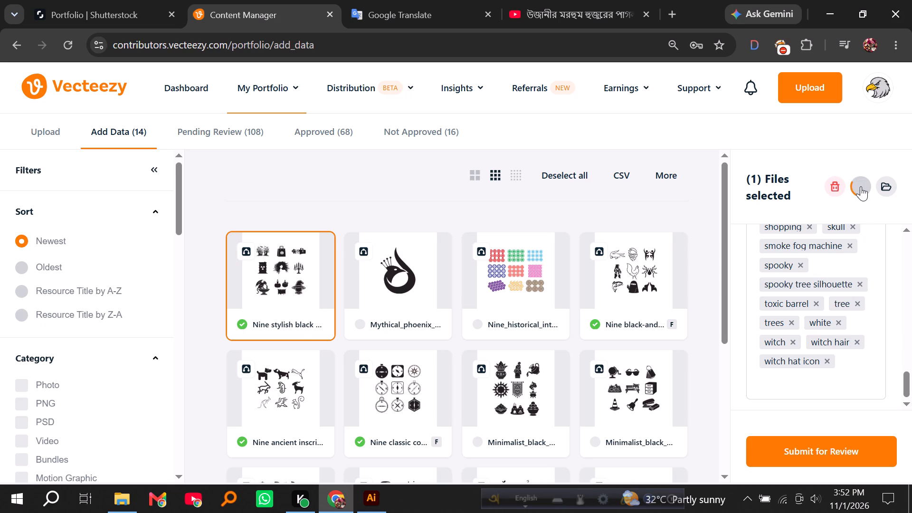
Submit the four completed Vecteezy files for review, accept the guidelines statement and reload the page.
scroll(289, 334, "down", 1)
left_click(287, 333, "ctrl")
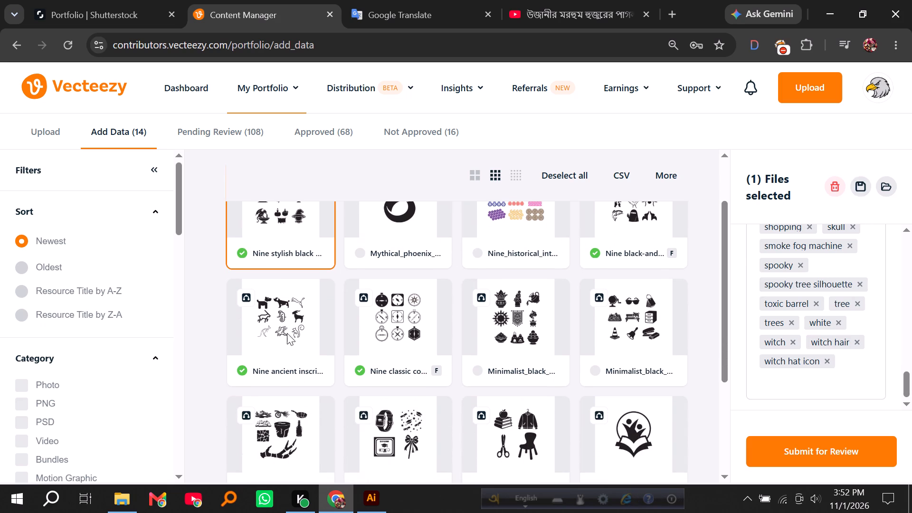
left_click(376, 326, "ctrl")
left_click(619, 235, "ctrl")
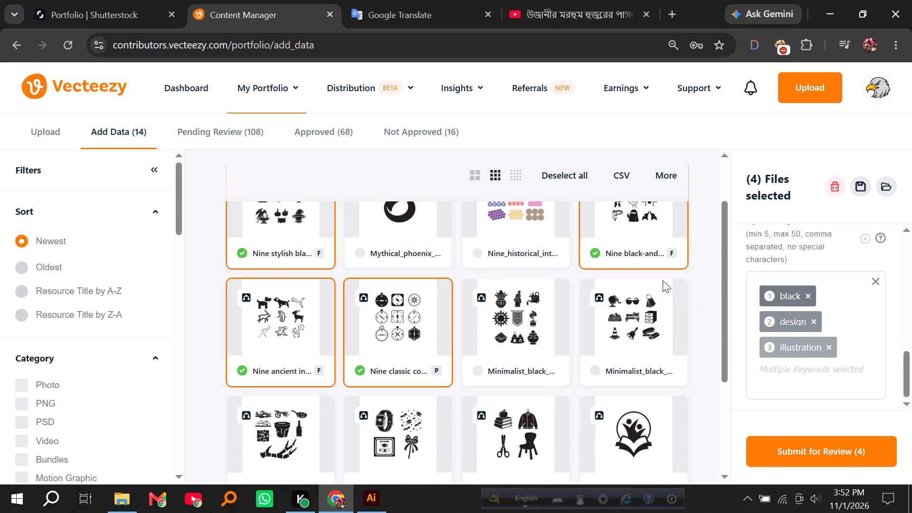
left_click(810, 447)
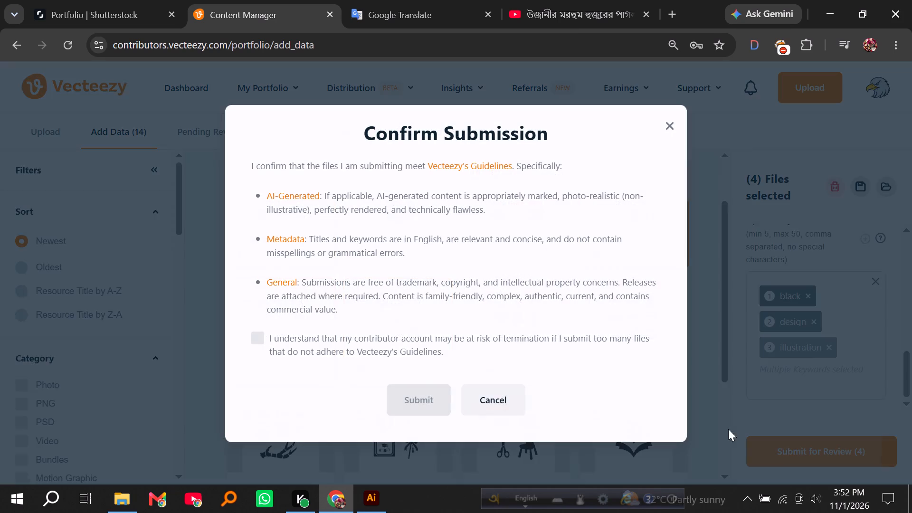
left_click(257, 343)
left_click(421, 402)
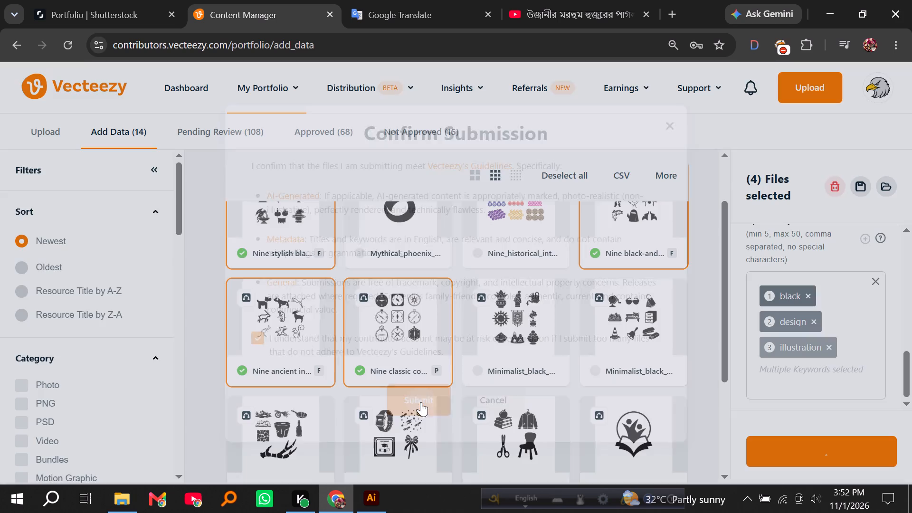
left_click(453, 328)
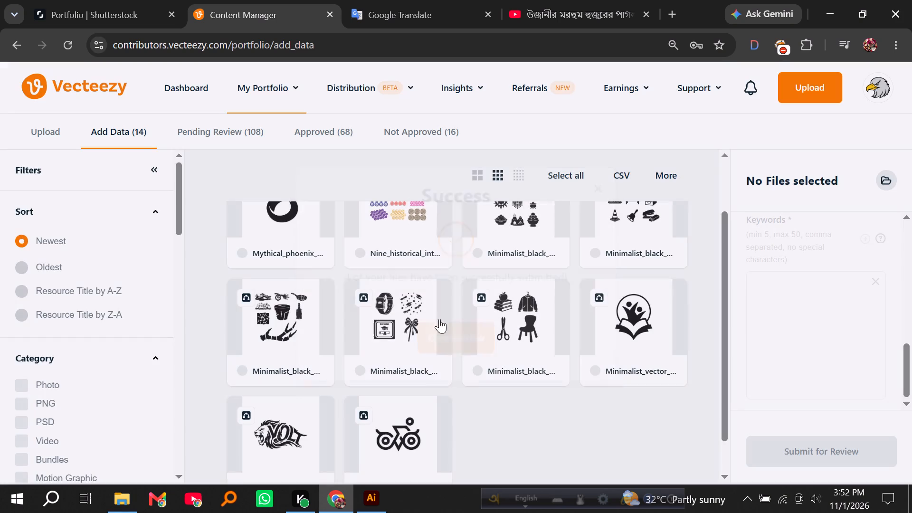
left_click(74, 47)
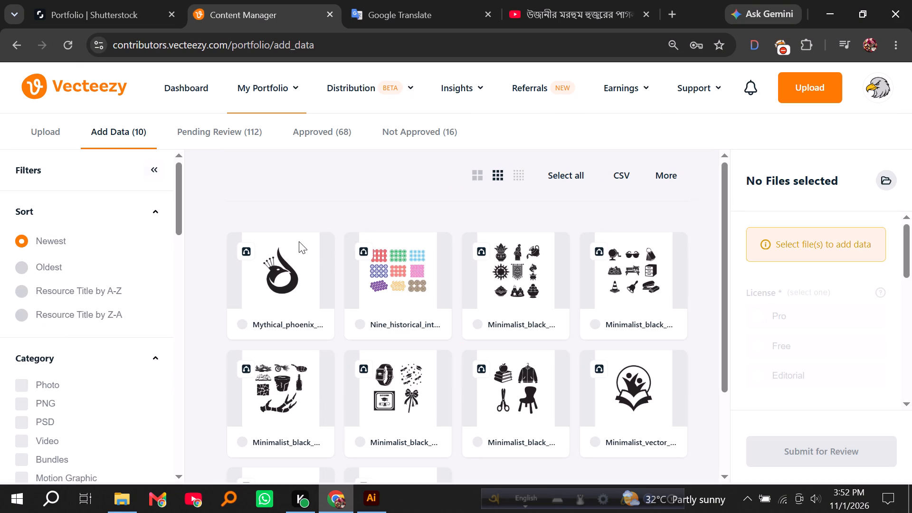
Select the Vecteezy file of nine historical patterns and look for its match, and the other files', among the Shutterstock "nine" results.
scroll(352, 261, "down", 3)
scroll(361, 294, "up", 2)
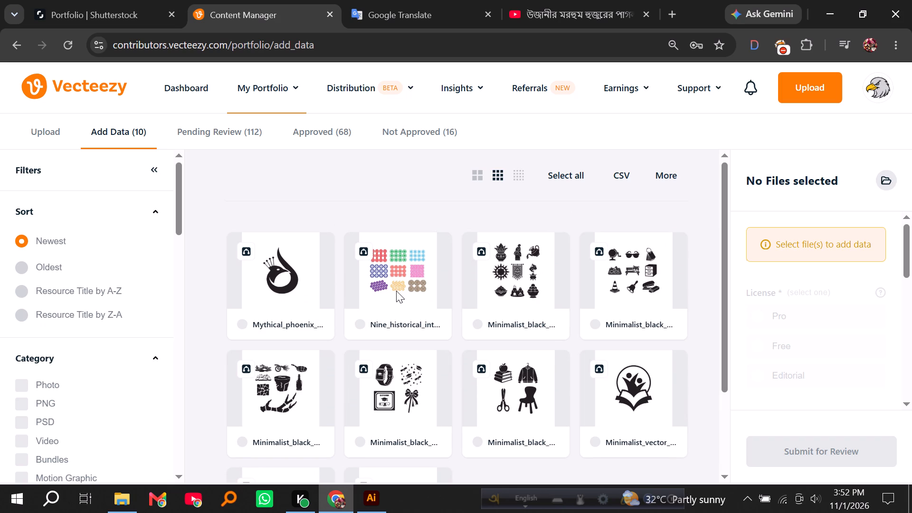
left_click(396, 290)
left_click(140, 0)
scroll(324, 279, "down", 4)
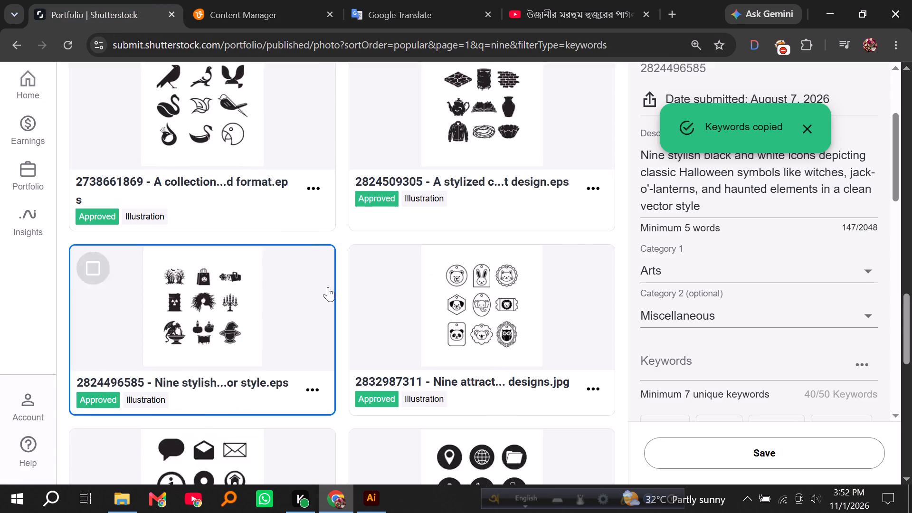
scroll(328, 290, "down", 3)
scroll(329, 294, "up", 2)
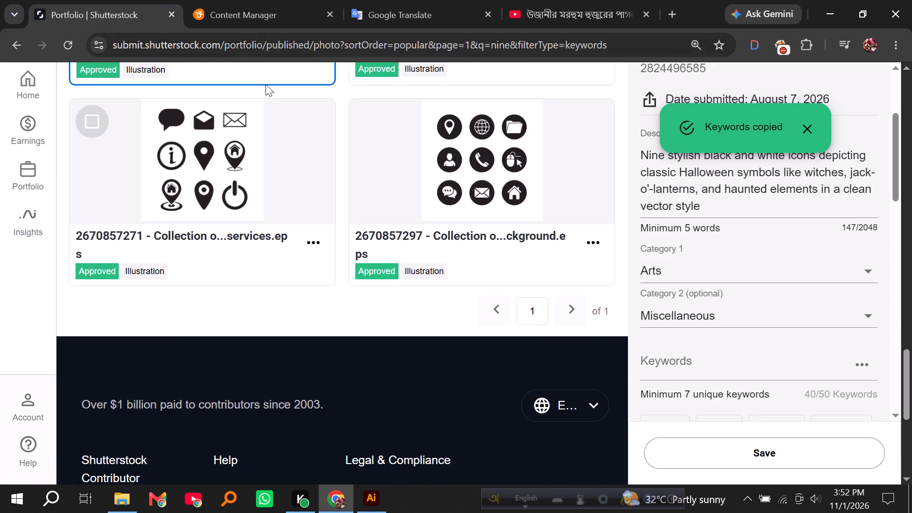
scroll(279, 207, "up", 3)
scroll(293, 224, "down", 3)
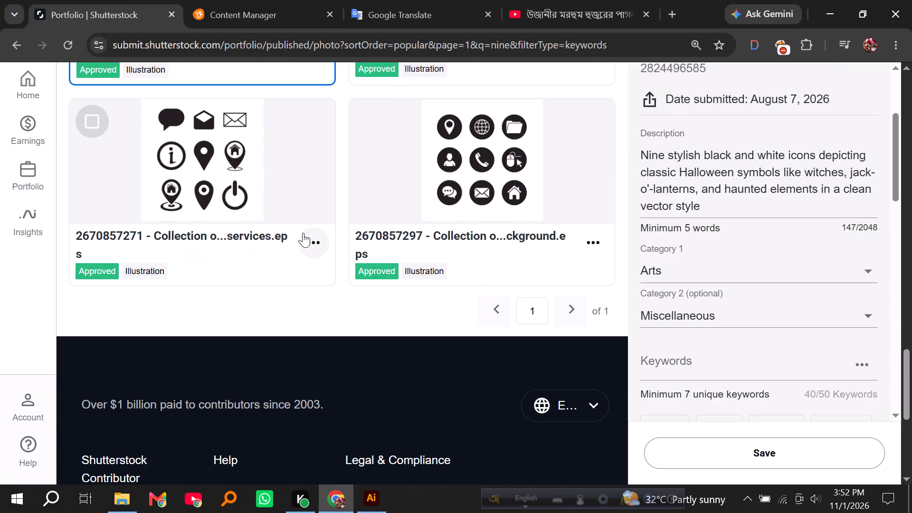
scroll(383, 308, "up", 7)
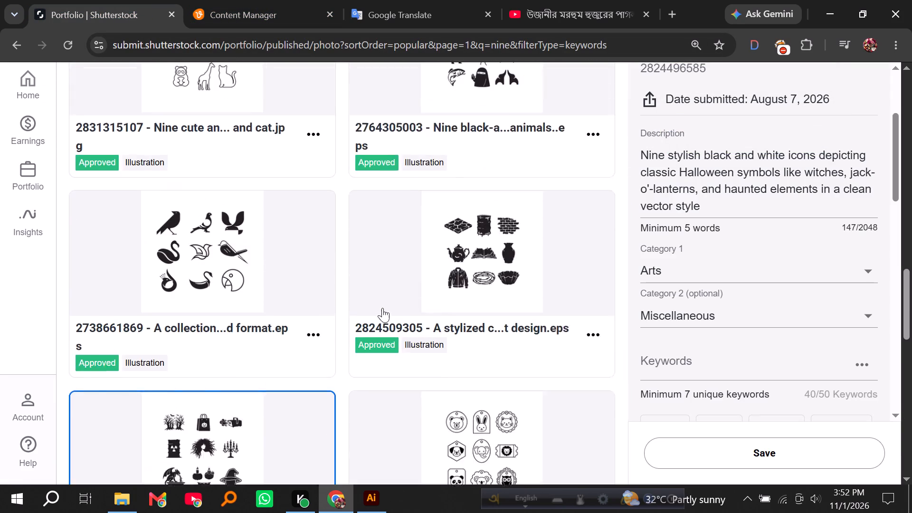
scroll(382, 308, "down", 2)
scroll(247, 232, "up", 2)
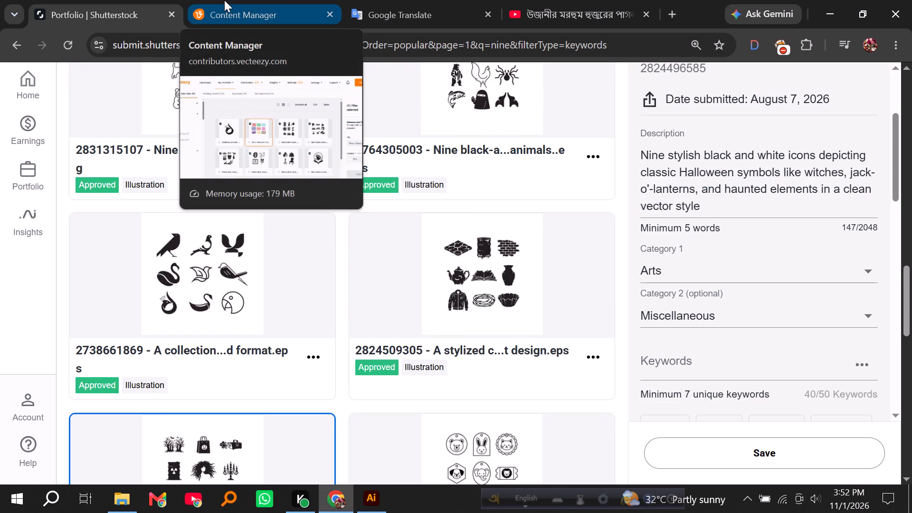
scroll(327, 268, "up", 2)
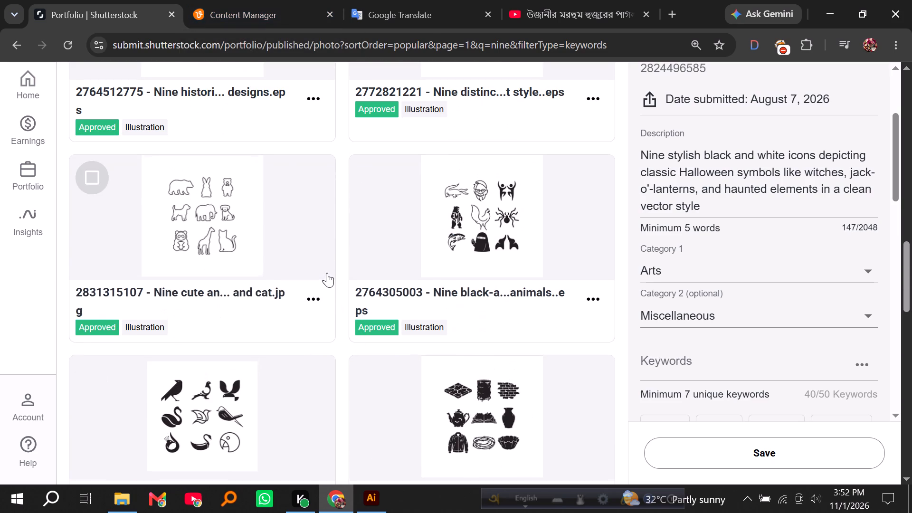
left_click(284, 0)
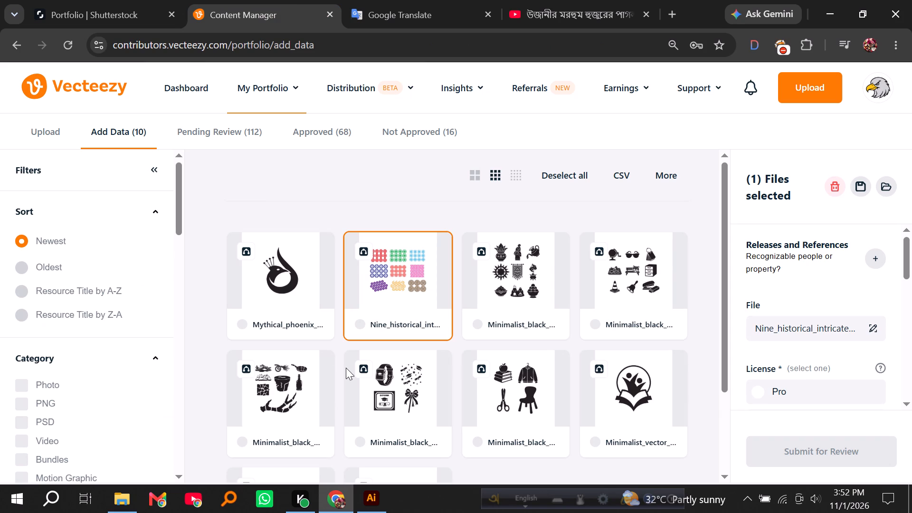
scroll(346, 368, "down", 1)
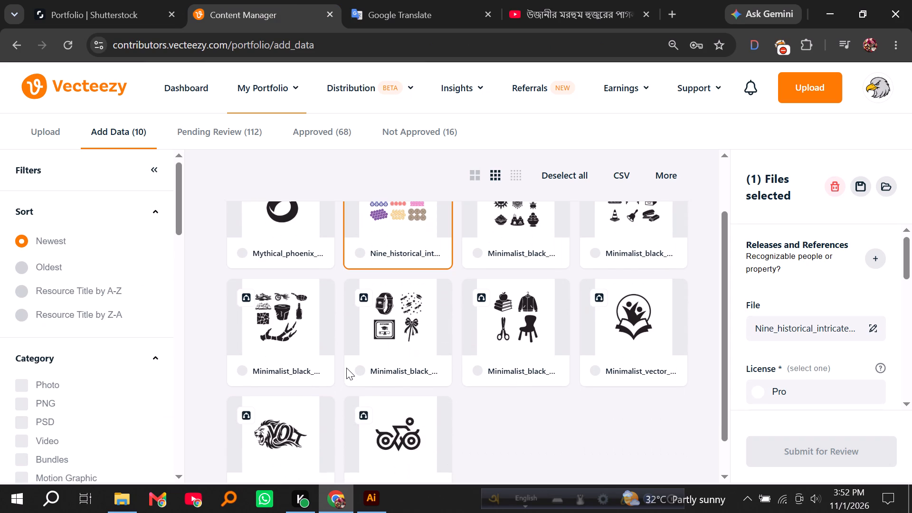
scroll(346, 368, "down", 3)
scroll(346, 368, "up", 4)
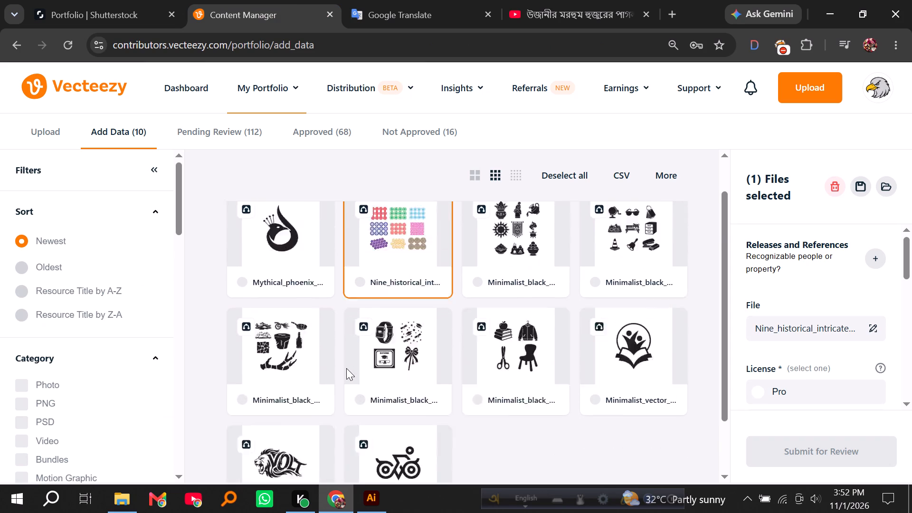
scroll(346, 368, "up", 3)
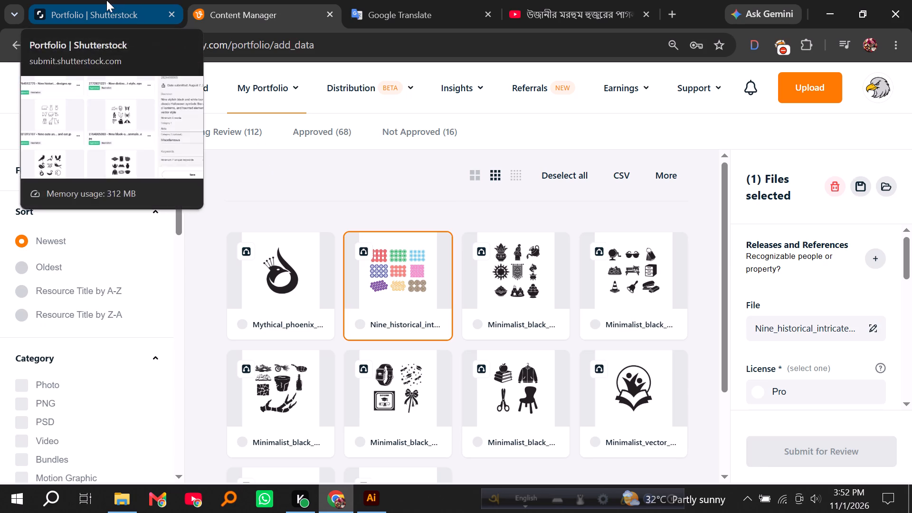
Replace the "nine" keyword search in the Shutterstock marketplace catalog with a search for "minimalist".
left_click(106, 0)
scroll(369, 313, "up", 20)
scroll(369, 313, "up", 2)
scroll(379, 417, "down", 1)
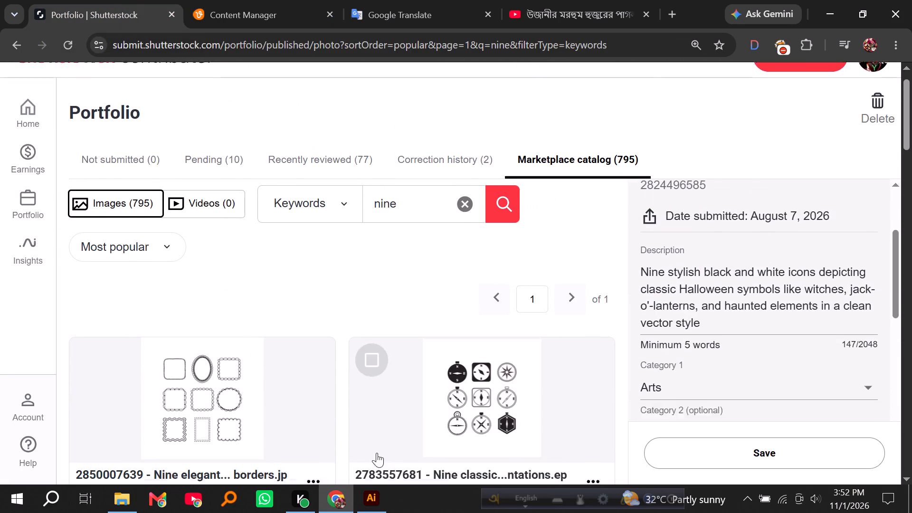
left_click(462, 156)
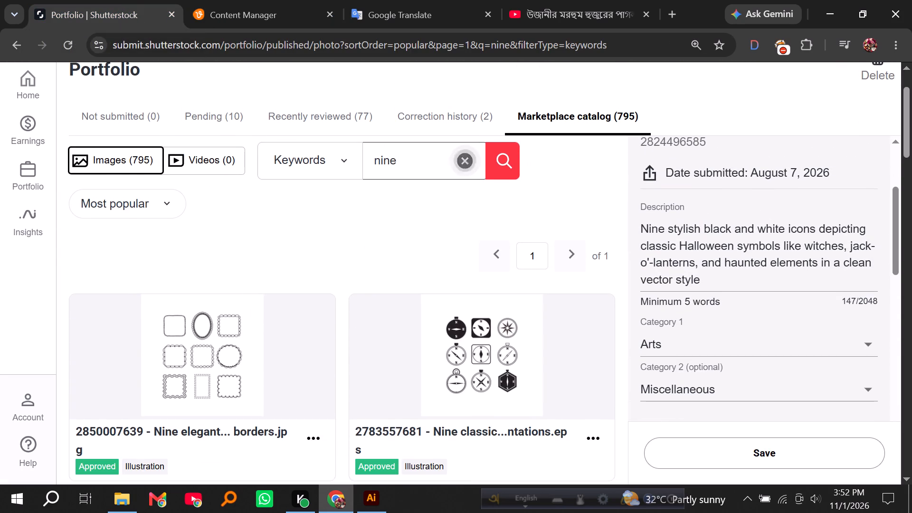
left_click(417, 161)
type("min")
key("i")
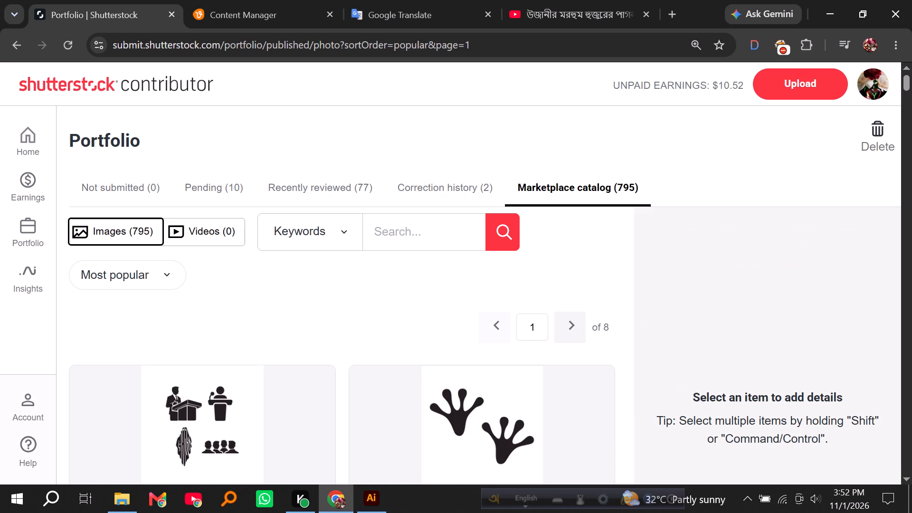
left_click(391, 234)
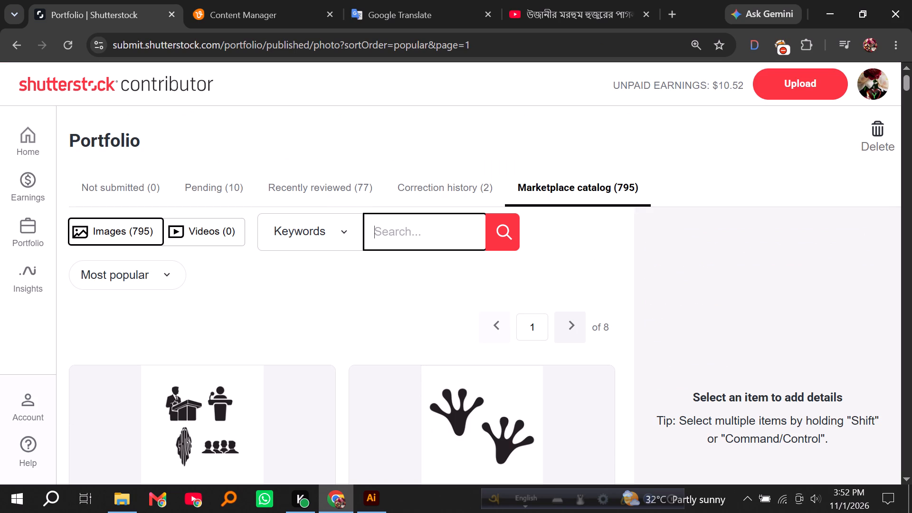
triple_click(502, 275)
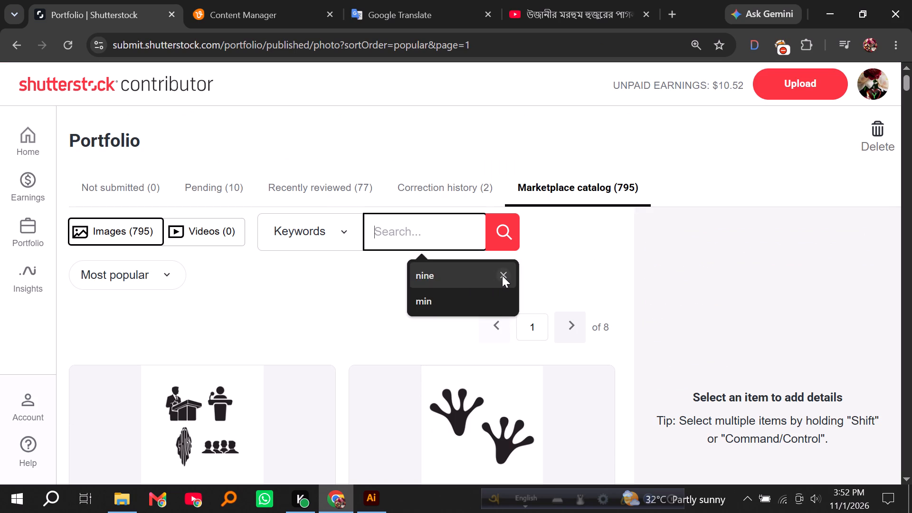
left_click(502, 275)
left_click(420, 224)
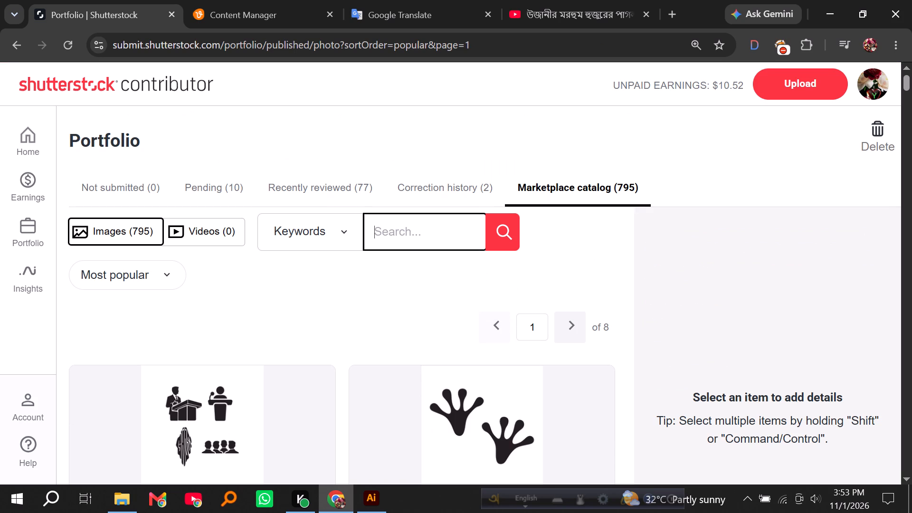
type("minin")
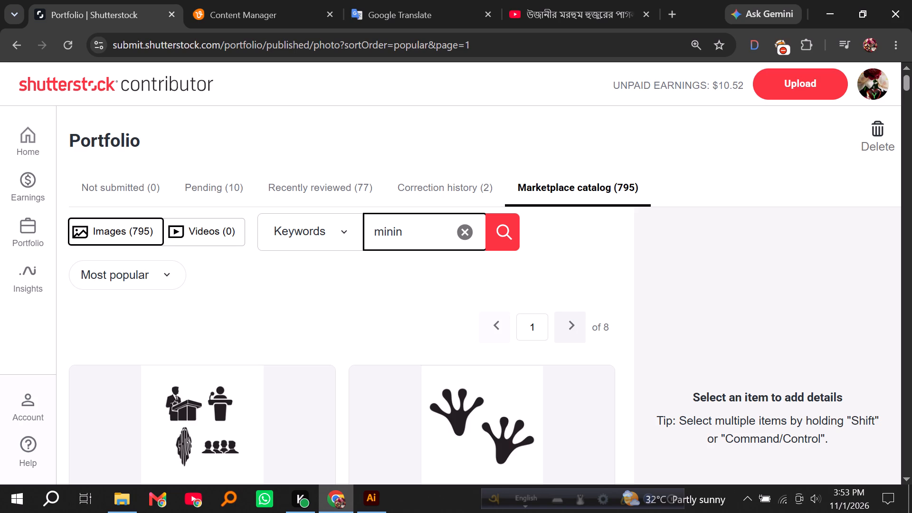
key("BackSpace")
type("malist")
key("Return")
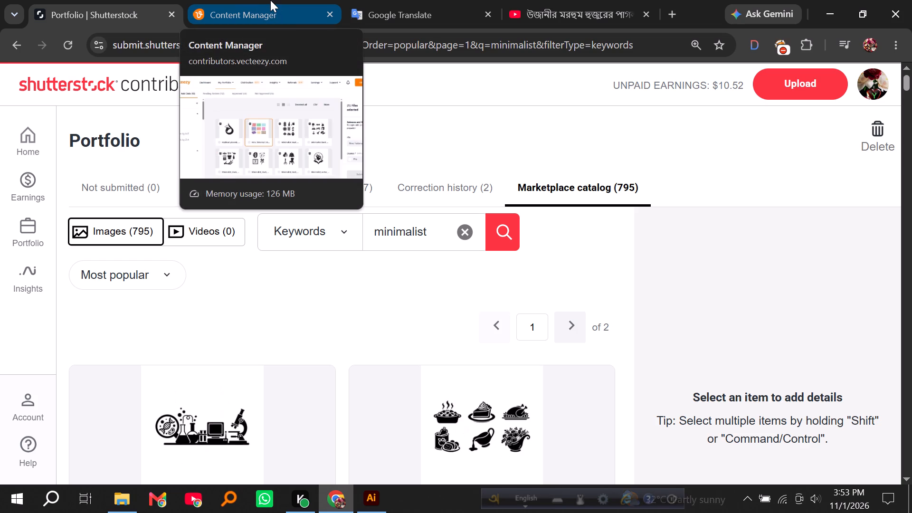
Look through the Shutterstock "minimalist" results for listings that match the Vecteezy files still missing data.
left_click(271, 0)
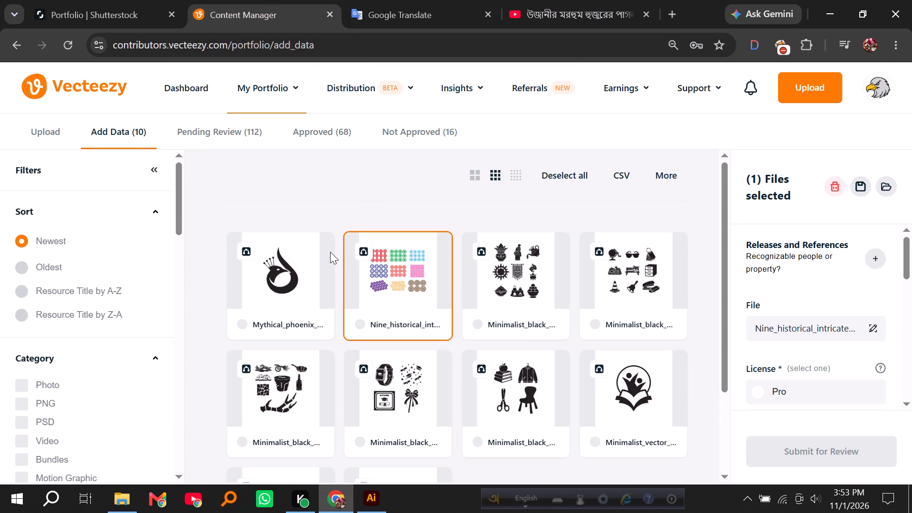
left_click(145, 0)
scroll(327, 302, "down", 1)
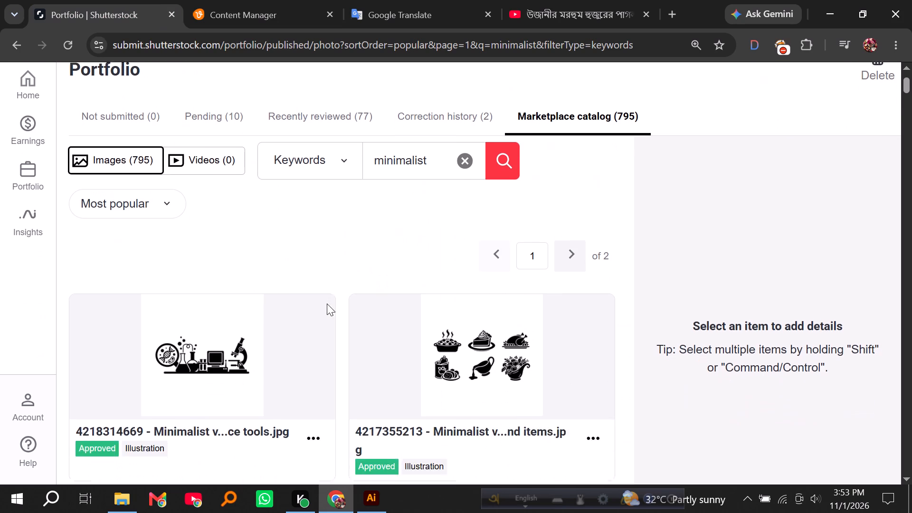
scroll(327, 304, "down", 6)
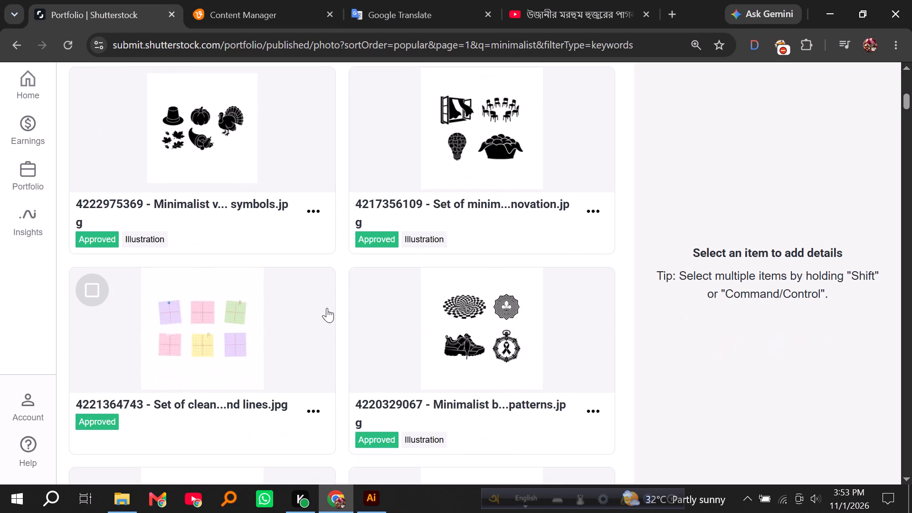
scroll(327, 308, "down", 4)
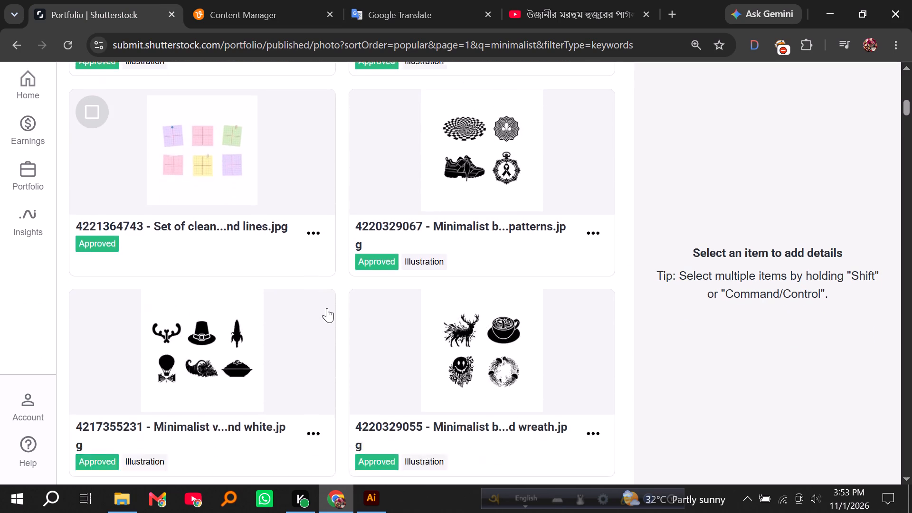
scroll(327, 308, "down", 3)
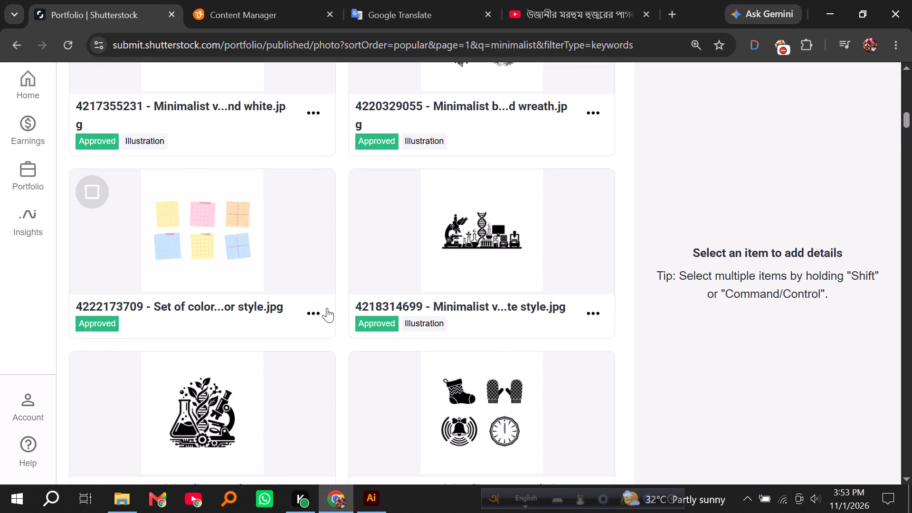
scroll(327, 308, "down", 4)
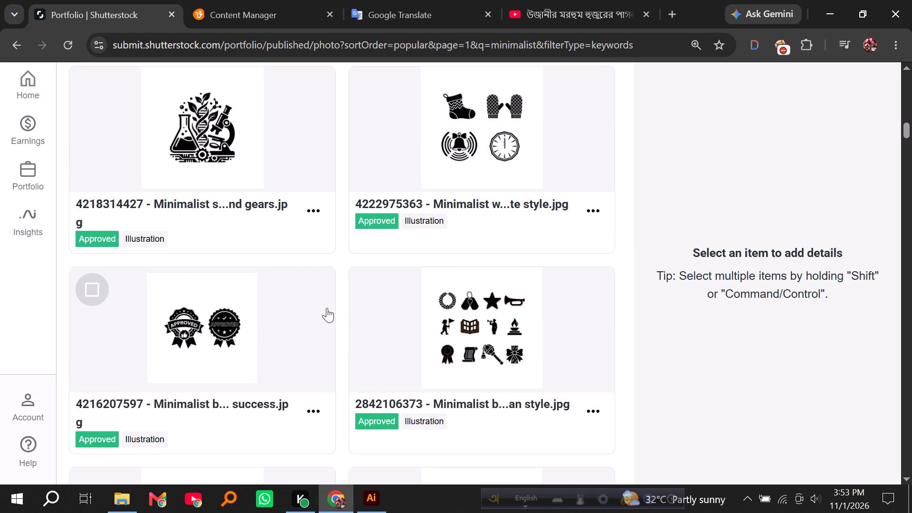
scroll(327, 308, "down", 7)
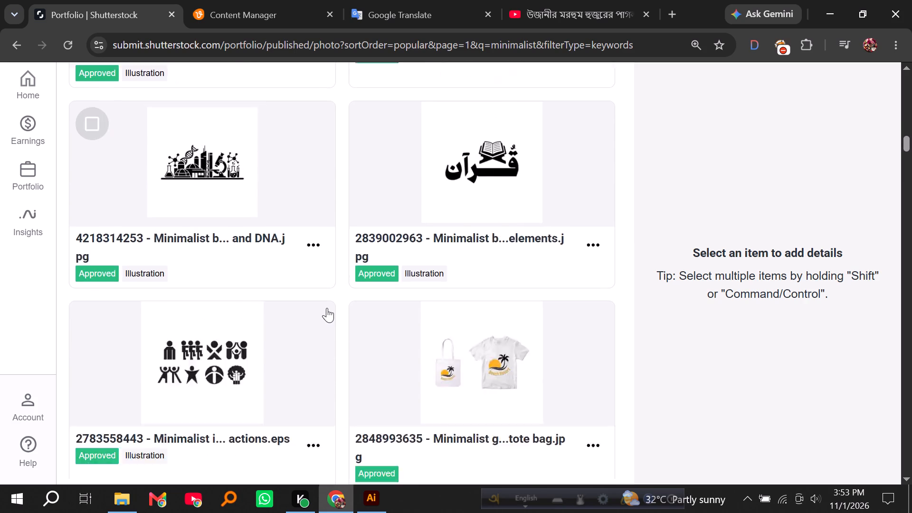
Open the Shutterstock listing of minimalist family and people action icons and compare it and nearby results with the Vecteezy files.
left_click(242, 219)
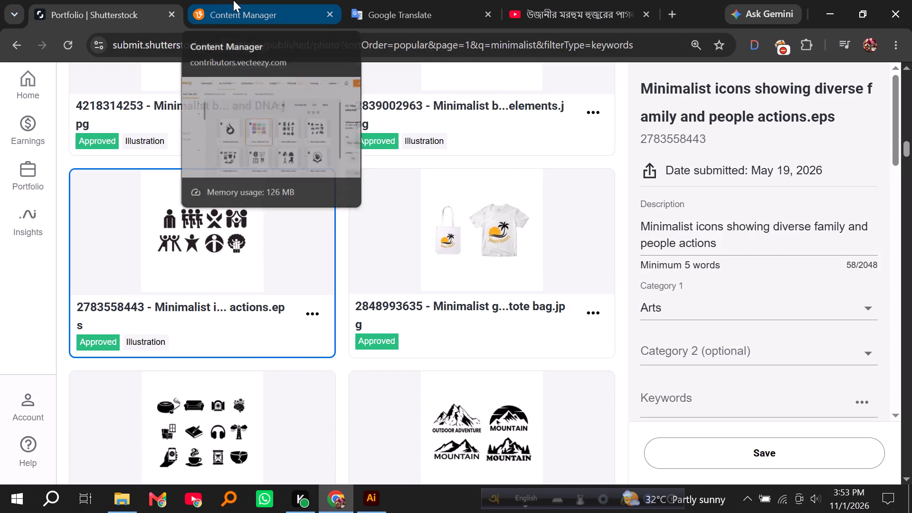
left_click(233, 0)
scroll(336, 327, "down", 1)
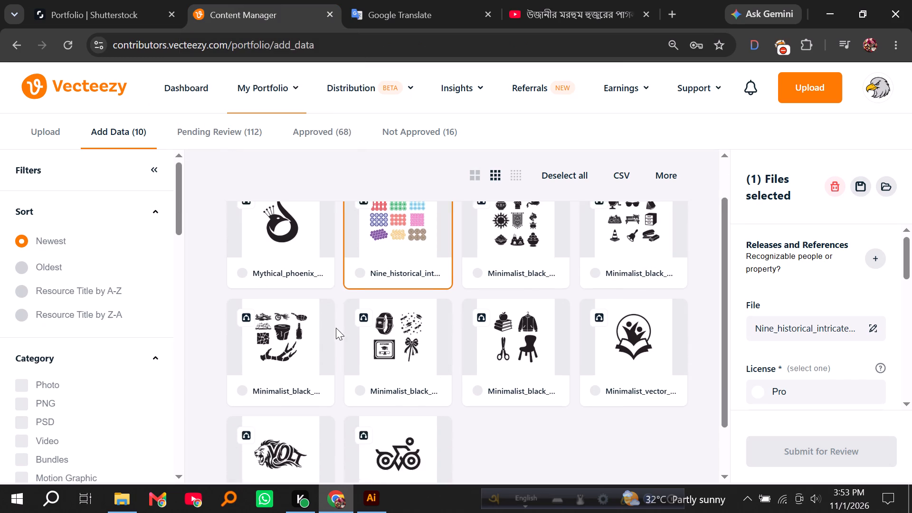
scroll(336, 330, "down", 1)
scroll(337, 332, "up", 2)
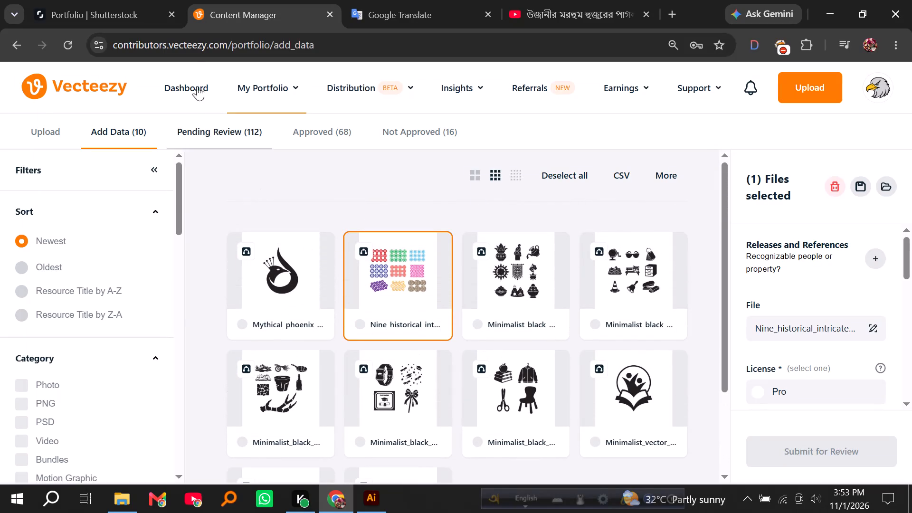
left_click(151, 0)
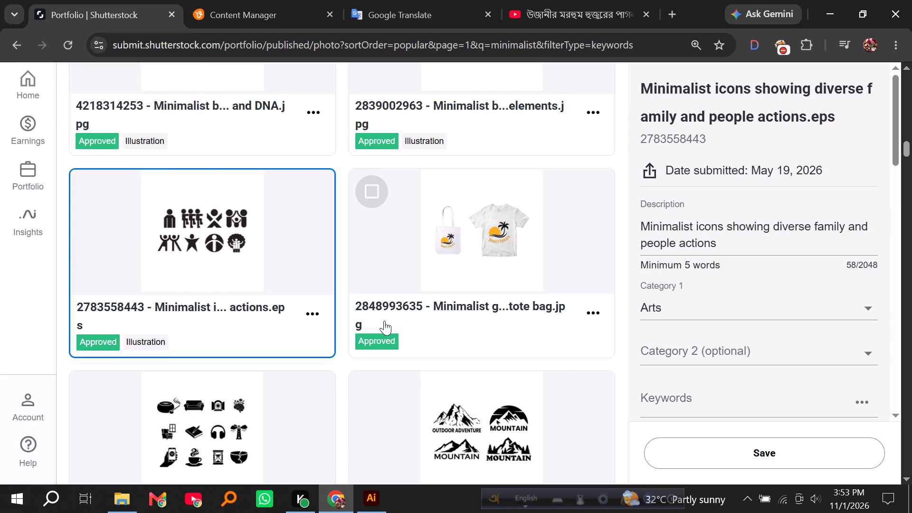
scroll(385, 323, "down", 1)
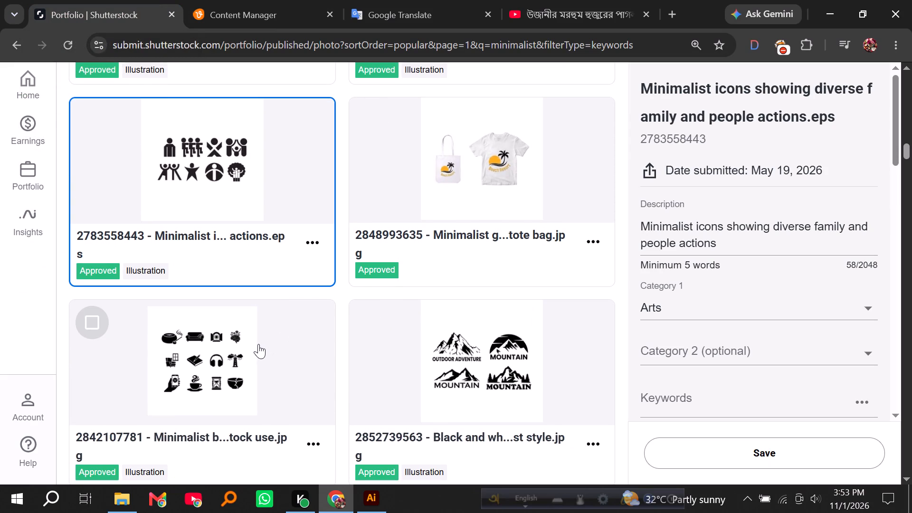
left_click(225, 0)
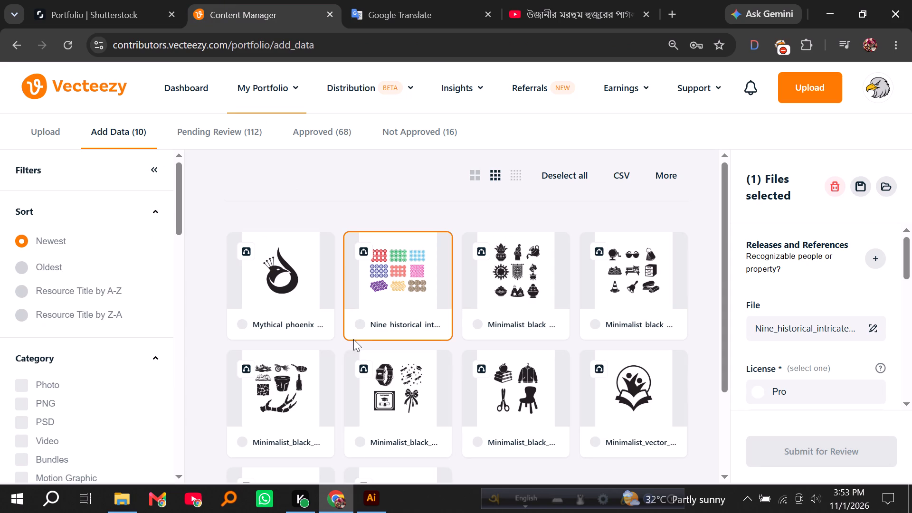
scroll(360, 337, "down", 2)
scroll(361, 338, "up", 1)
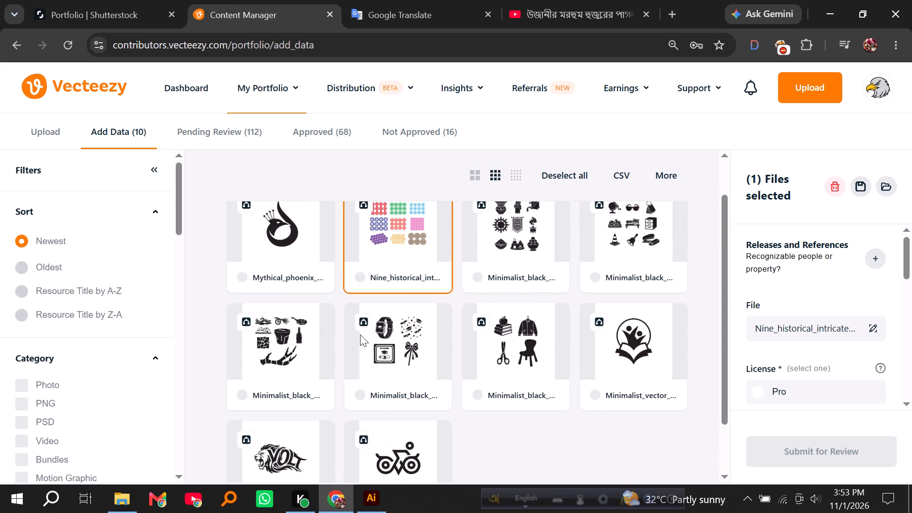
Switch to the open YouTube video and resume its playback.
left_click(534, 8)
left_click(357, 299)
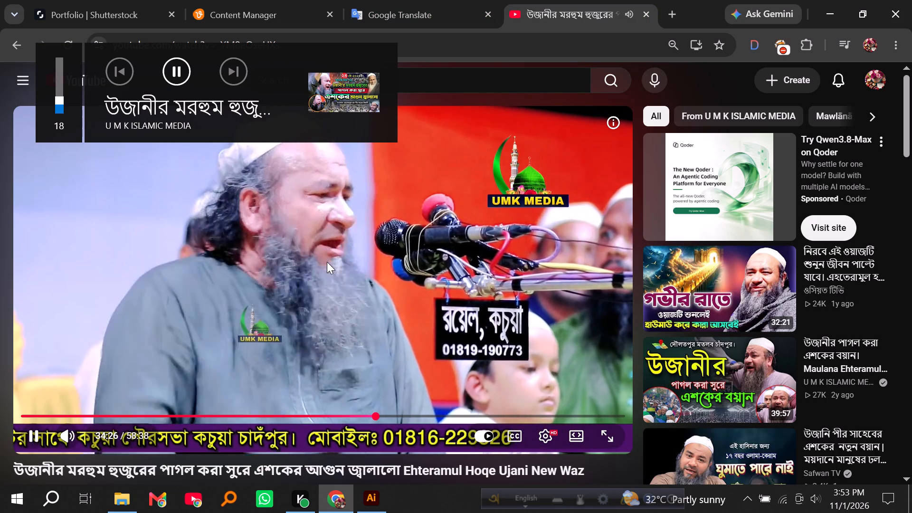
Open the Shutterstock listing of icons for traditional cultural symbols and daily life activities and copy its description.
left_click(242, 6)
left_click(98, 0)
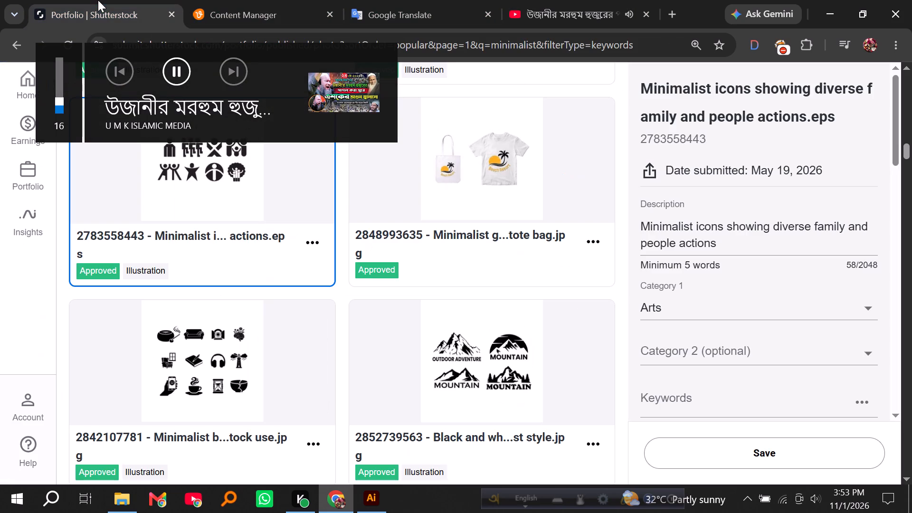
scroll(377, 326, "down", 1)
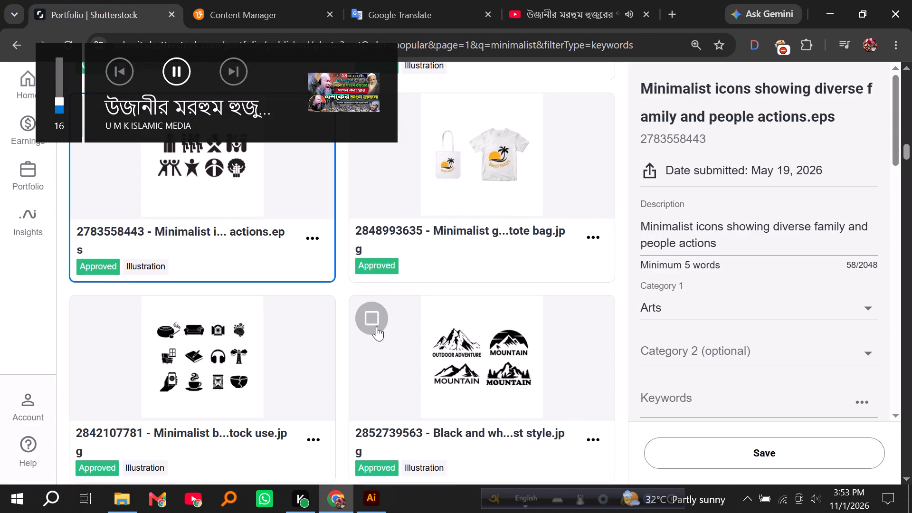
scroll(377, 326, "down", 3)
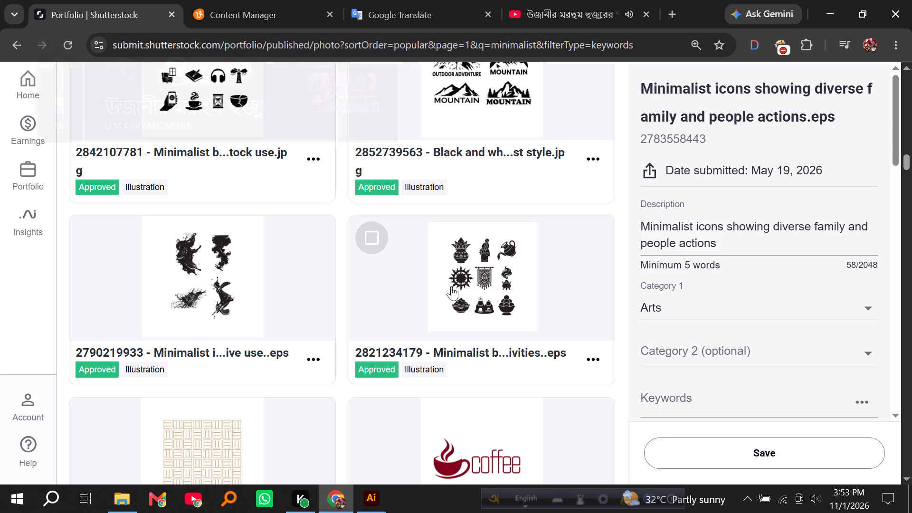
left_click(451, 286)
triple_click(705, 300)
double_click(705, 298)
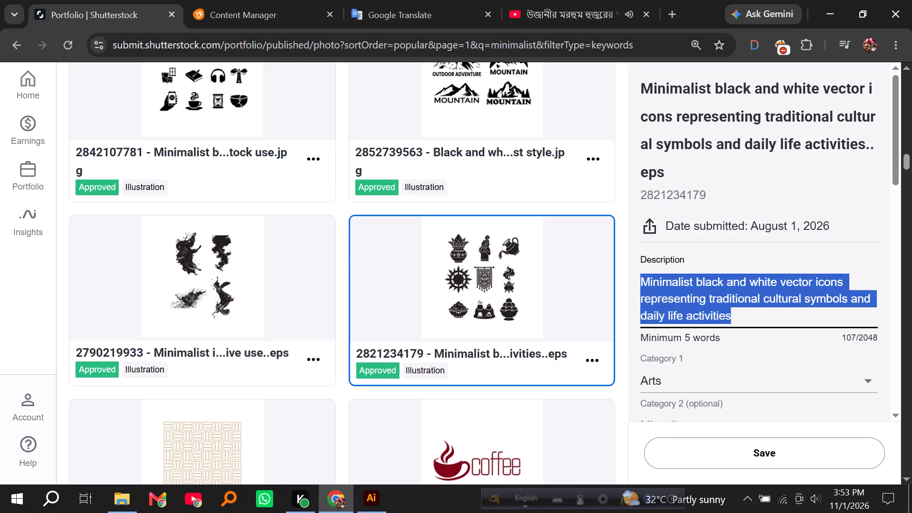
key("ctrl+c")
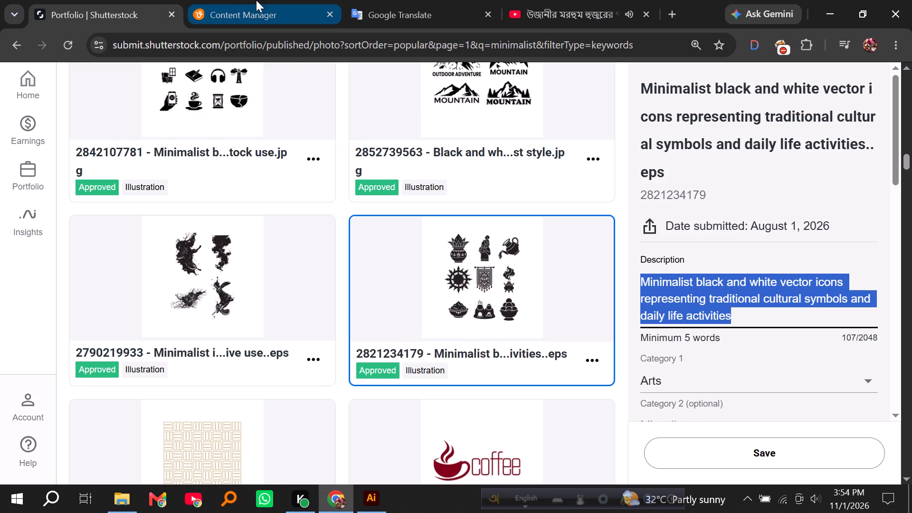
Select the matching cultural symbols file in Vecteezy, license it as Free, and mark it AI-generated with Other software "flow".
left_click(256, 0)
scroll(553, 259, "up", 1)
left_click(532, 256)
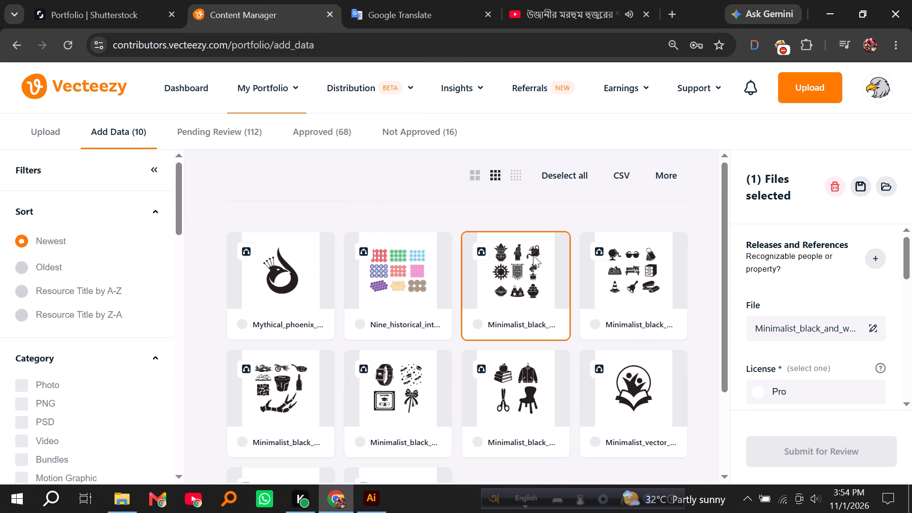
scroll(788, 356, "down", 1)
left_click(788, 356)
scroll(794, 340, "down", 2)
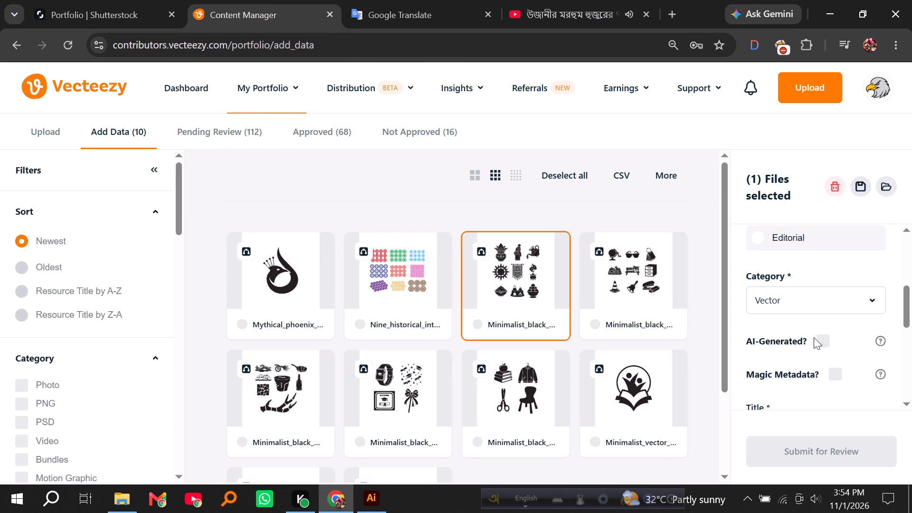
left_click(825, 340)
left_click(823, 366)
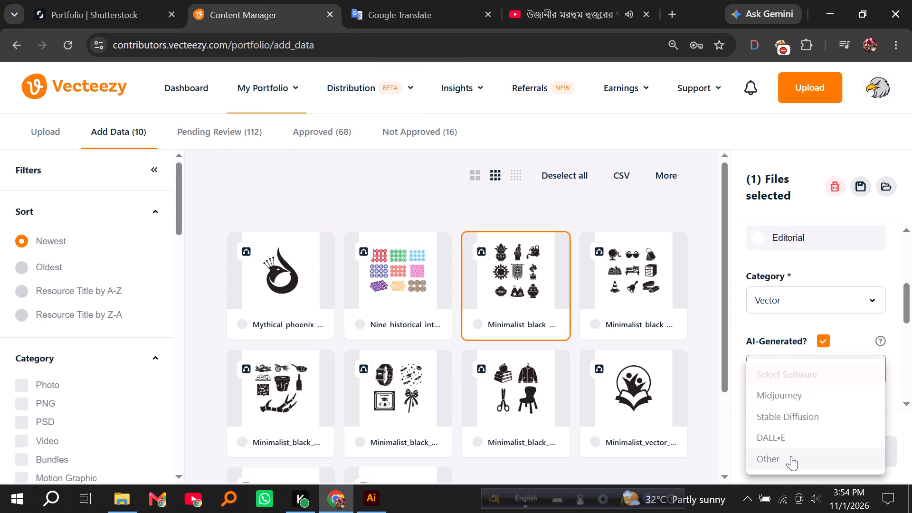
left_click(789, 456)
left_click(793, 449)
left_click(815, 409)
key("Return")
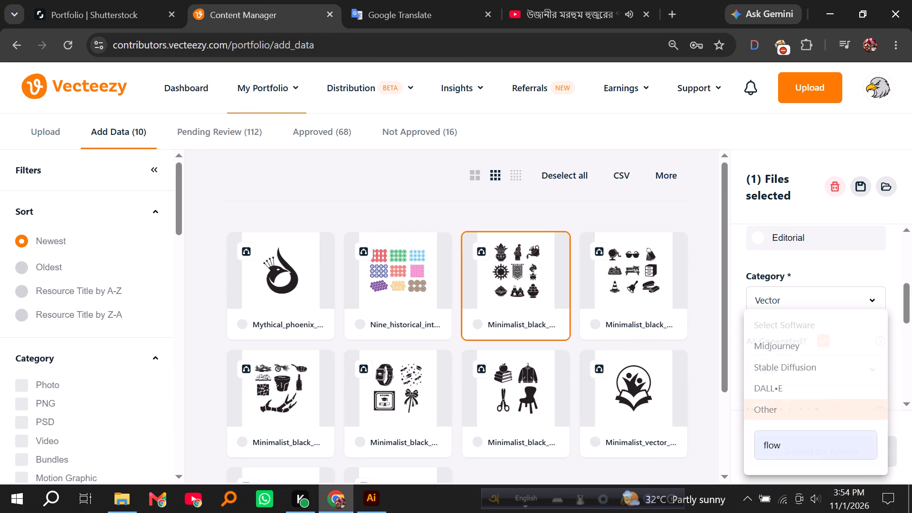
Replace the file's title "Mobile" with the description copied from Shutterstock.
scroll(809, 369, "down", 2)
left_click_drag(812, 370, 728, 370)
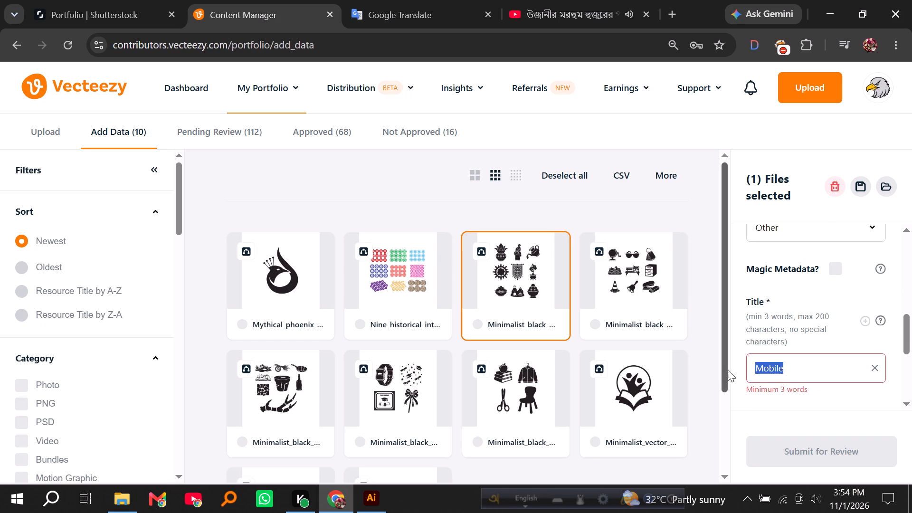
key("ctrl+v")
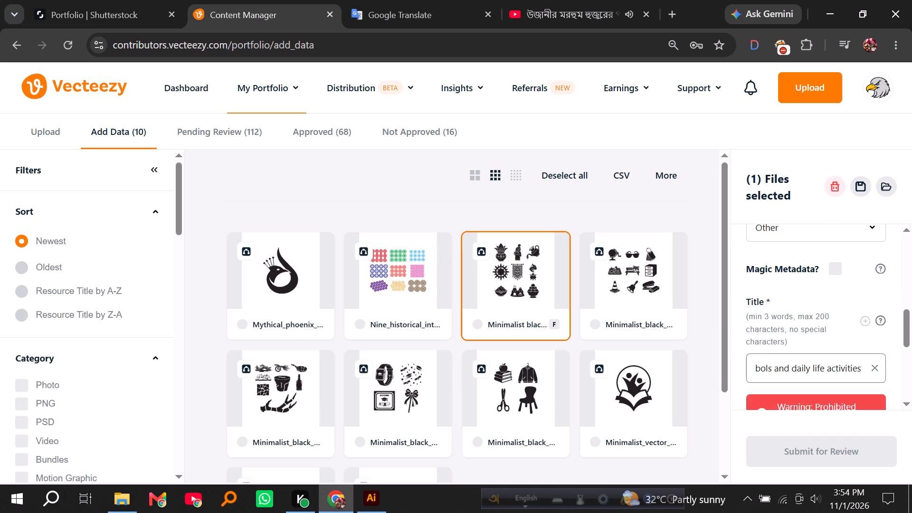
Remove the word "vector" from the cultural symbols file's title.
key("Down")
key("Up")
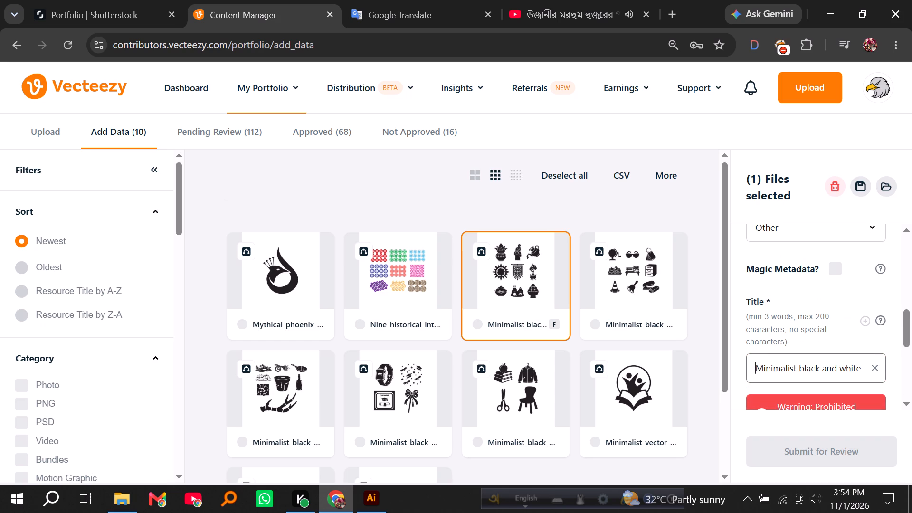
key("Right")
key("Right")
key("Right")
key("Right")
key("Right")
key("Right")
key("Right")
key("Right")
key("Right")
key("Right")
key("Right")
key("Right")
key("Right")
key("Right")
key("Right")
key("Right")
key("Right")
key("Right")
key("Right")
key("Right")
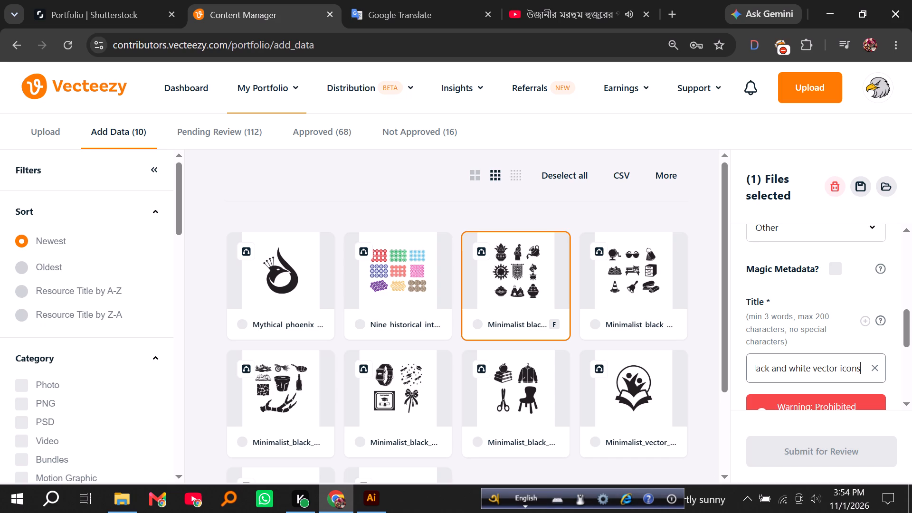
left_click_drag(836, 368, 828, 368)
key("Right")
key("Right")
key("BackSpace")
key("BackSpace")
key("BackSpace")
key("BackSpace")
key("BackSpace")
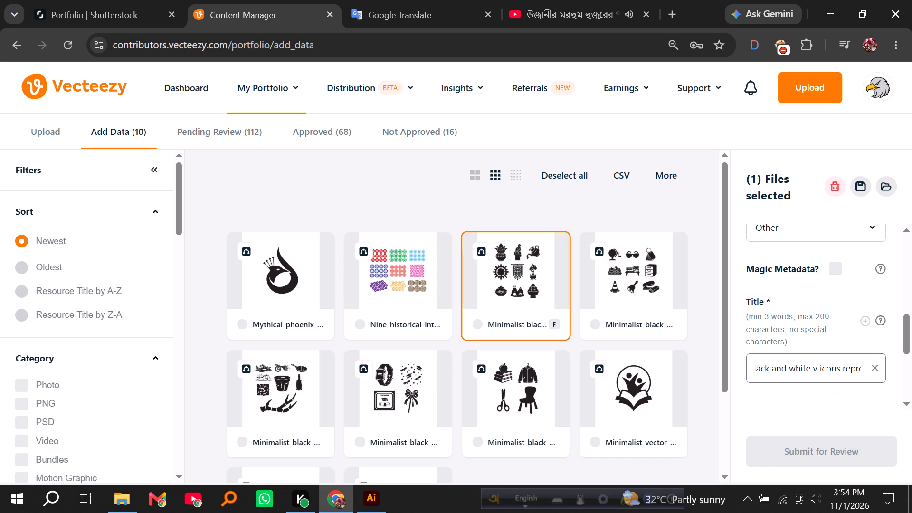
key("BackSpace")
key("BackSpace")
Copy all keywords from the cultural symbols listing on Shutterstock and paste them into the Vecteezy file's keywords.
scroll(831, 368, "down", 2)
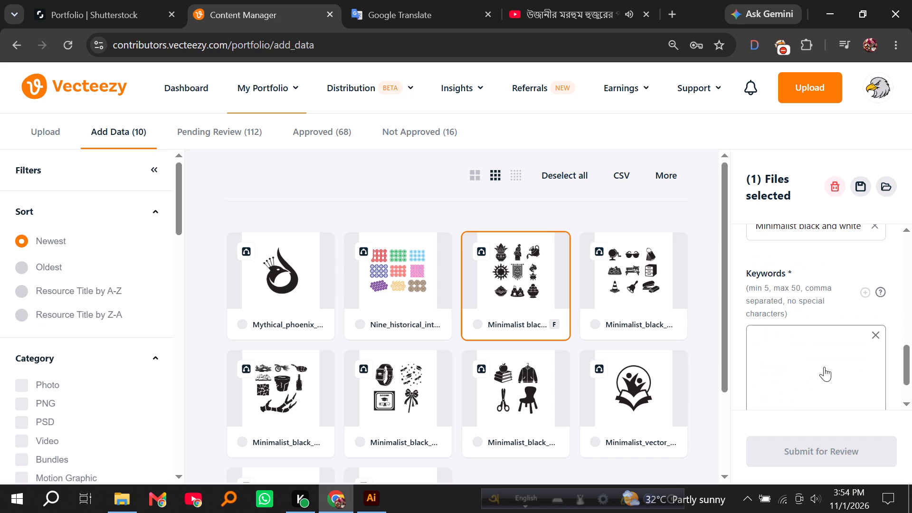
left_click(824, 367)
left_click(133, 0)
scroll(738, 367, "down", 2)
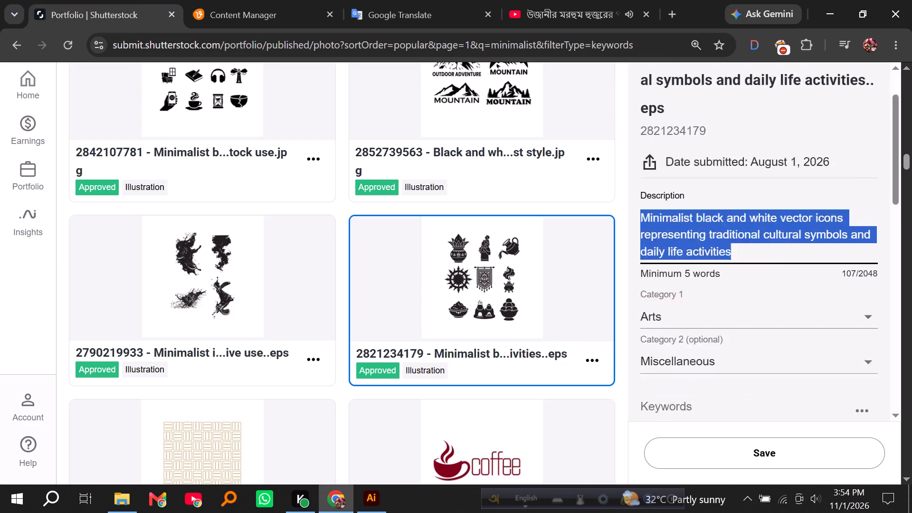
scroll(763, 350, "down", 2)
left_click(859, 189)
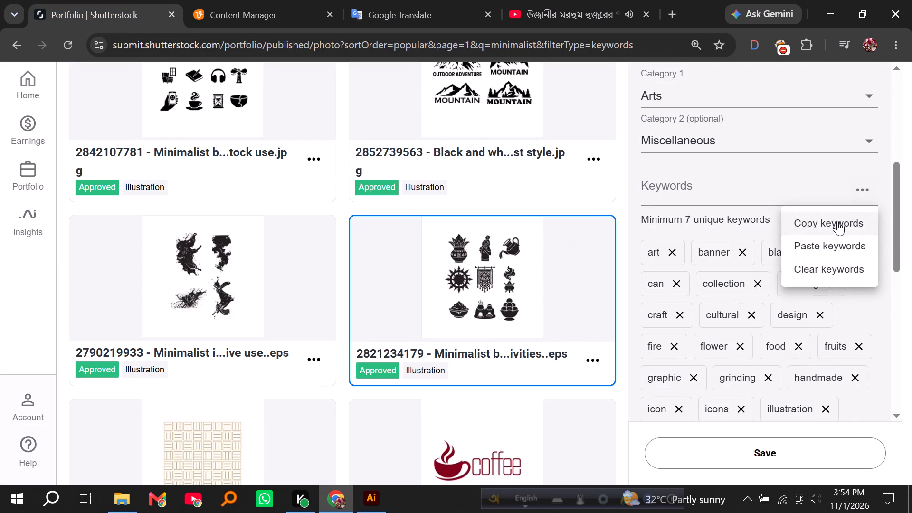
left_click(837, 221)
left_click(220, 0)
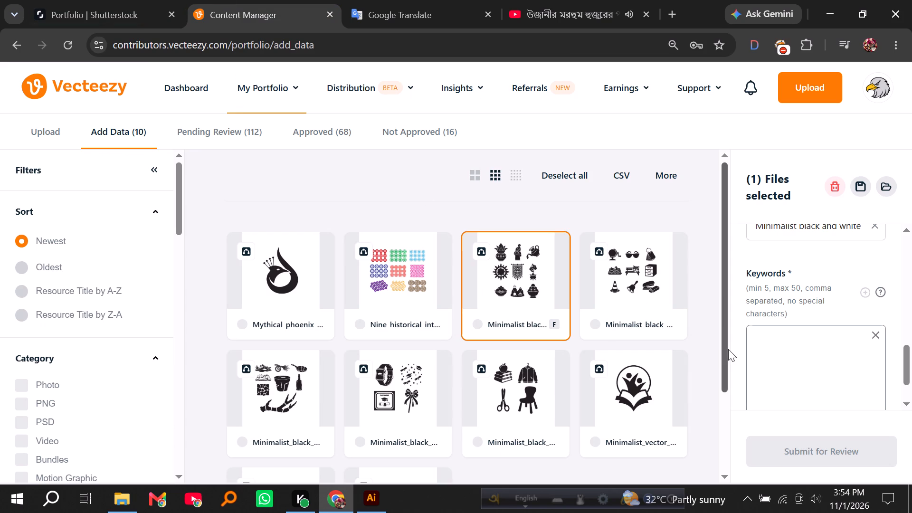
key("ctrl+v")
Remove the prohibited keyword "vector" from the cultural symbols file and save its data.
scroll(867, 365, "down", 5)
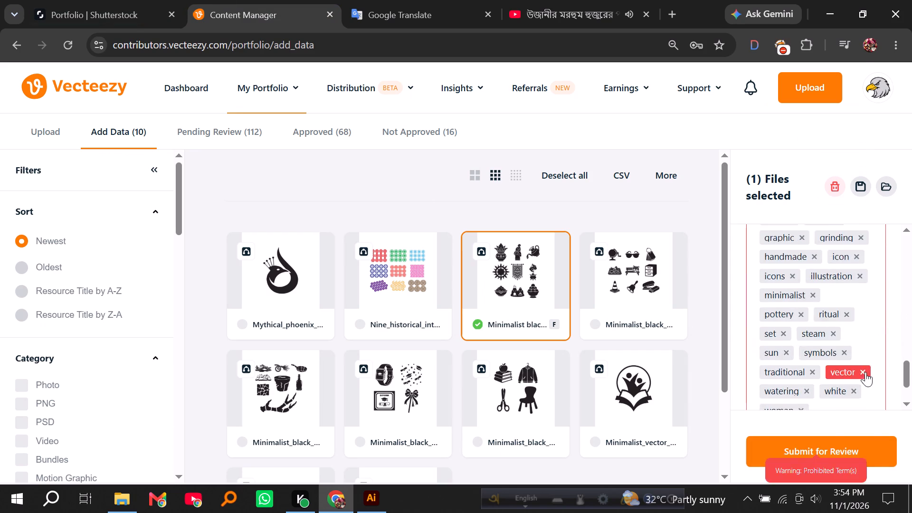
scroll(865, 372, "down", 1)
left_click(863, 306)
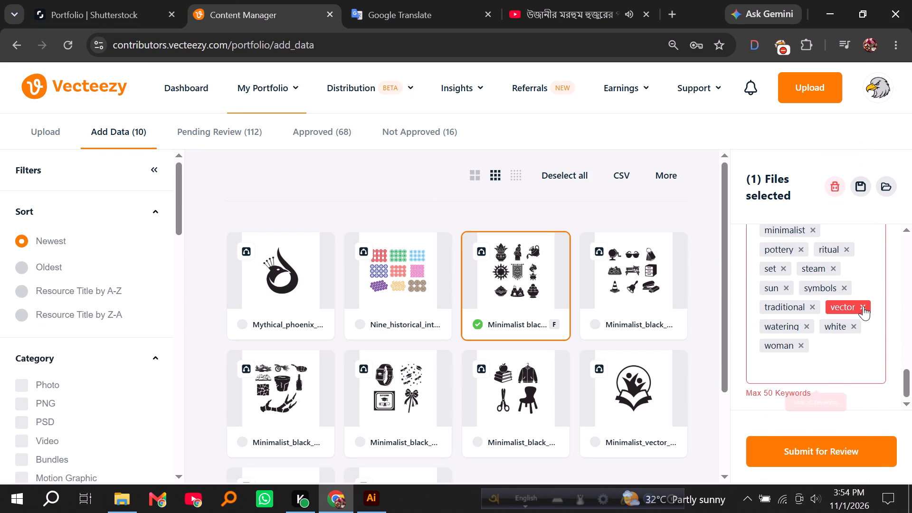
left_click(861, 180)
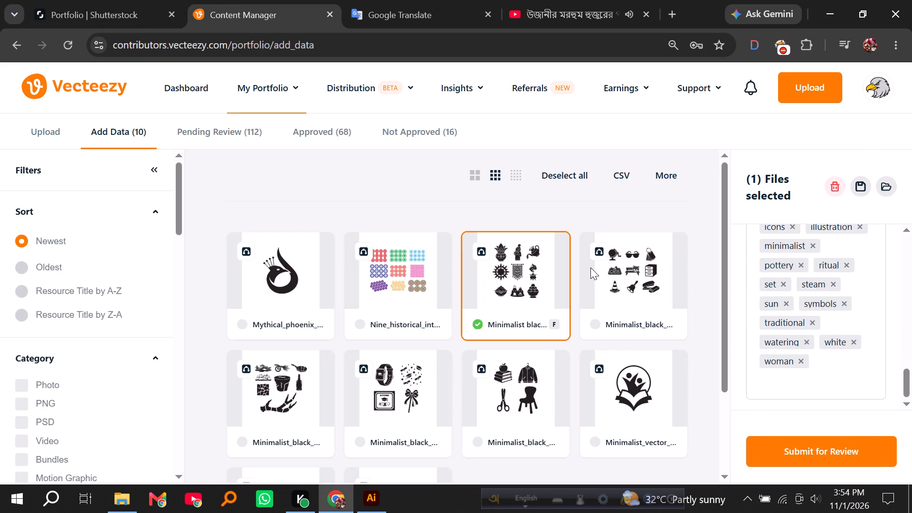
Compare the Shutterstock "minimalist" results with the Vecteezy files still missing data to find the next match.
left_click(112, 0)
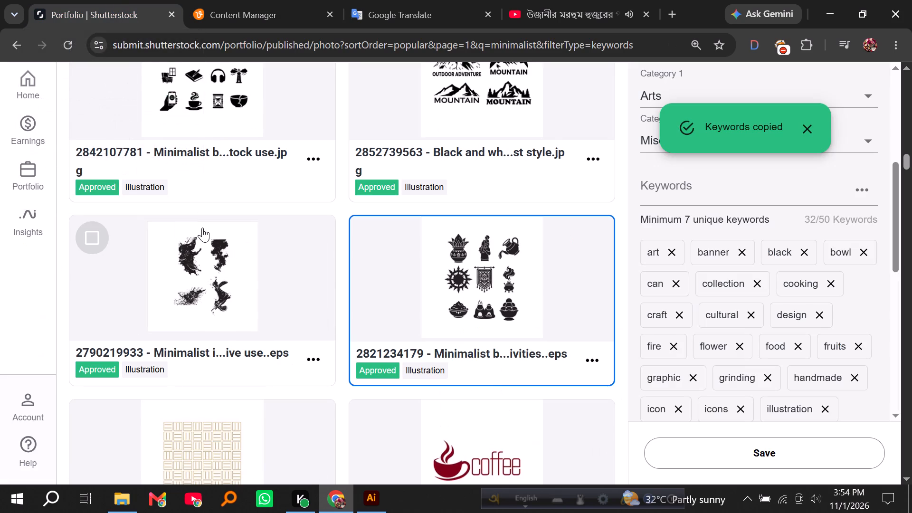
scroll(202, 228, "up", 1)
left_click(223, 0)
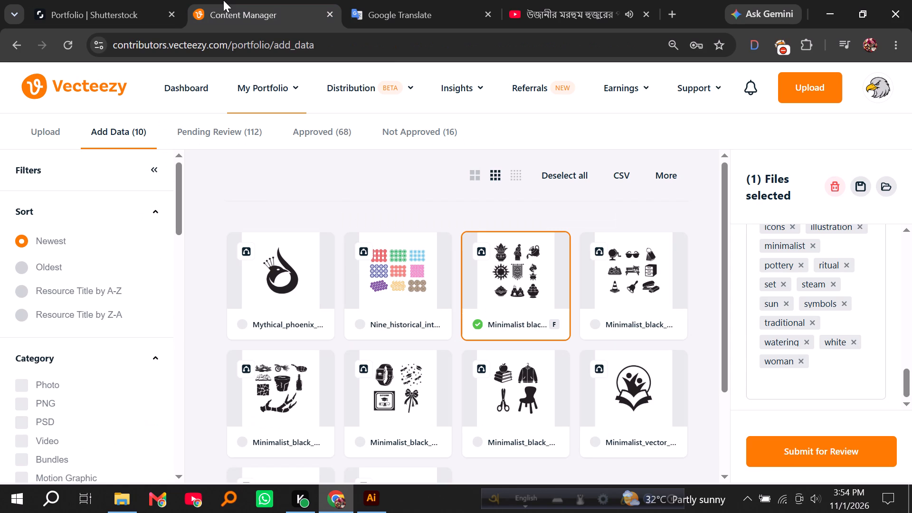
scroll(337, 277, "down", 3)
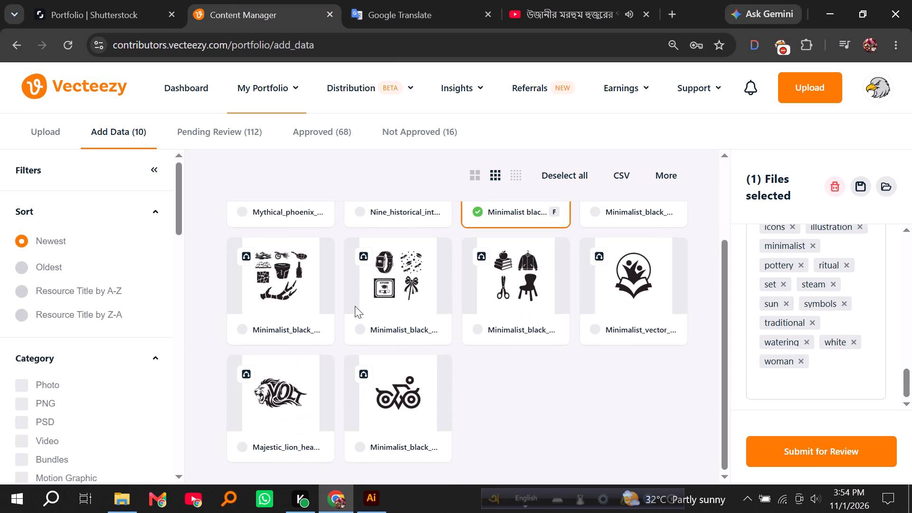
scroll(355, 306, "up", 2)
left_click(129, 0)
scroll(355, 350, "down", 2)
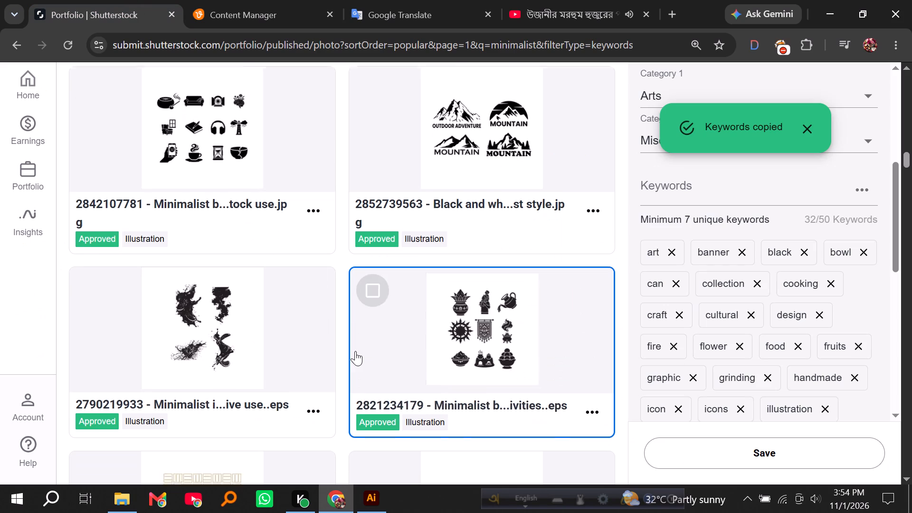
scroll(355, 351, "up", 2)
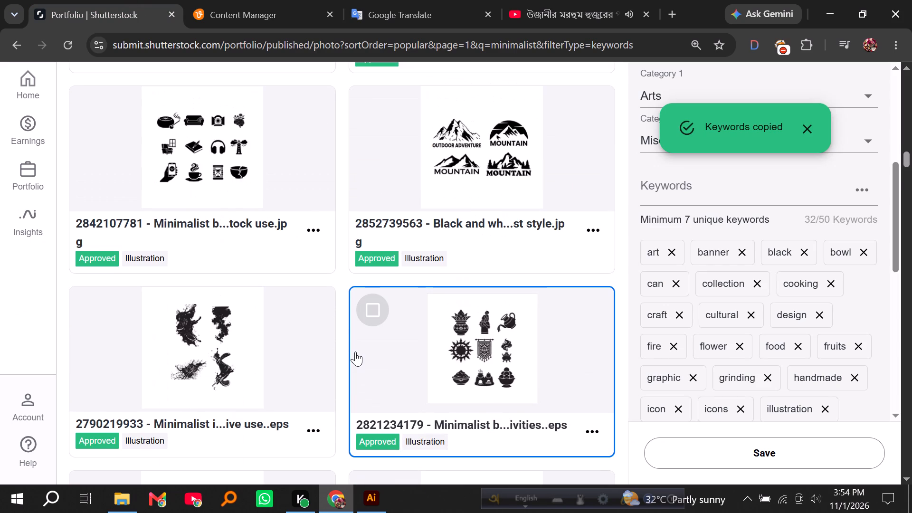
scroll(355, 351, "down", 6)
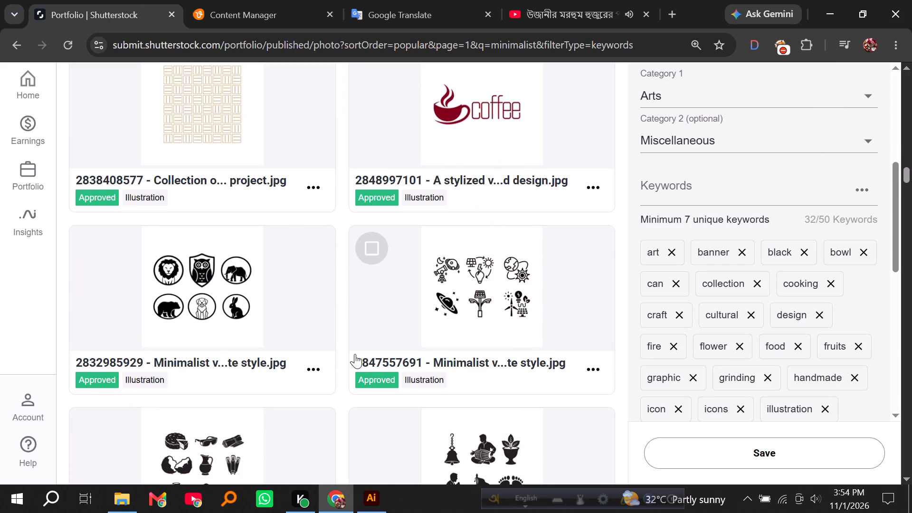
scroll(355, 354, "down", 3)
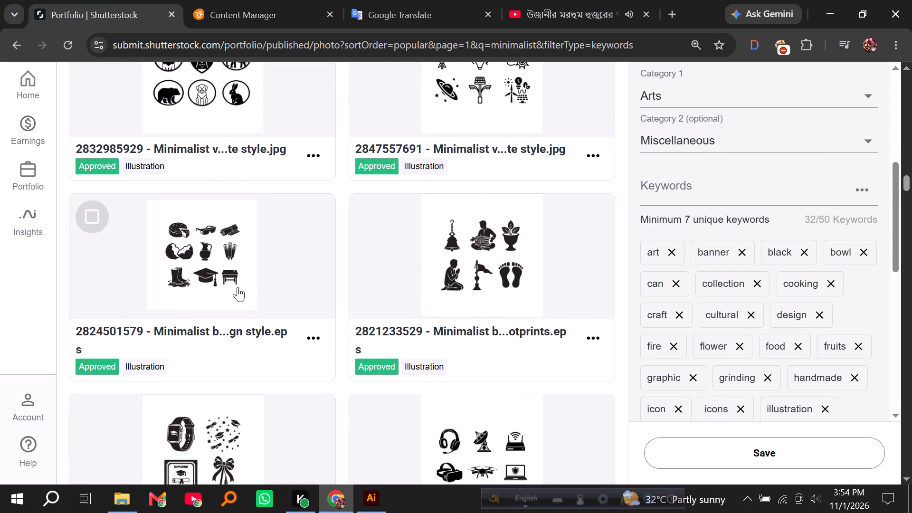
left_click(220, 0)
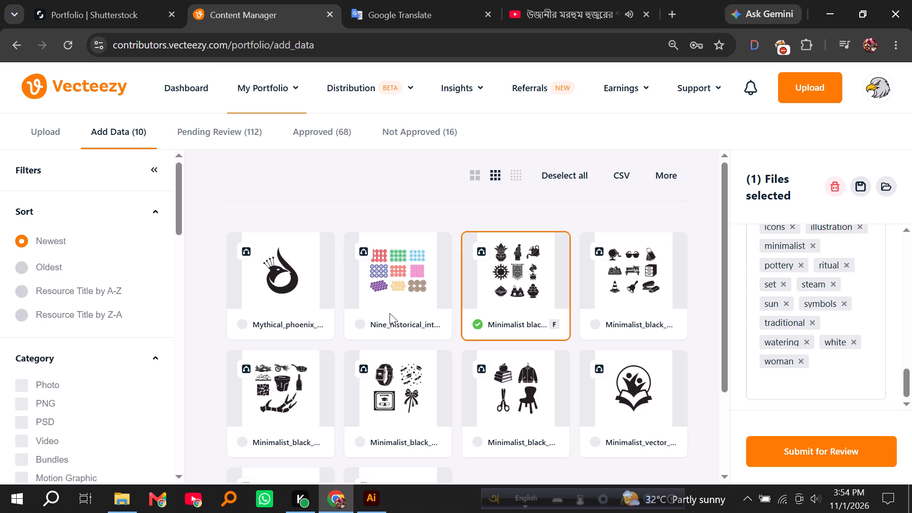
scroll(397, 321, "down", 4)
scroll(398, 329, "up", 2)
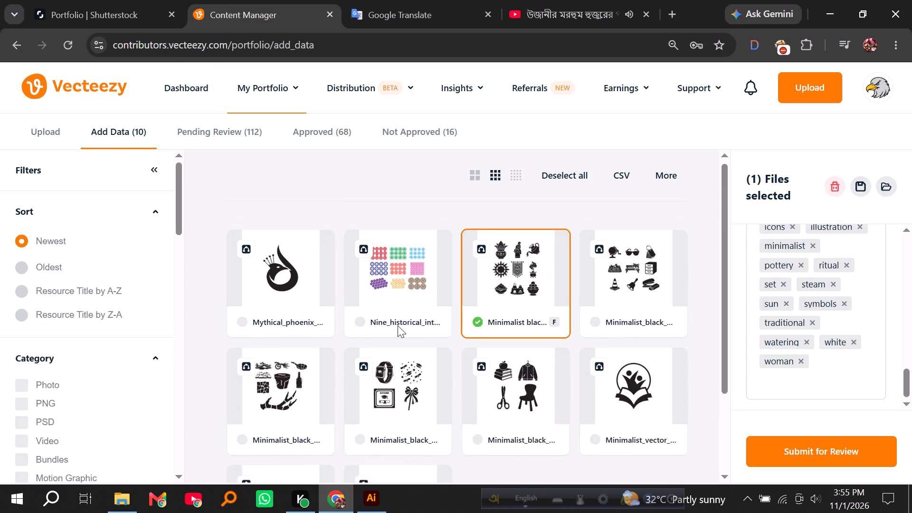
Copy the graduation icons listing's description from Shutterstock and paste it as the title of the matching Vecteezy file.
left_click(122, 0)
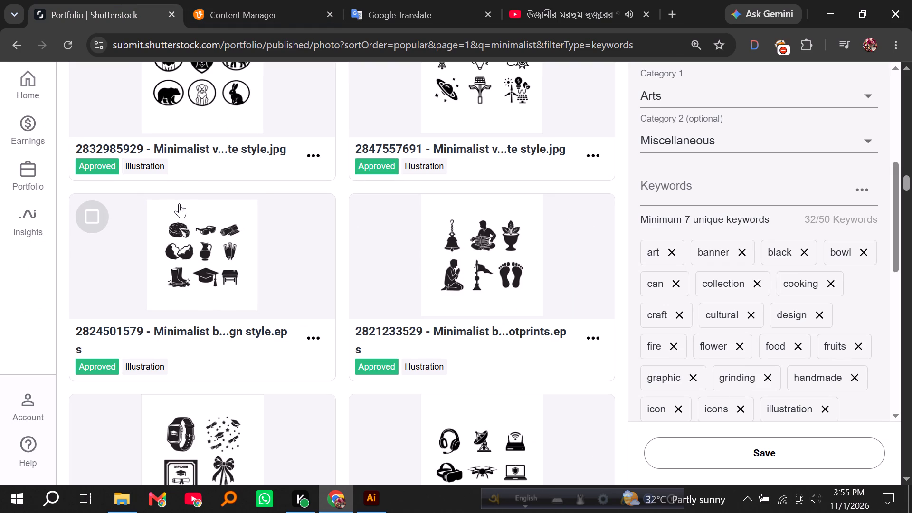
scroll(190, 224, "down", 2)
left_click(207, 291)
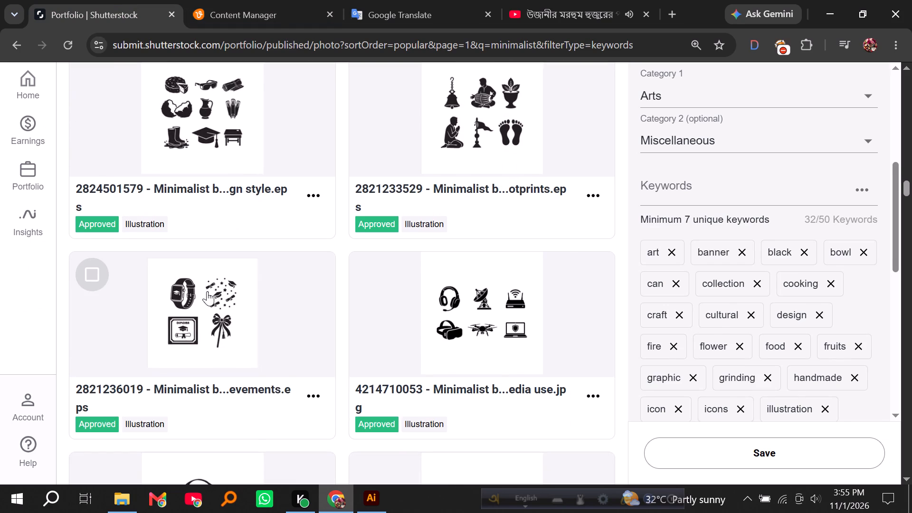
scroll(674, 205, "up", 2)
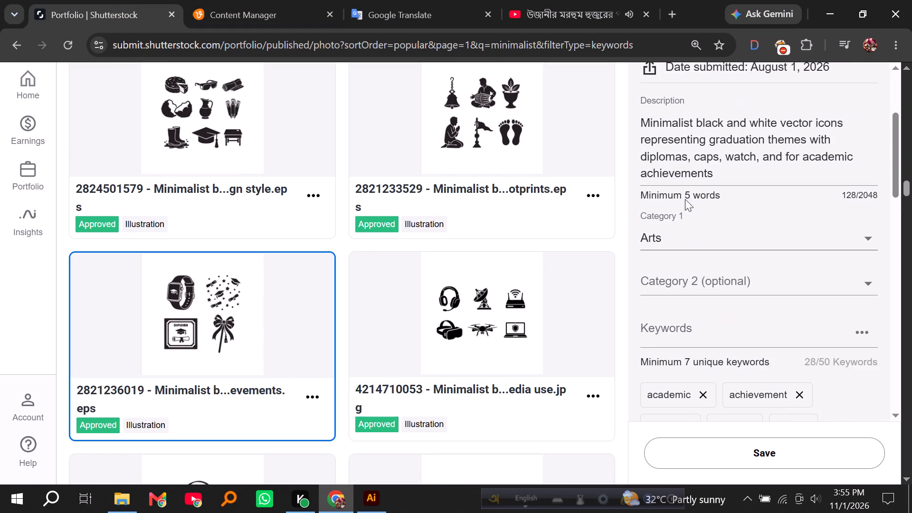
triple_click(686, 160)
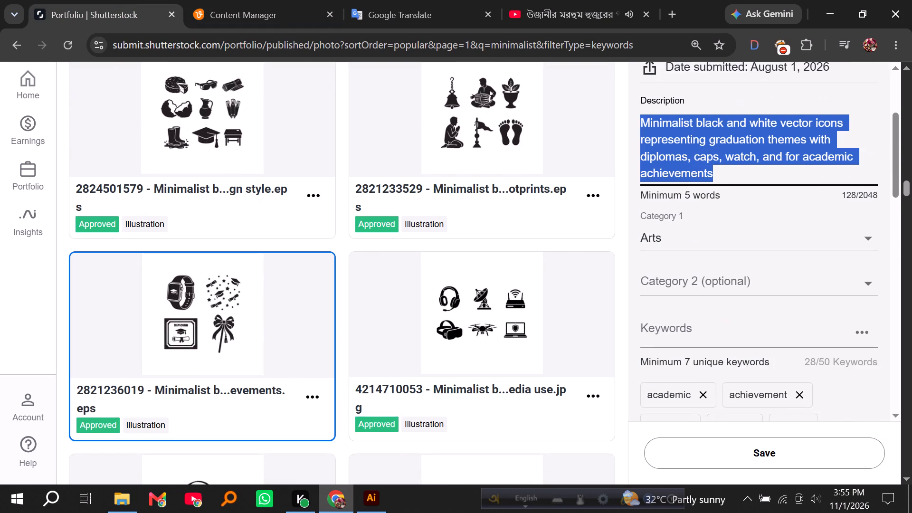
key("ctrl+c")
left_click(244, 0)
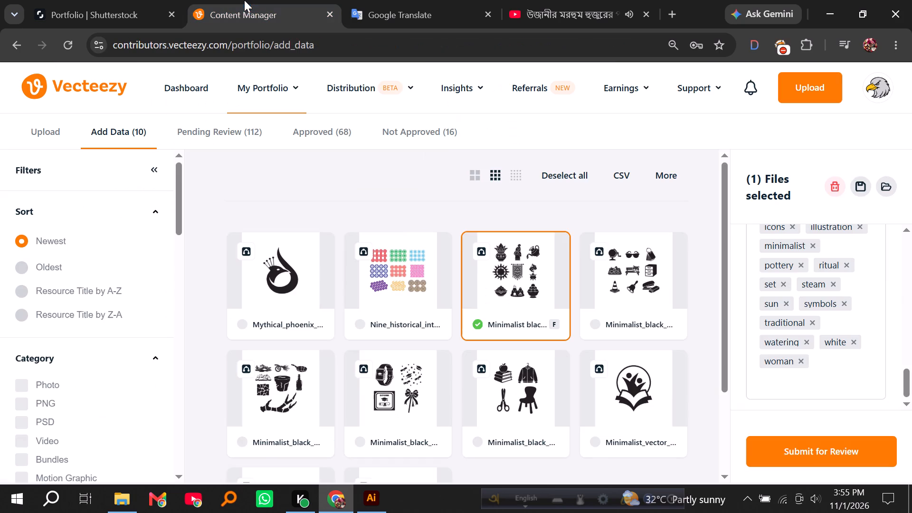
scroll(345, 313, "down", 1)
left_click(395, 310)
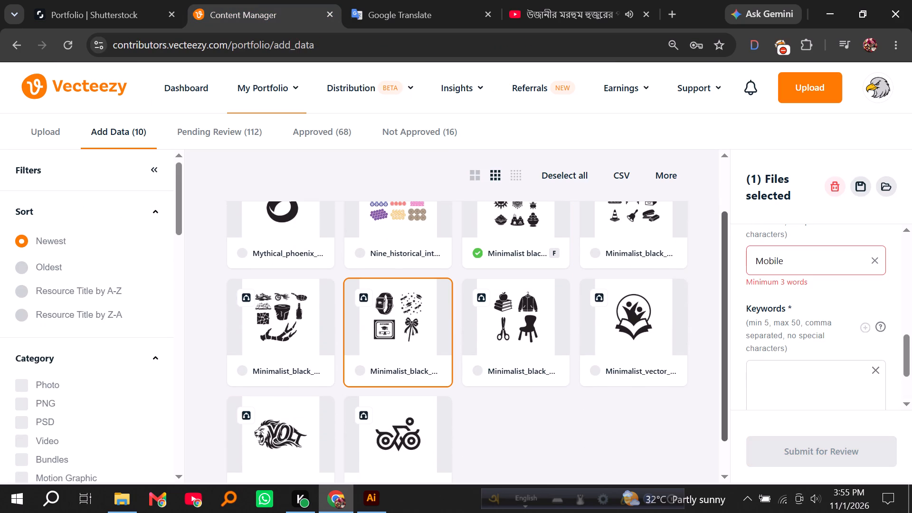
left_click_drag(798, 256, 731, 260)
key("ctrl+v")
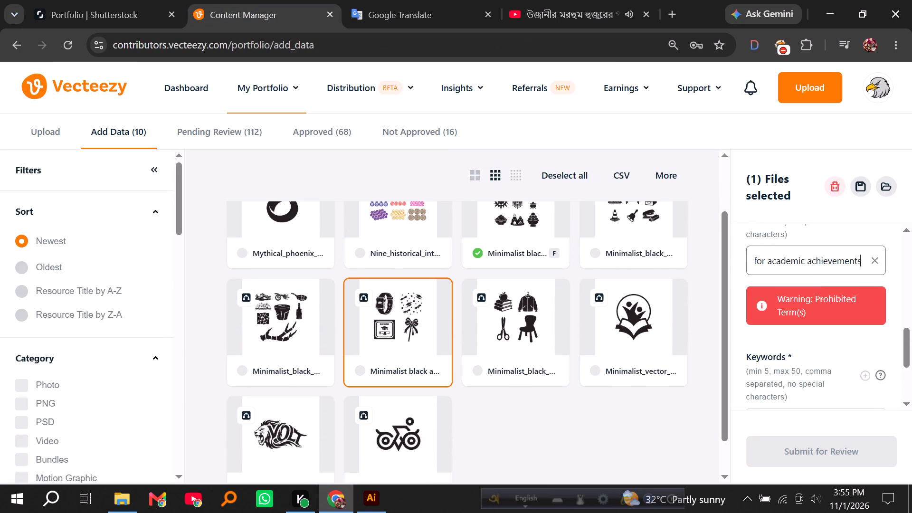
Remove the word "vector" from the graduation icons file's title.
key("Up")
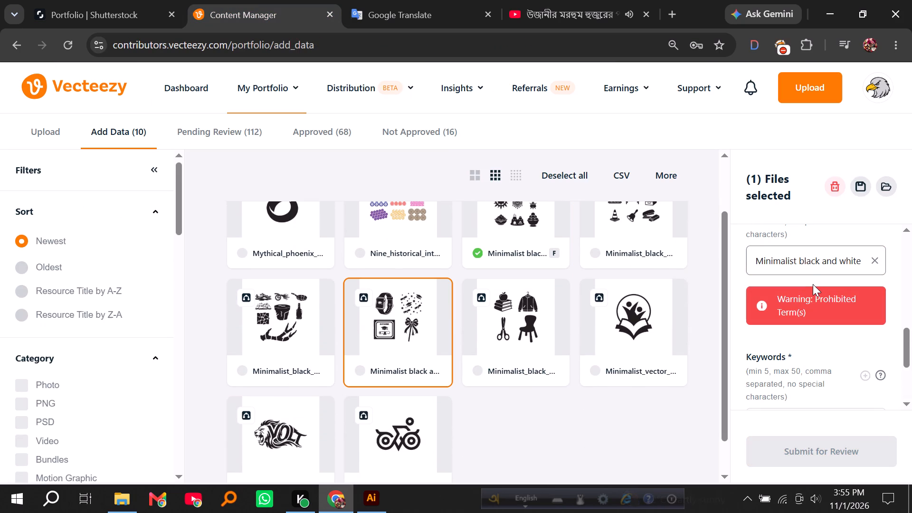
key("Right")
key("Right")
key("Right")
key("Right")
key("Right")
key("Right")
key("Right")
key("Right")
key("Right")
key("Right")
key("Right")
key("Right")
key("Right")
key("Right")
key("Right")
key("Right")
key("Right")
key("Right")
key("Right")
key("Right")
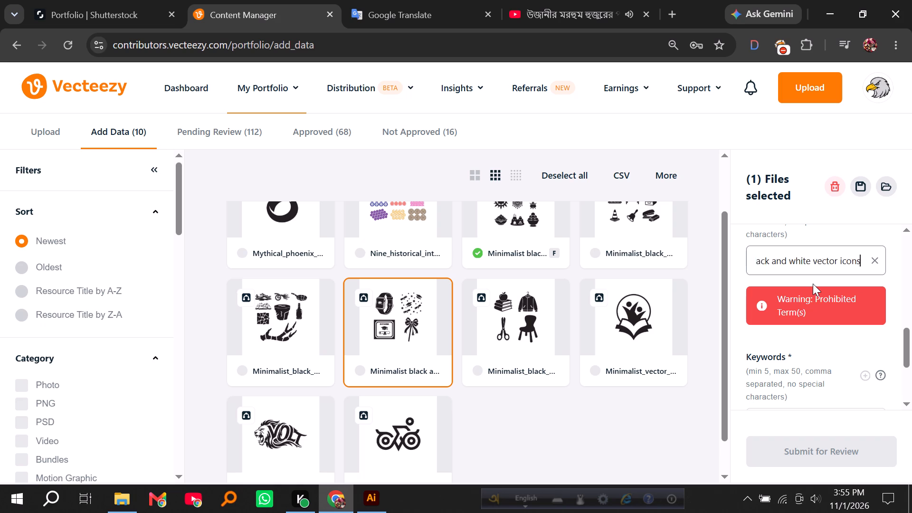
left_click_drag(815, 261, 791, 261)
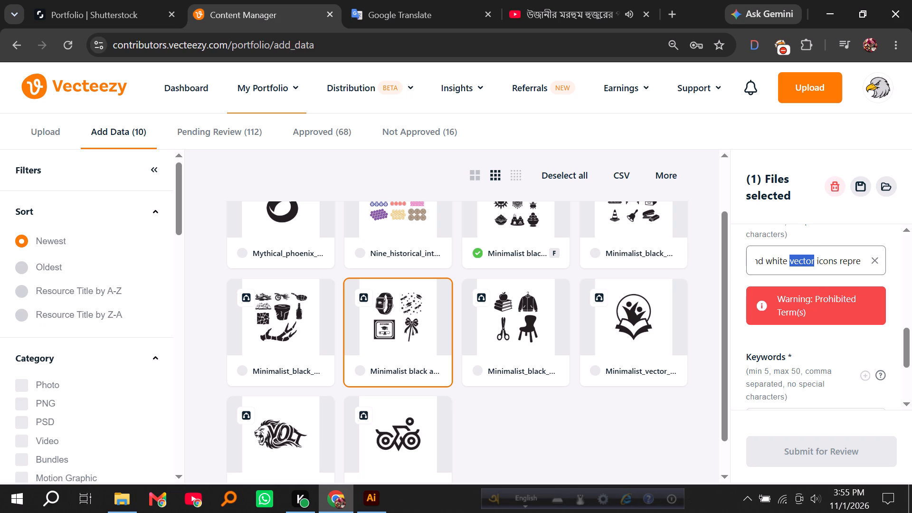
left_click_drag(791, 261, 791, 261)
key("BackSpace")
key("BackSpace")
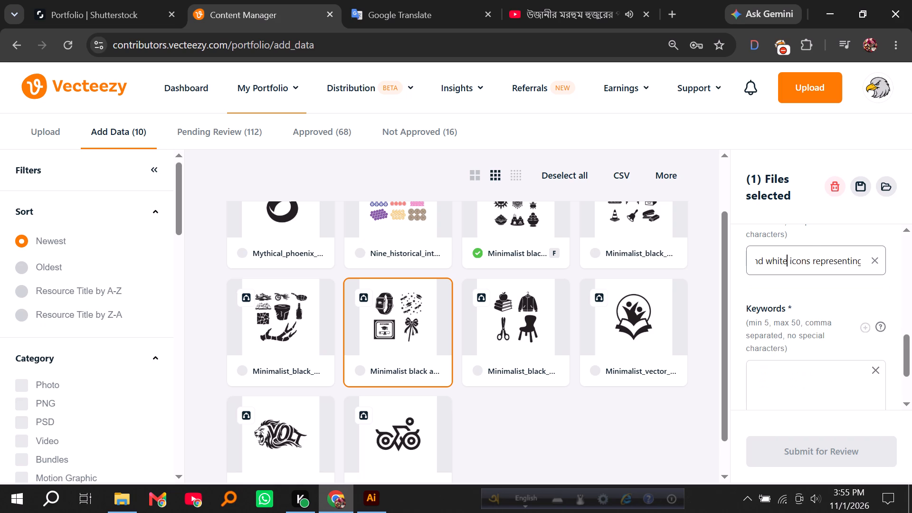
Set the graduation icons file's license to Free.
scroll(816, 279, "down", 2)
left_click(803, 330)
scroll(803, 330, "up", 6)
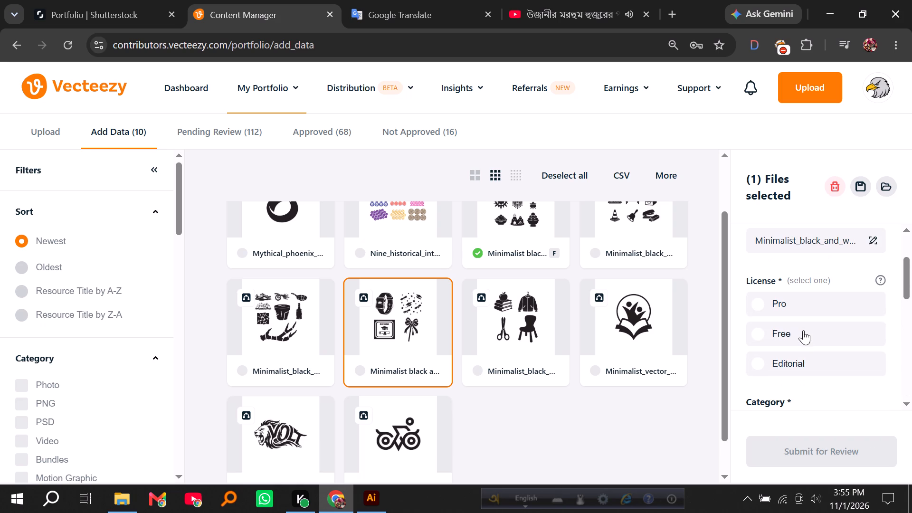
left_click(796, 331)
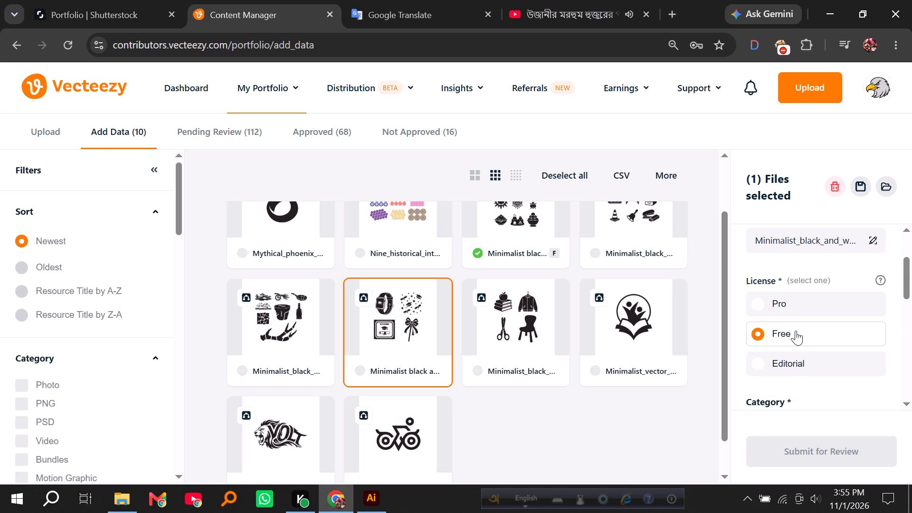
Mark the graduation icons file as AI-generated, with the software set to Other and named "flow".
scroll(795, 334, "down", 6)
scroll(796, 338, "up", 3)
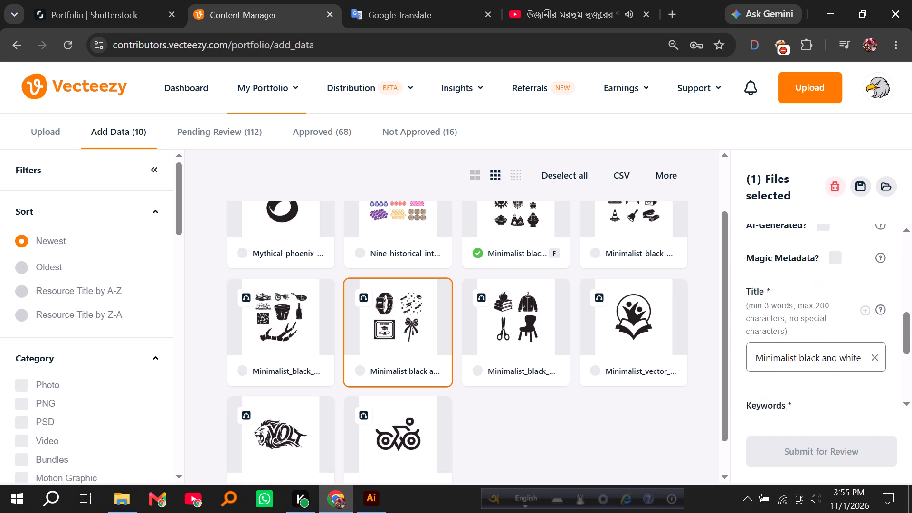
left_click(822, 252)
left_click(825, 287)
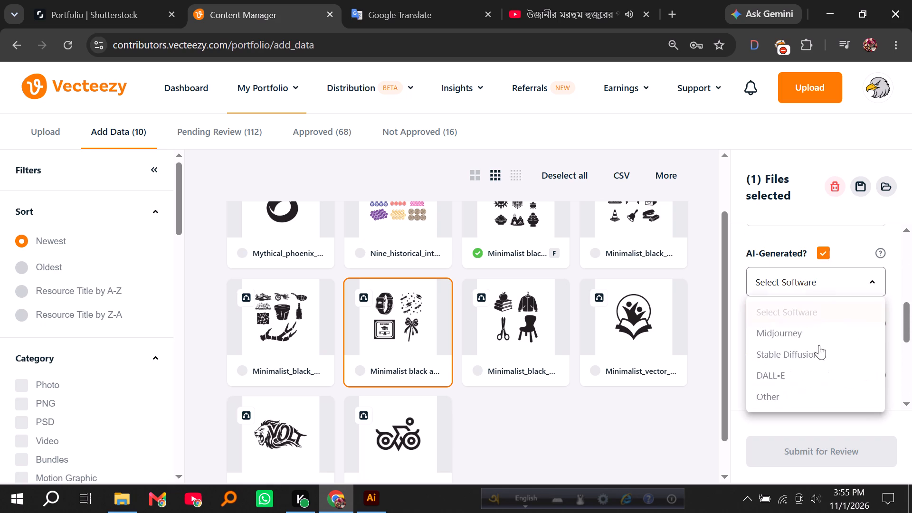
left_click(799, 398)
left_click(795, 426)
left_click(821, 471)
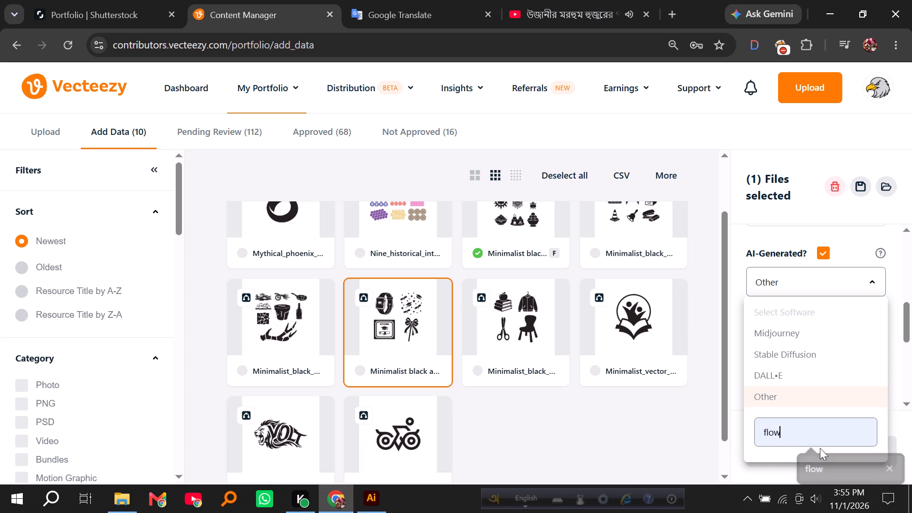
key("Return")
Copy all keywords from the graduation listing on Shutterstock and paste them into the Vecteezy file's keywords.
scroll(839, 332, "down", 3)
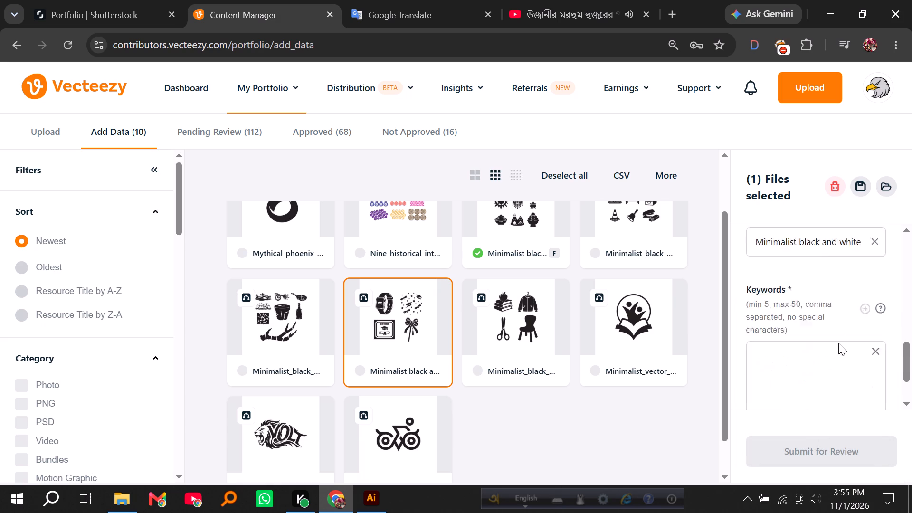
left_click(821, 355)
left_click(133, 0)
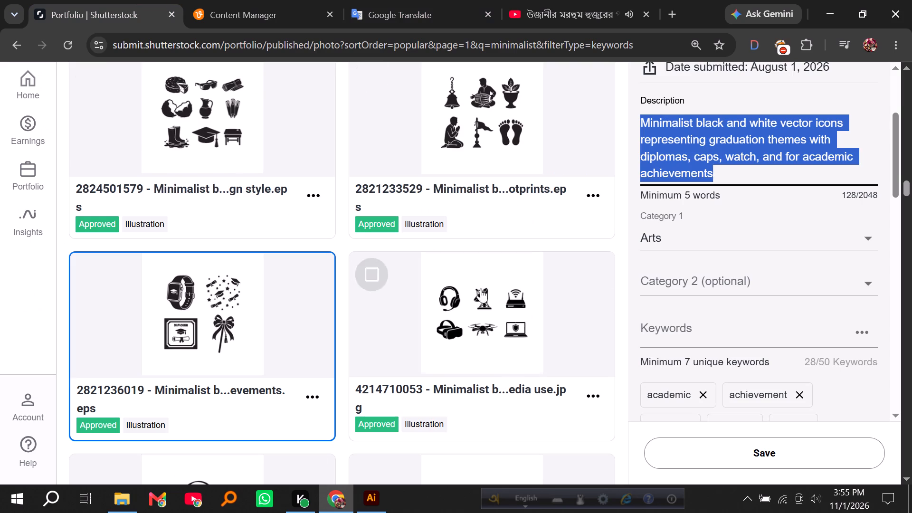
left_click(860, 330)
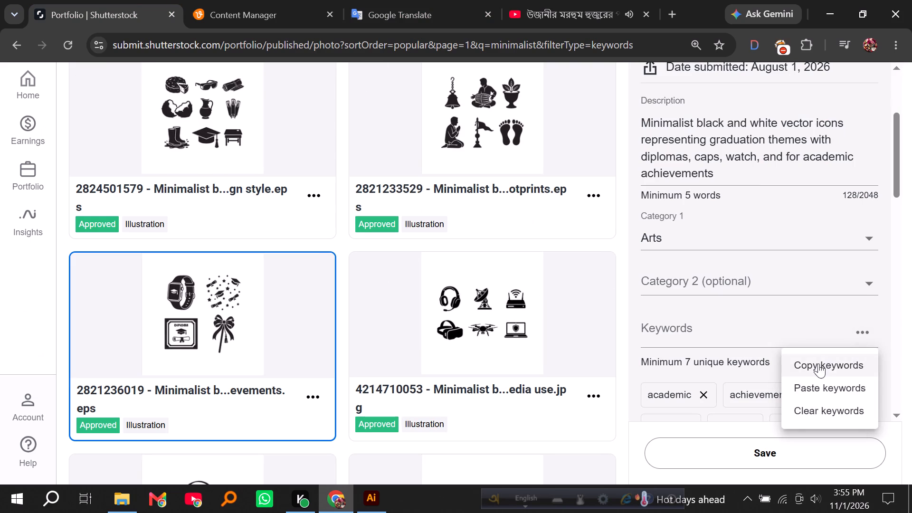
left_click(817, 364)
left_click(253, 0)
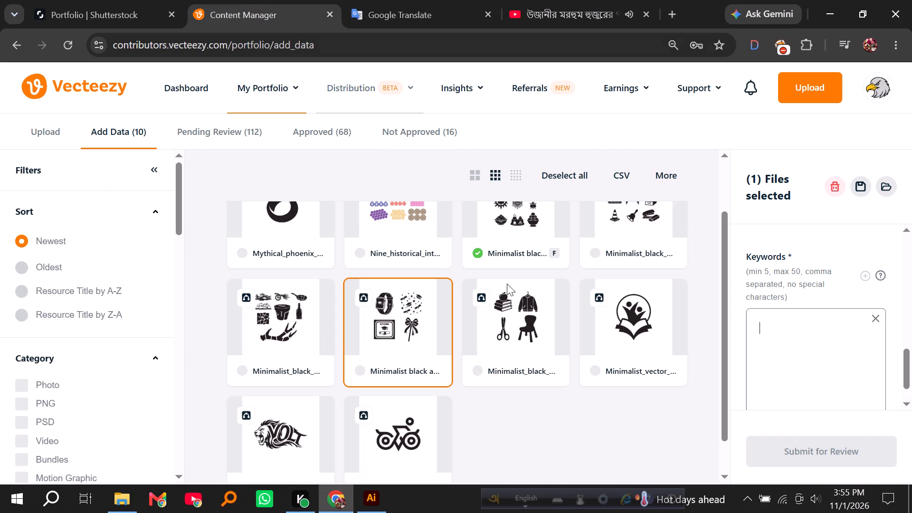
left_click(795, 330)
key("ctrl+v")
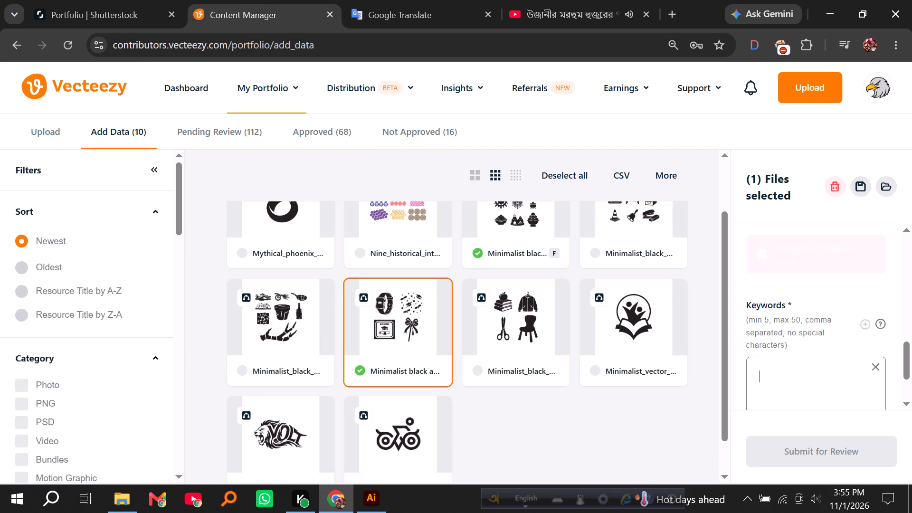
Remove the prohibited keyword "vector" from the graduation icons file and save its data.
scroll(793, 346, "down", 6)
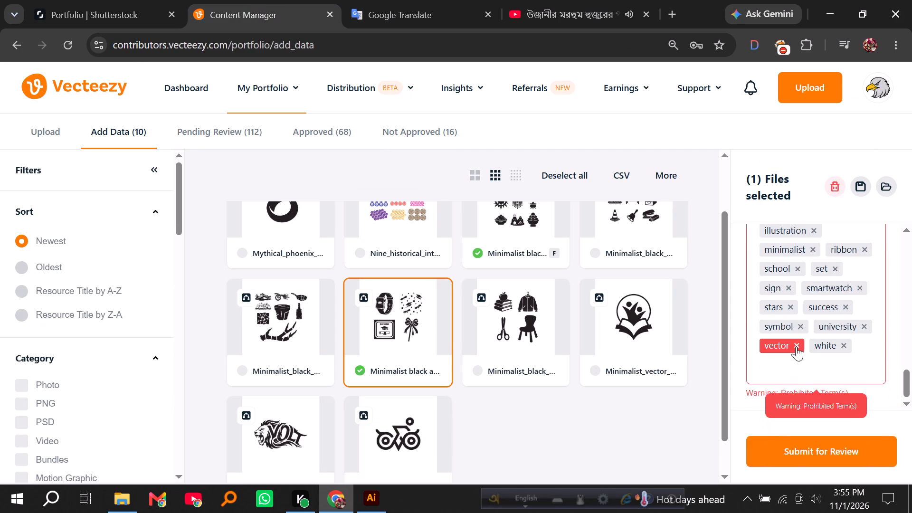
left_click(796, 344)
scroll(798, 353, "up", 3)
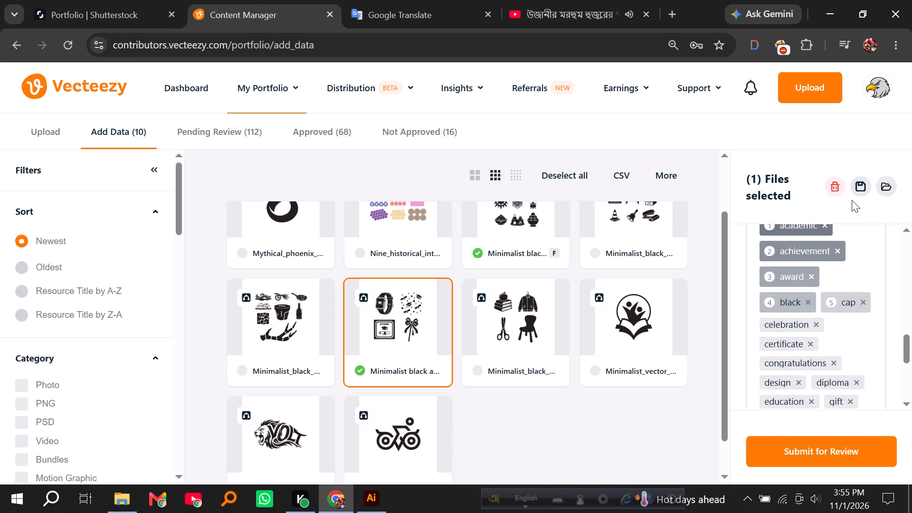
left_click(859, 185)
scroll(763, 342, "up", 4)
Switch to the YouTube lecture video and replay an earlier part of it.
left_click(545, 0)
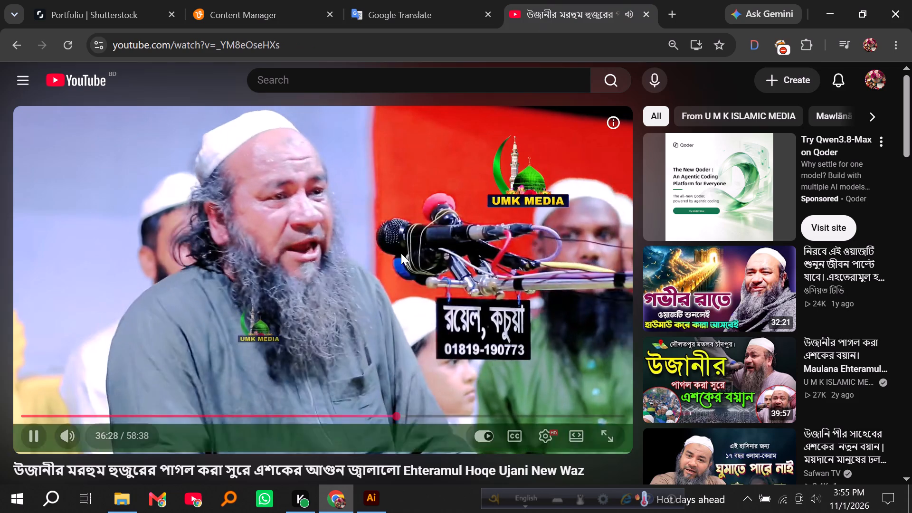
key("Left")
key("Left")
key("Left")
key("Left")
key("Left")
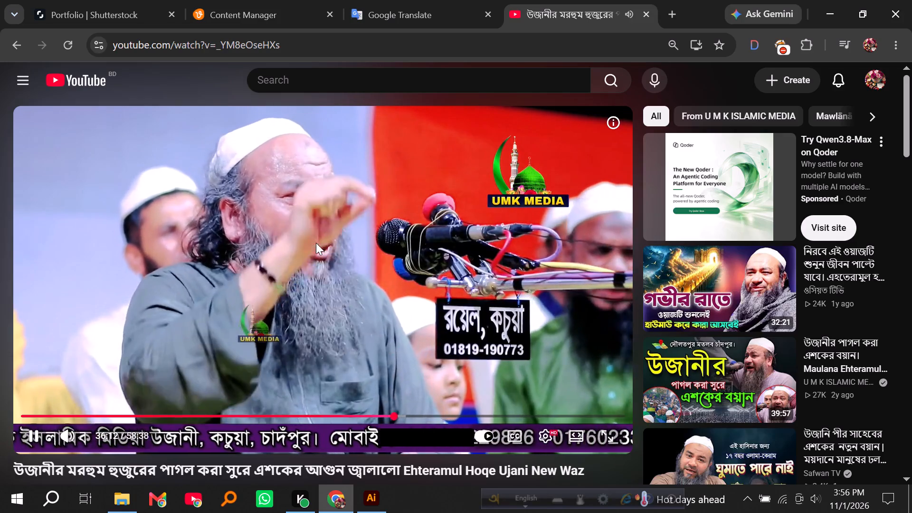
key("Left")
key("Left")
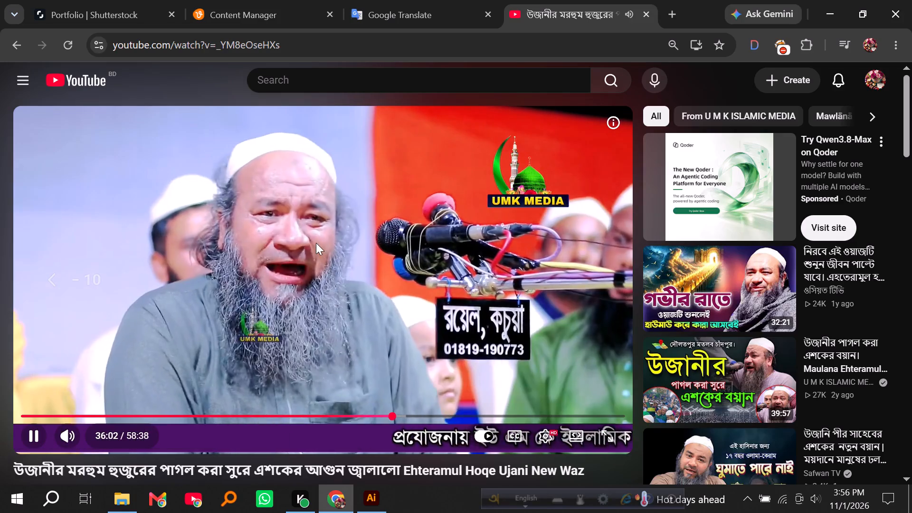
key("Left")
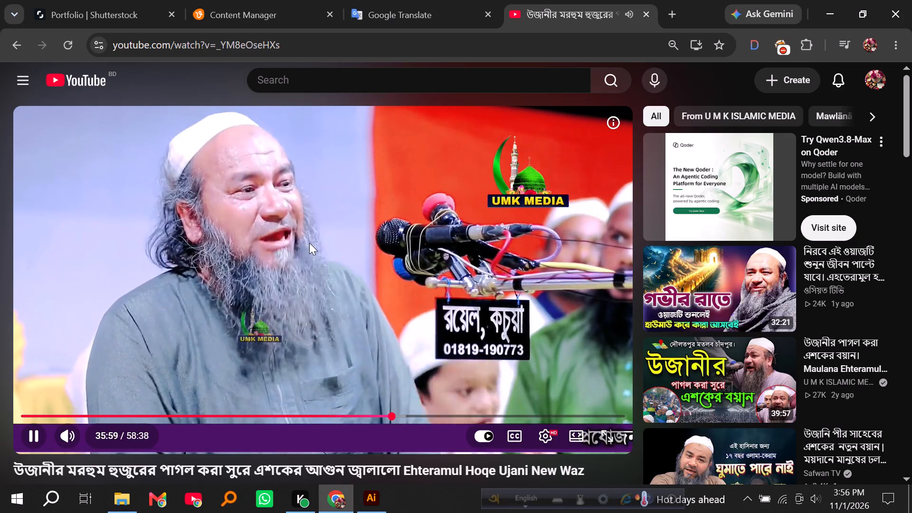
key("Left")
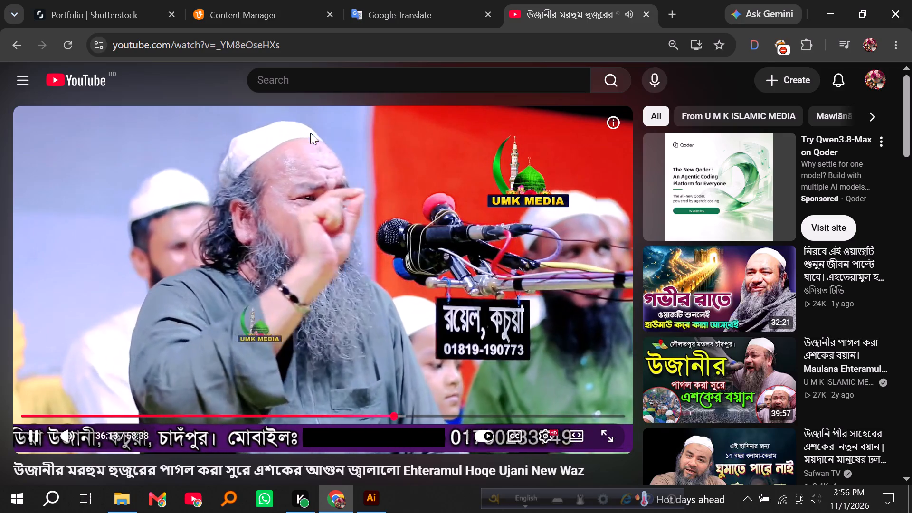
key("Right")
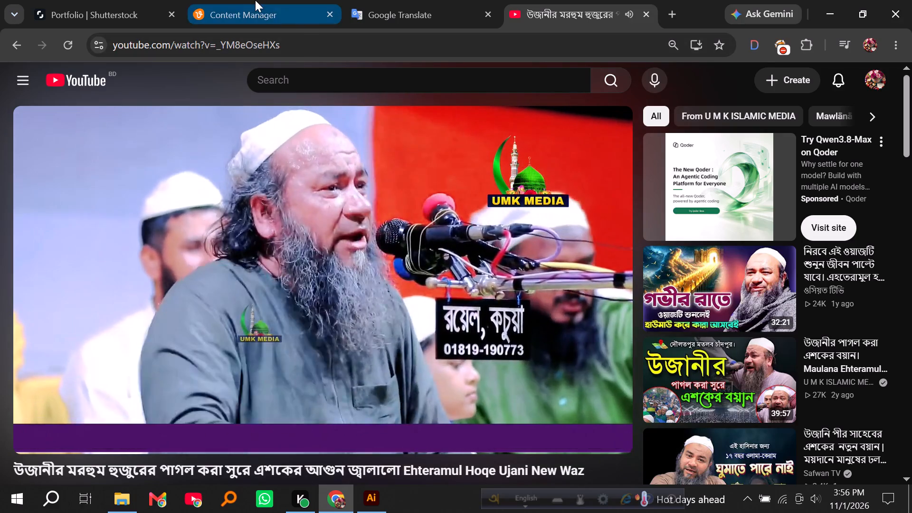
Return to the Vecteezy content manager, check the graduation icons file's title and keywords, and save its data again.
left_click(254, 0)
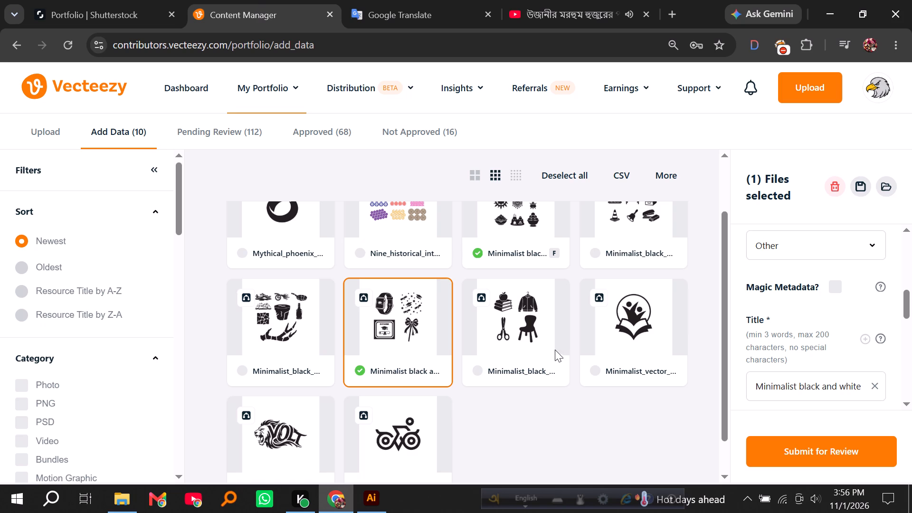
scroll(805, 357, "down", 2)
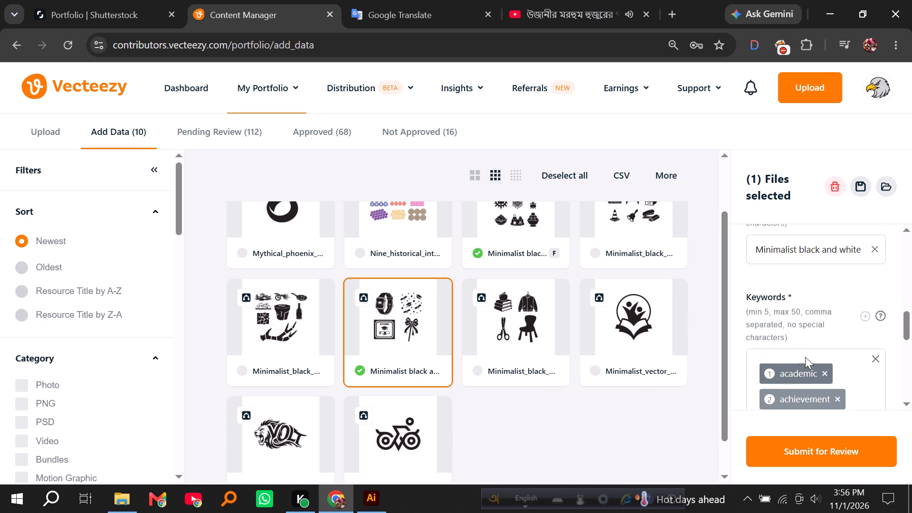
scroll(825, 278, "up", 2)
left_click(858, 181)
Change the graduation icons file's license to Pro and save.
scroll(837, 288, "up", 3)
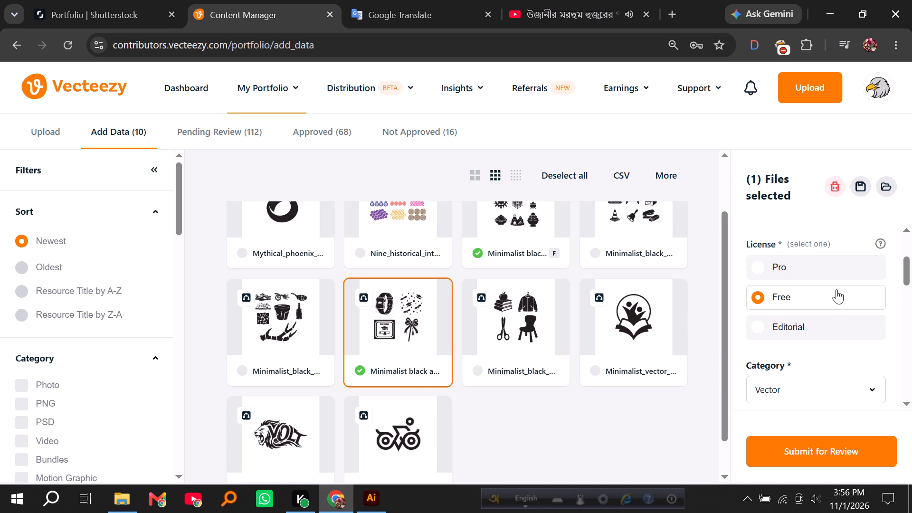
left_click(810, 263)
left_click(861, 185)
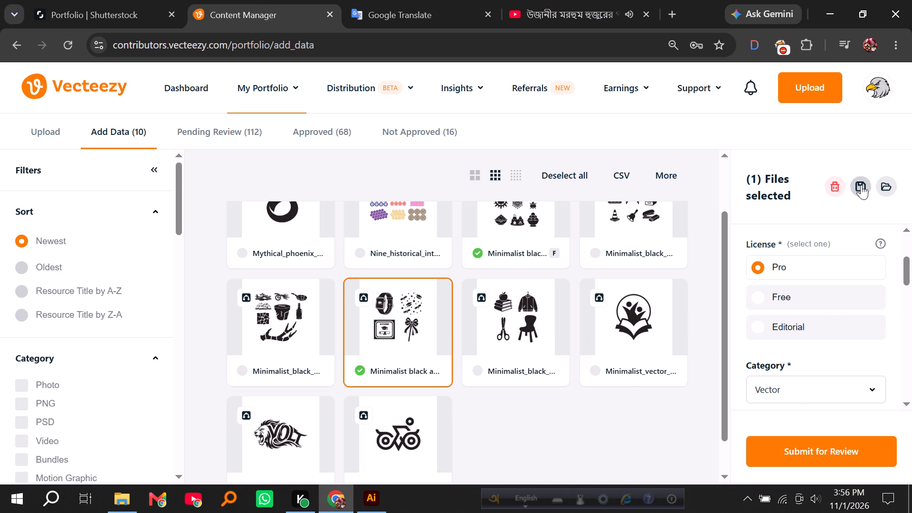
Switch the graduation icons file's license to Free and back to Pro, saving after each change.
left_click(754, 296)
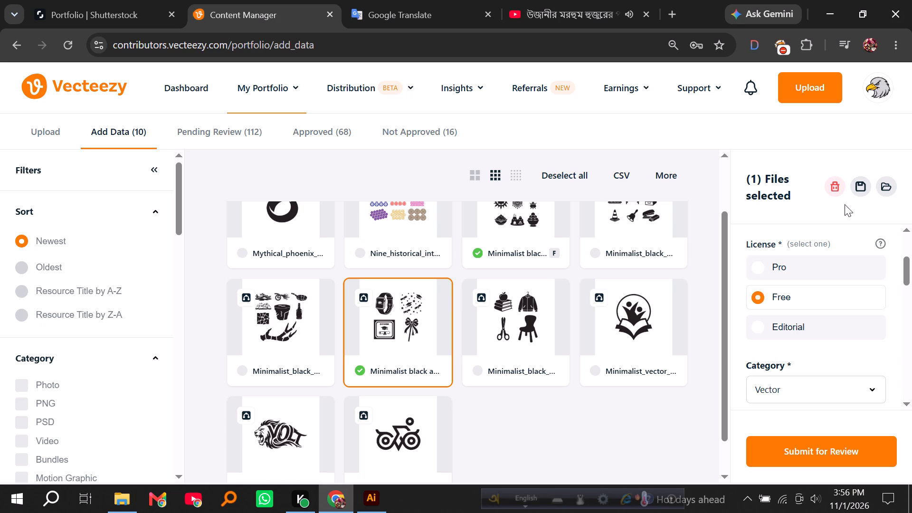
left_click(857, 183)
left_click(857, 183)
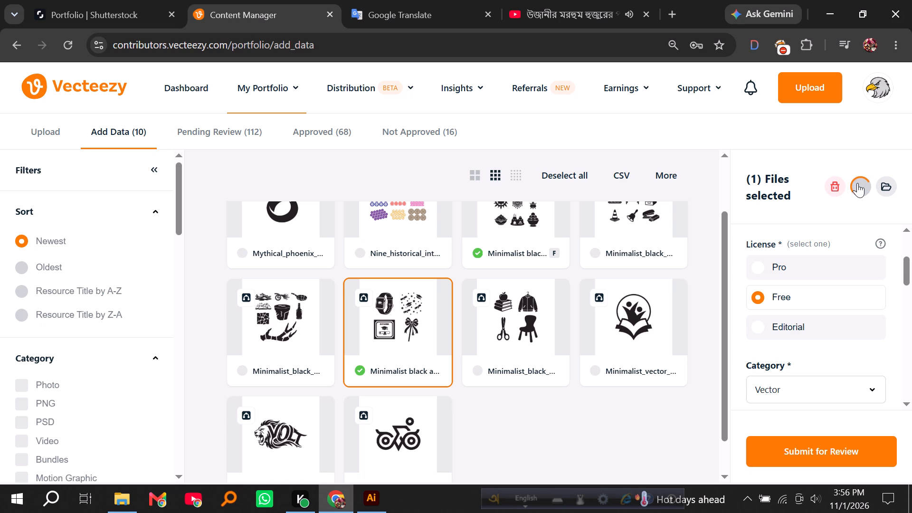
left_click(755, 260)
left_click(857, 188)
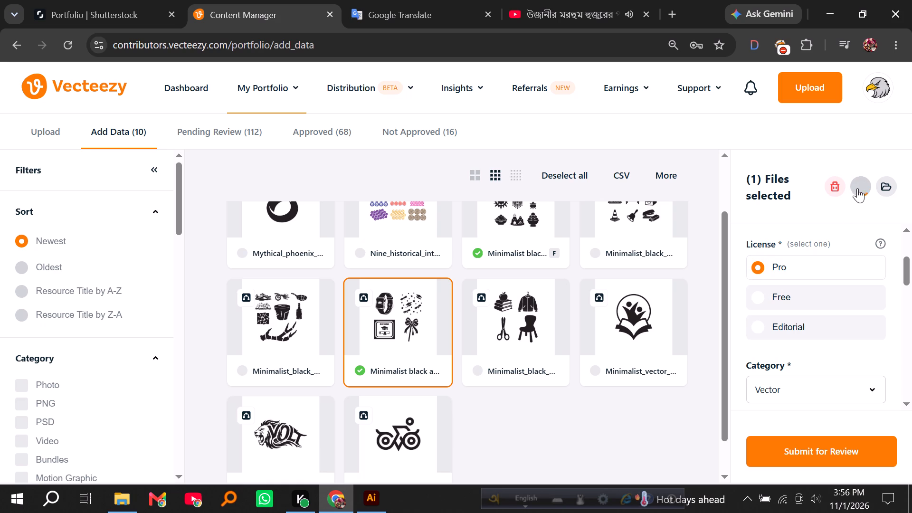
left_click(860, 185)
Find the Shutterstock listing with the apple, books, jacket, scissors and chair icons and copy its description.
scroll(465, 328, "down", 2)
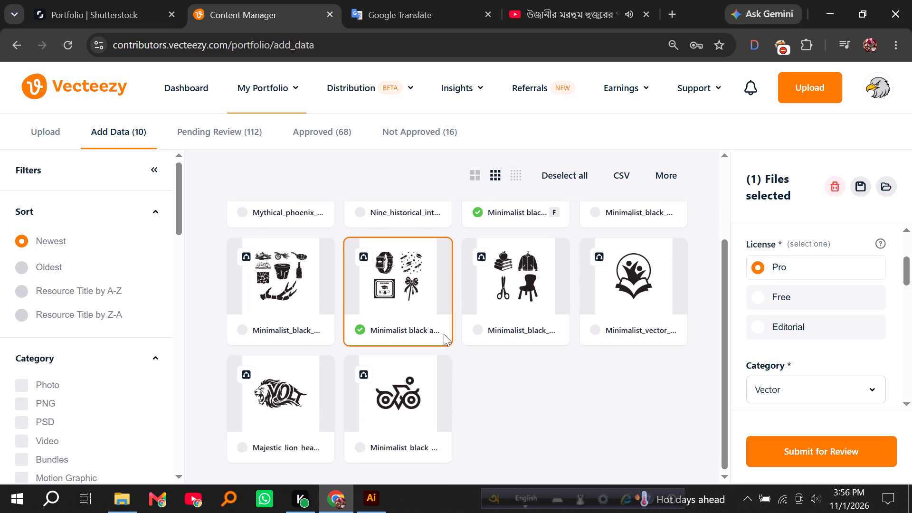
scroll(444, 334, "up", 1)
left_click(102, 0)
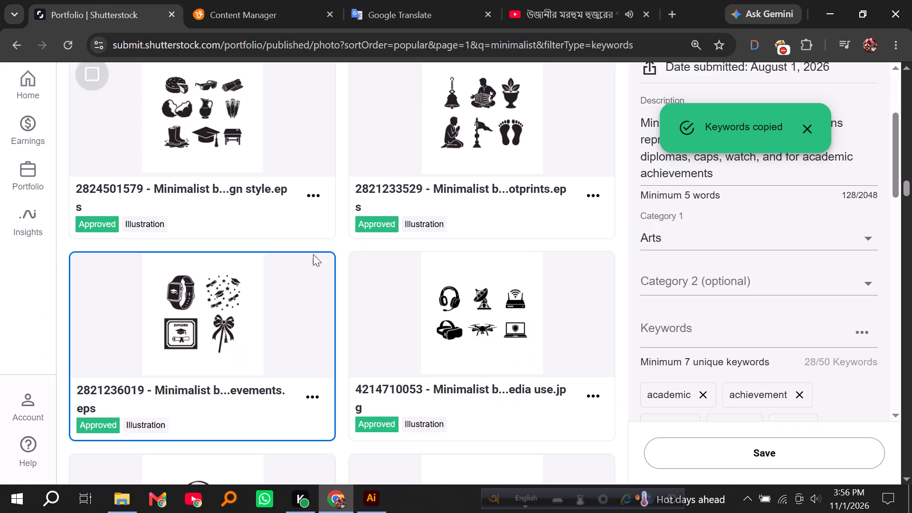
scroll(364, 284, "down", 1)
scroll(410, 296, "down", 2)
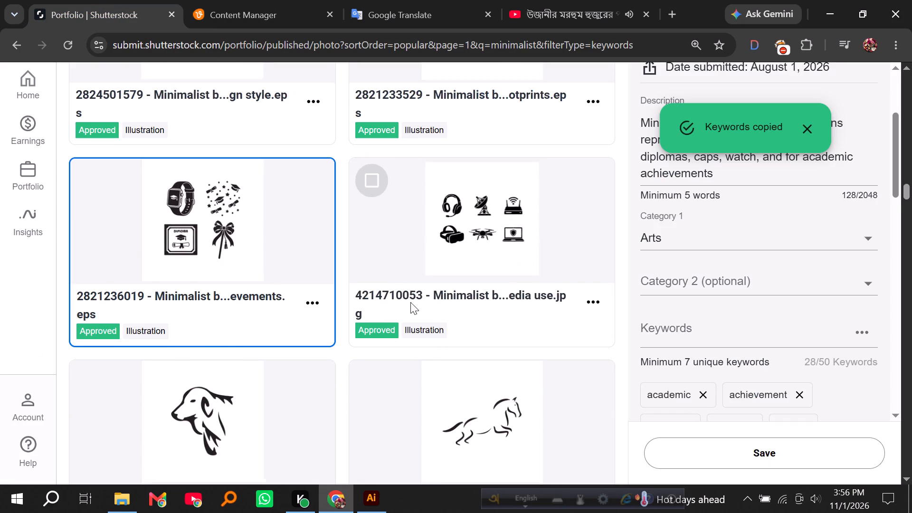
scroll(410, 302, "down", 5)
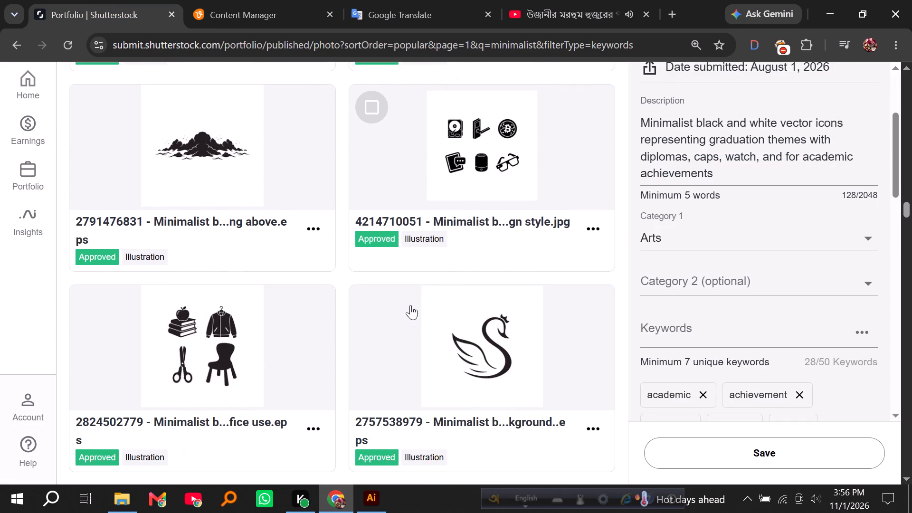
scroll(410, 305, "down", 3)
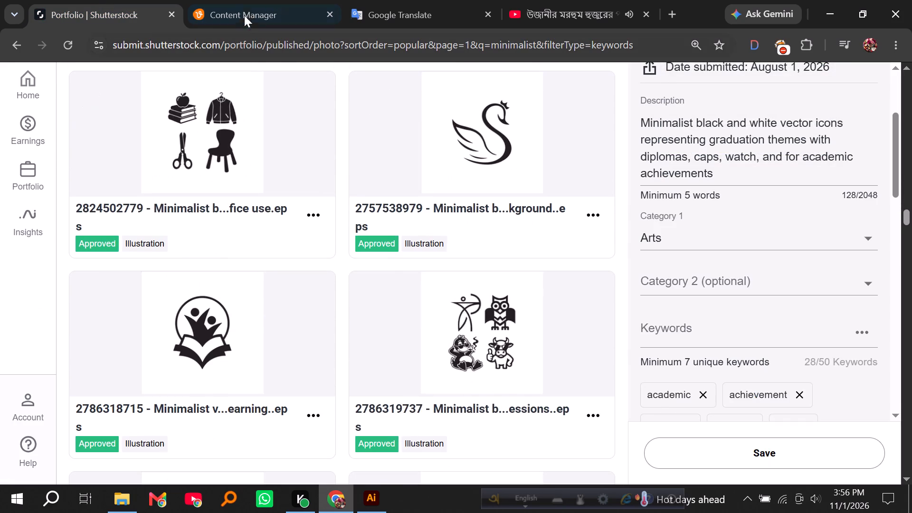
left_click(245, 10)
left_click(103, 0)
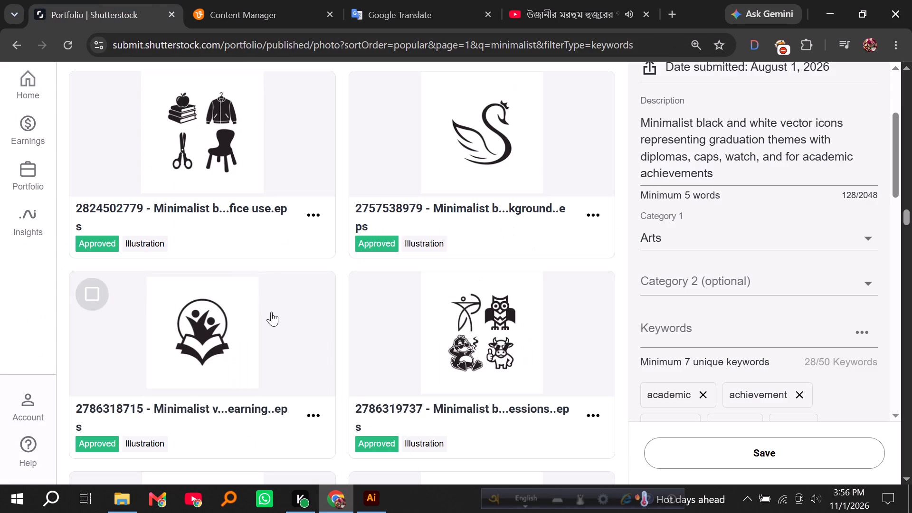
left_click(247, 138)
triple_click(703, 160)
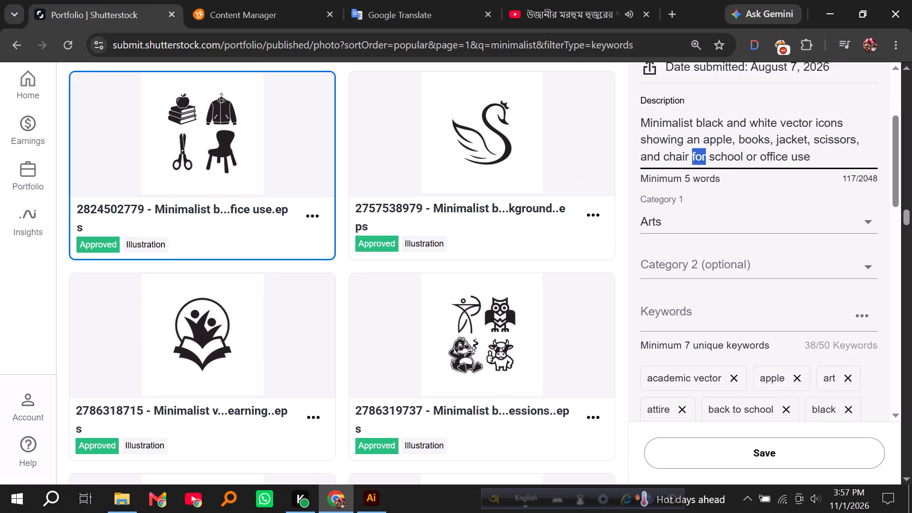
triple_click(703, 156)
triple_click(703, 153)
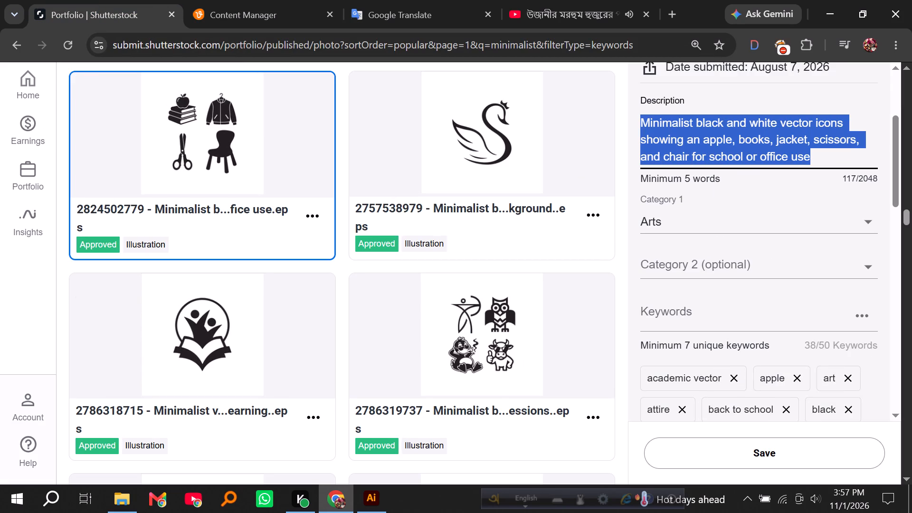
key("ctrl+c")
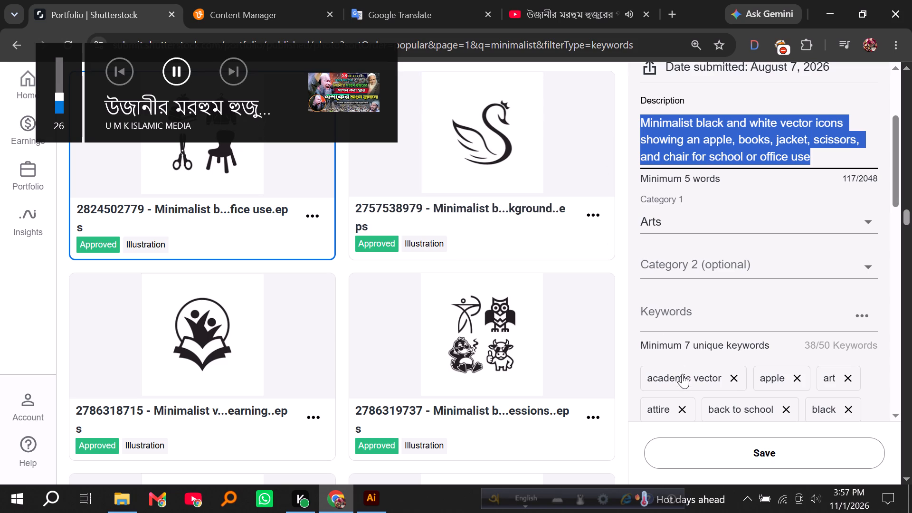
In the Vecteezy content manager, give the matching school icons file a Free license and mark it AI-generated with Other software "flow".
left_click(304, 0)
left_click(519, 353)
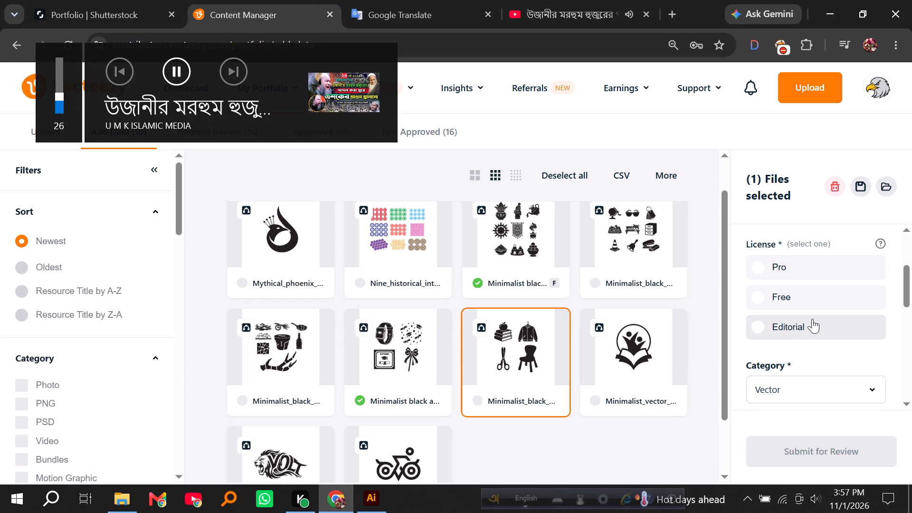
left_click(809, 294)
scroll(812, 309, "down", 2)
left_click(823, 289)
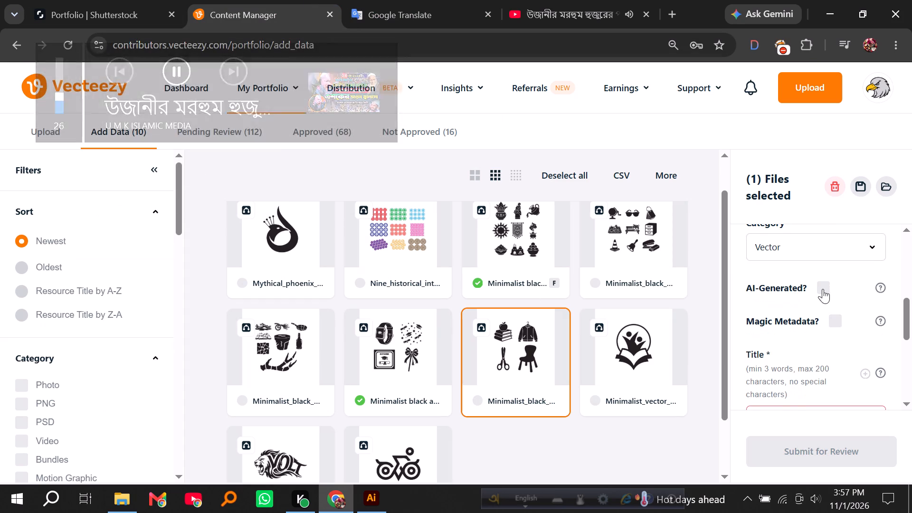
left_click(823, 320)
left_click(803, 429)
left_click(809, 441)
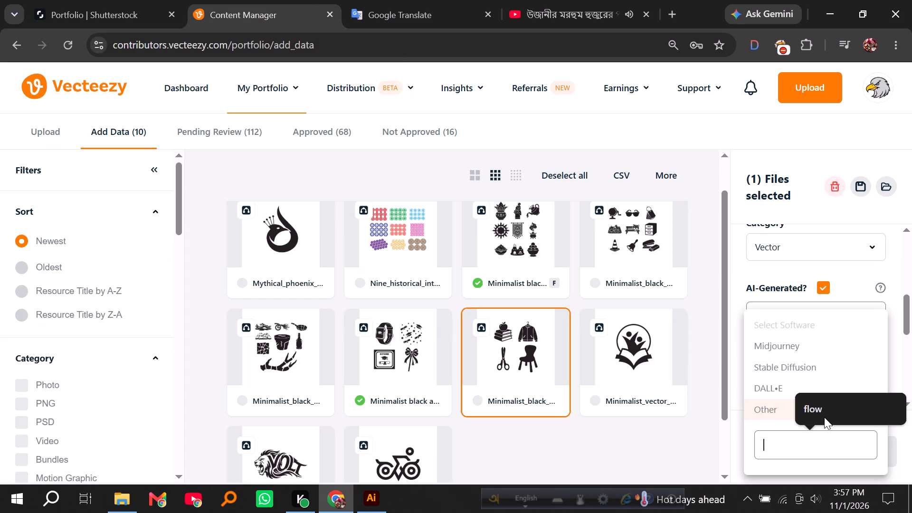
left_click(827, 407)
key("Return")
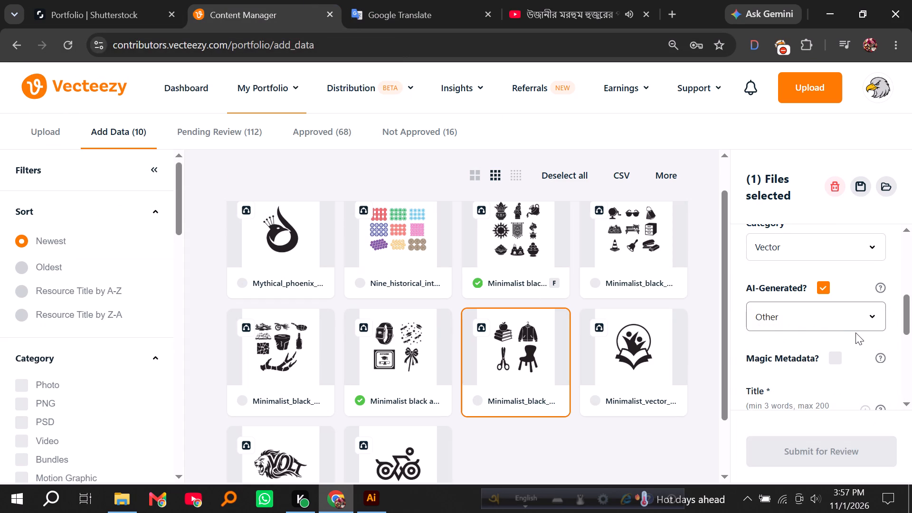
Replace the school icons file's title "Mobile" with the copied Shutterstock description, leaving out the word "vector".
scroll(856, 333, "up", 2)
scroll(856, 337, "down", 5)
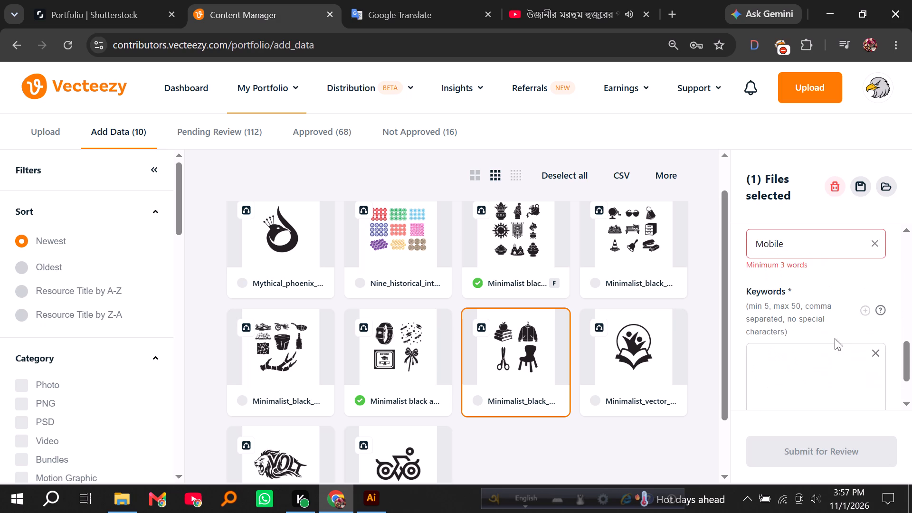
left_click_drag(803, 248, 721, 242)
key("ctrl+v")
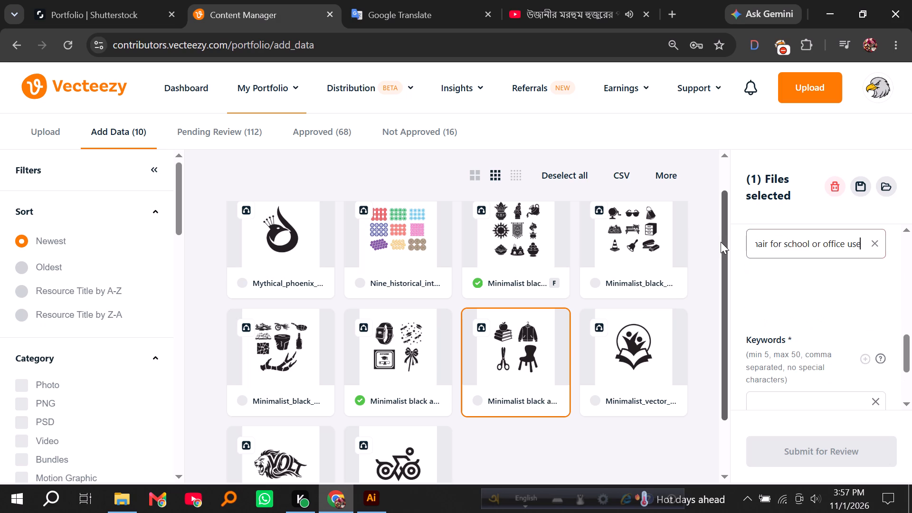
key("Up")
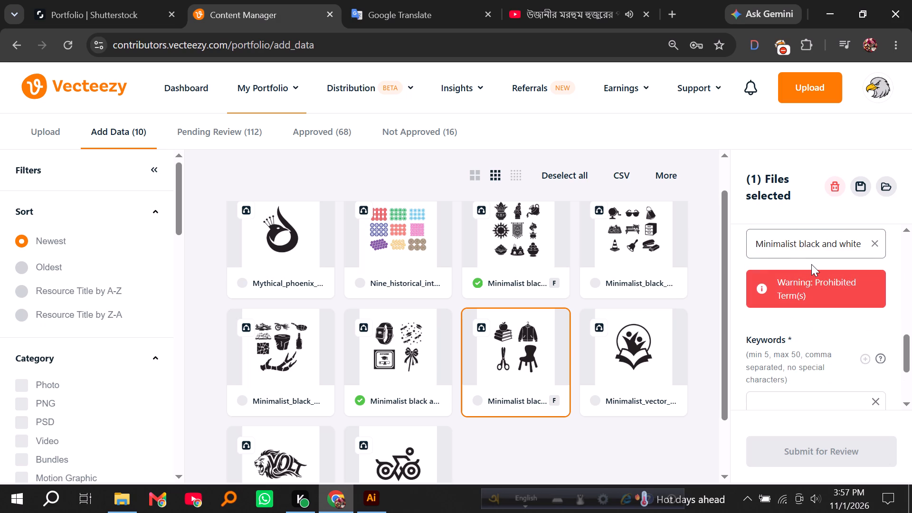
key("Right")
key("Right")
key("Right")
key("Right")
key("Right")
key("Right")
key("Right")
key("Right")
key("Right")
key("Right")
key("Right")
key("Right")
key("Right")
key("Right")
key("Right")
key("Right")
key("Right")
key("Right")
key("Right")
key("Right")
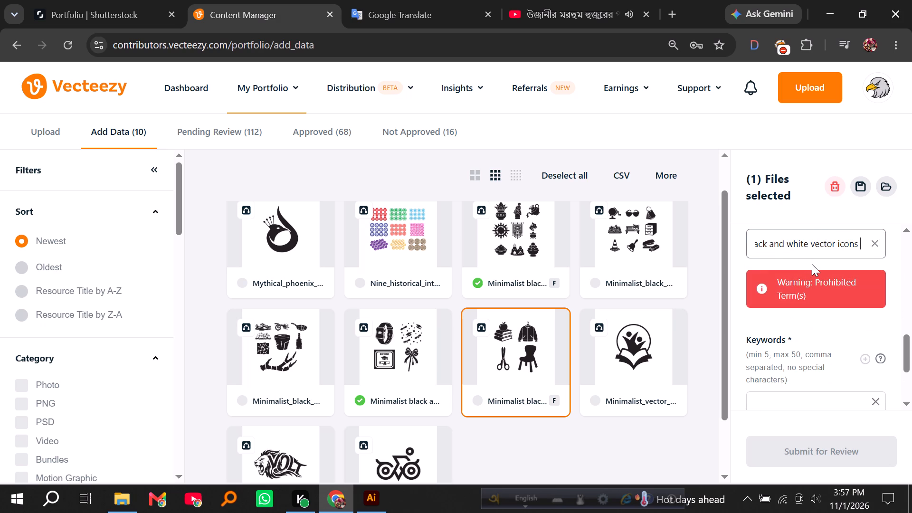
left_click_drag(836, 243, 812, 242)
key("BackSpace")
key("BackSpace")
Copy all keywords from the school icons listing on Shutterstock into the Vecteezy file's keywords.
scroll(823, 333, "down", 1)
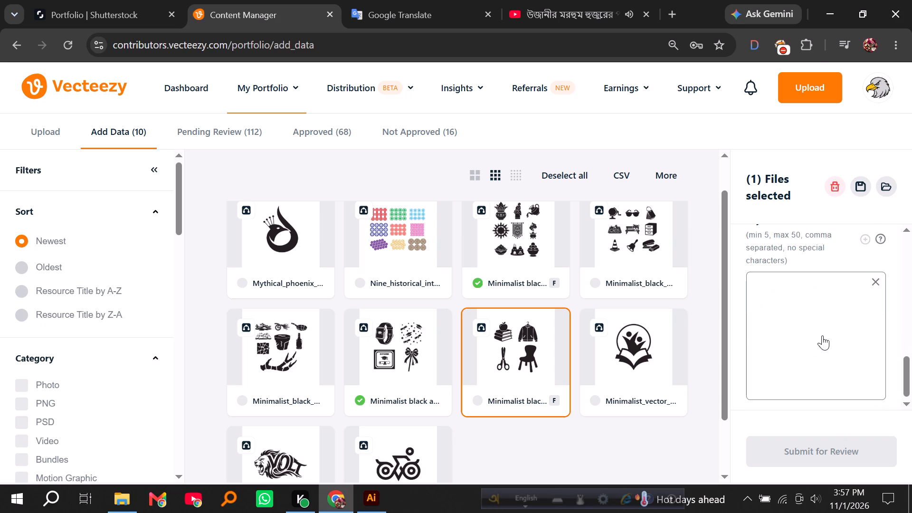
left_click(822, 335)
left_click(101, 0)
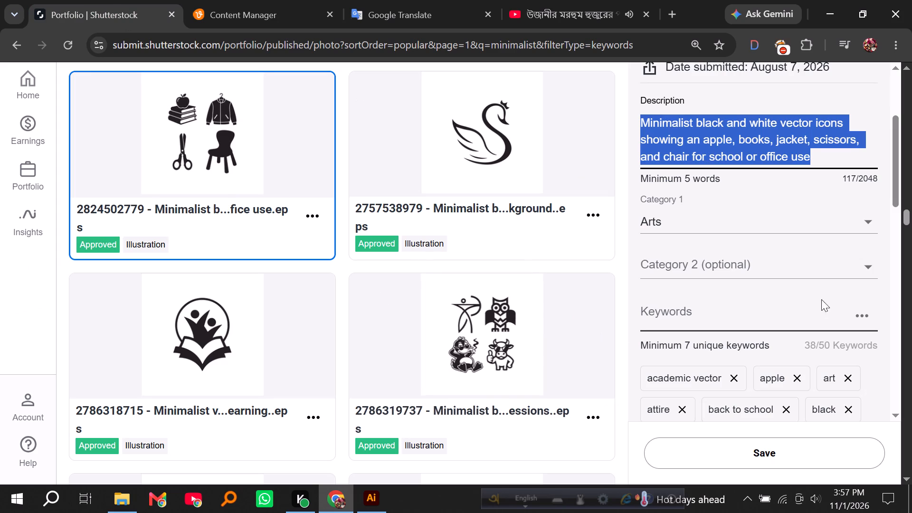
left_click(854, 323)
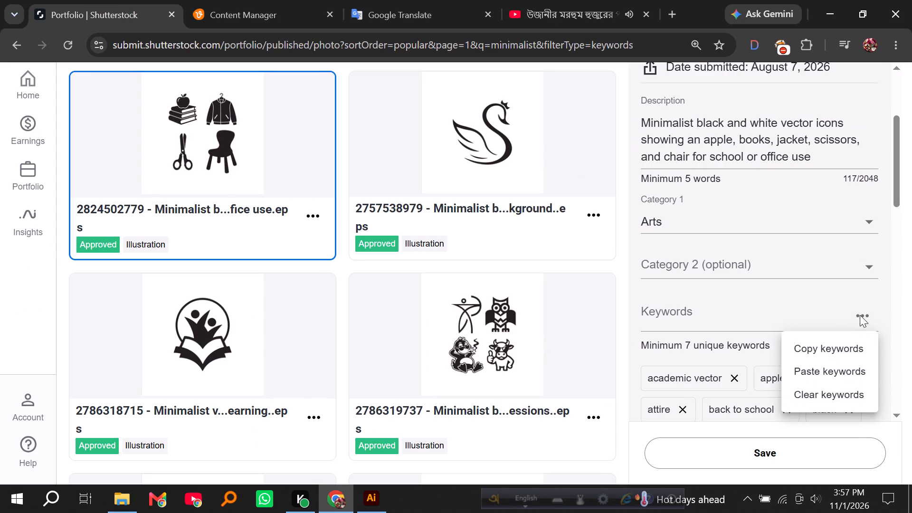
left_click(860, 315)
left_click(861, 314)
left_click(834, 348)
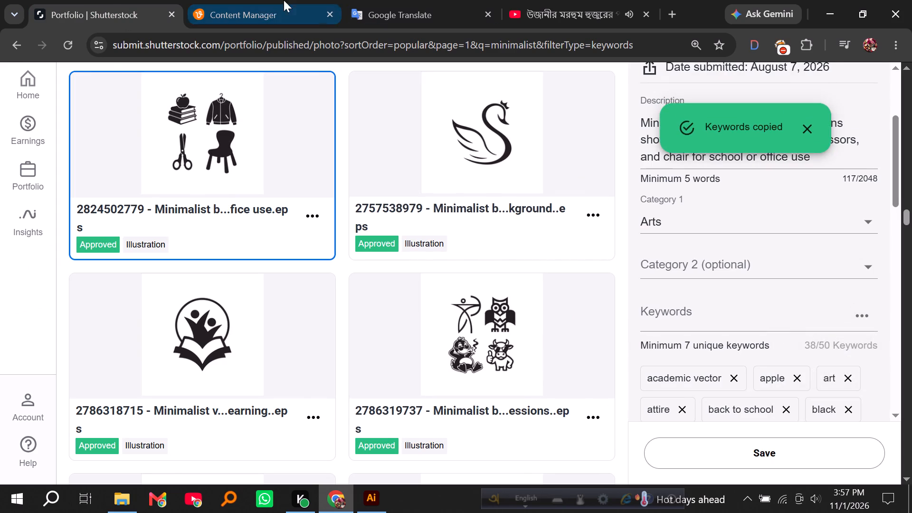
left_click(259, 0)
key("ctrl+v")
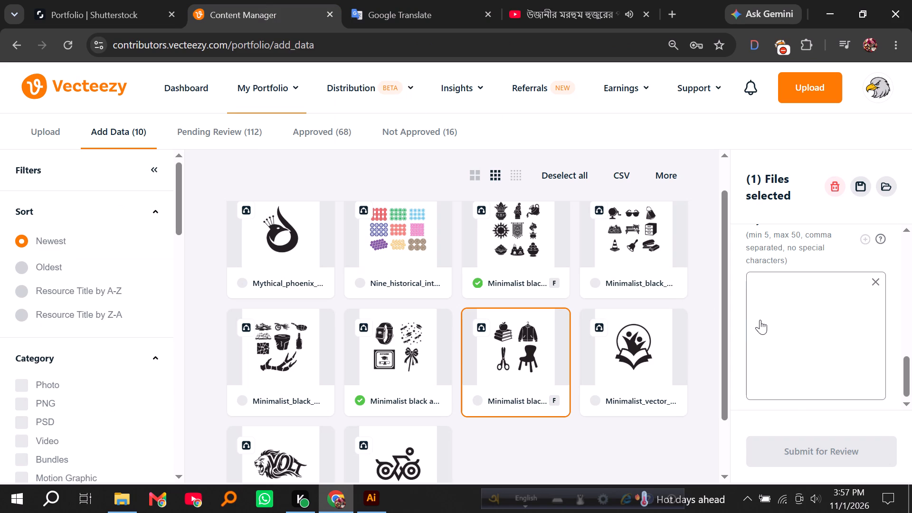
Remove the flagged keywords from the school icons file, including "school essentials." and "academic vector", and save its data.
scroll(852, 335, "down", 5)
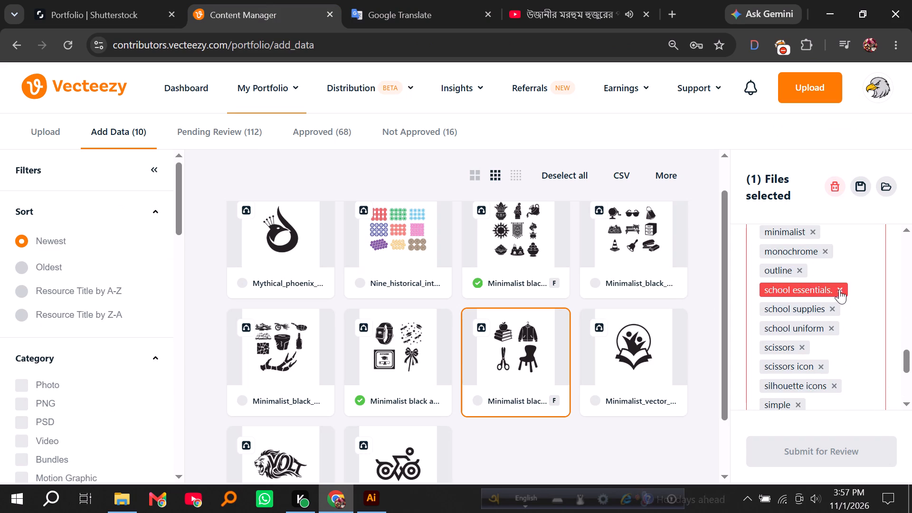
left_click(839, 289)
scroll(839, 309, "down", 2)
left_click(797, 357)
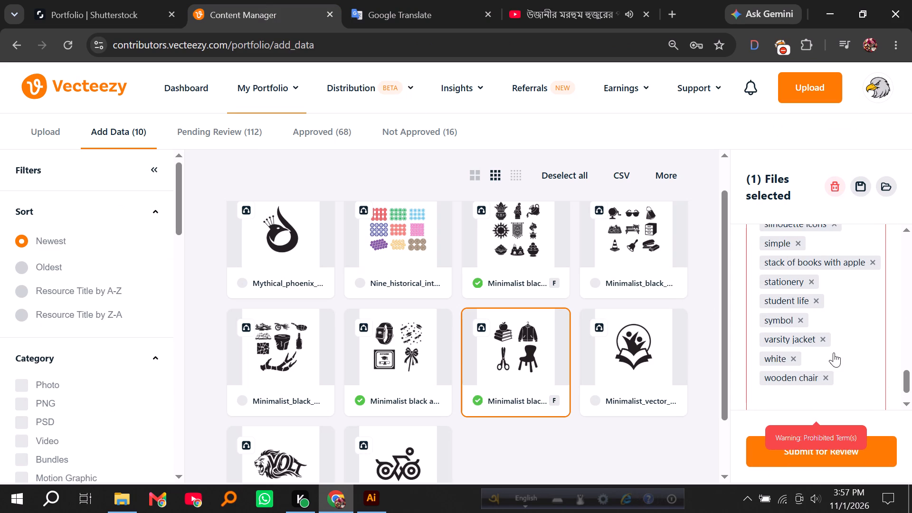
scroll(841, 350, "up", 7)
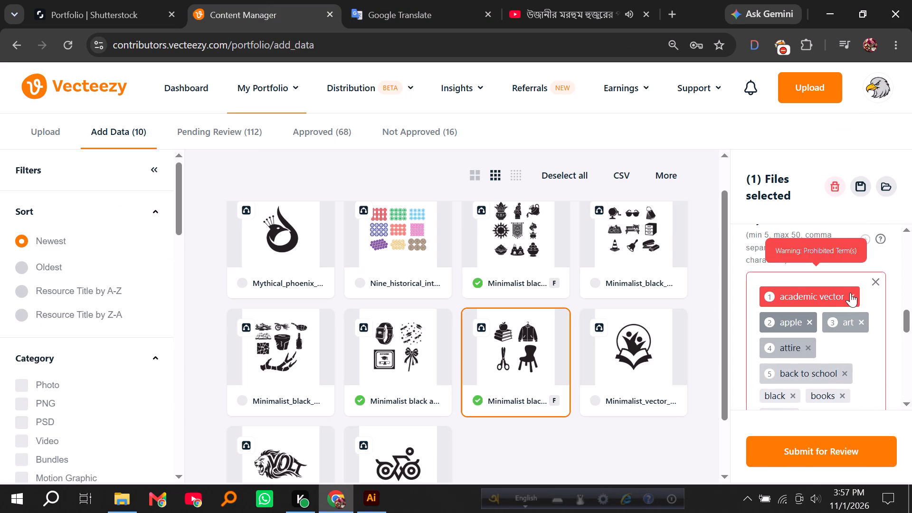
left_click(853, 295)
scroll(837, 373, "down", 1)
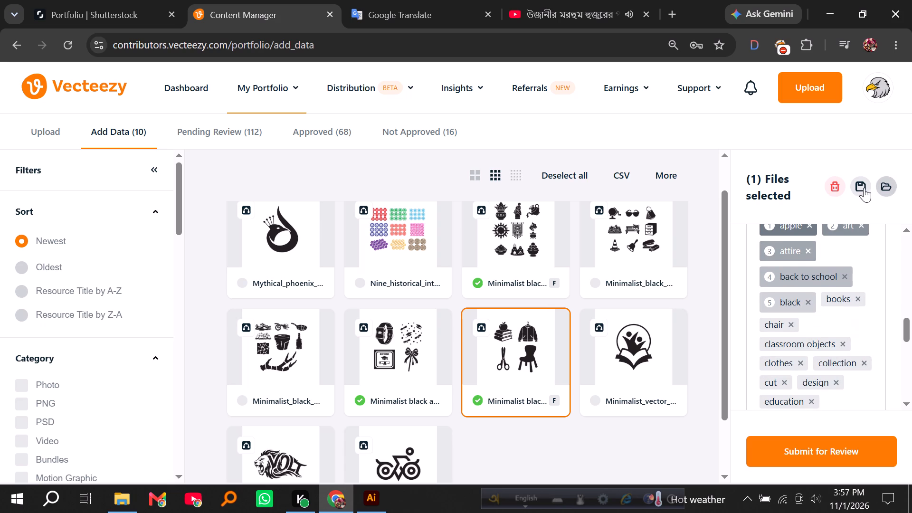
left_click(862, 186)
left_click(862, 186)
Submit the three completed icon files together for review, accepting the contributor guidelines statement.
left_click(507, 256)
left_click(497, 346, "ctrl")
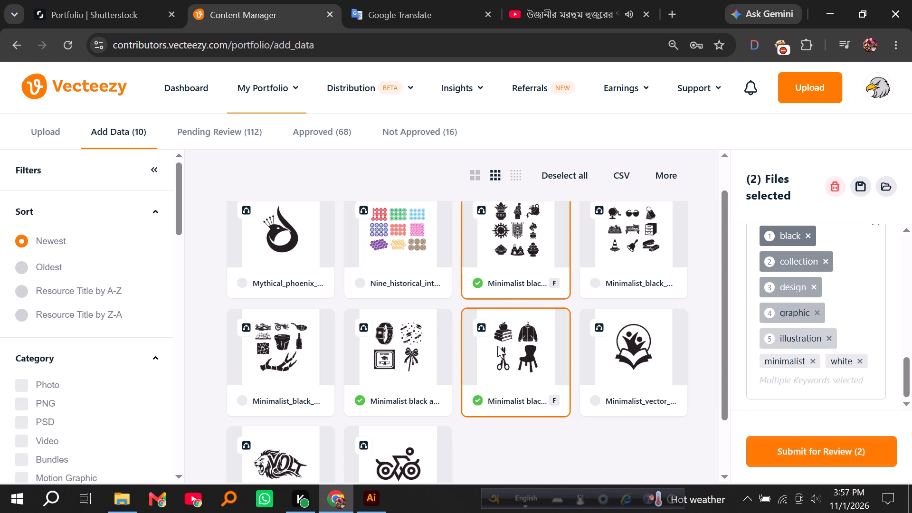
left_click(414, 348, "ctrl")
scroll(818, 342, "down", 2)
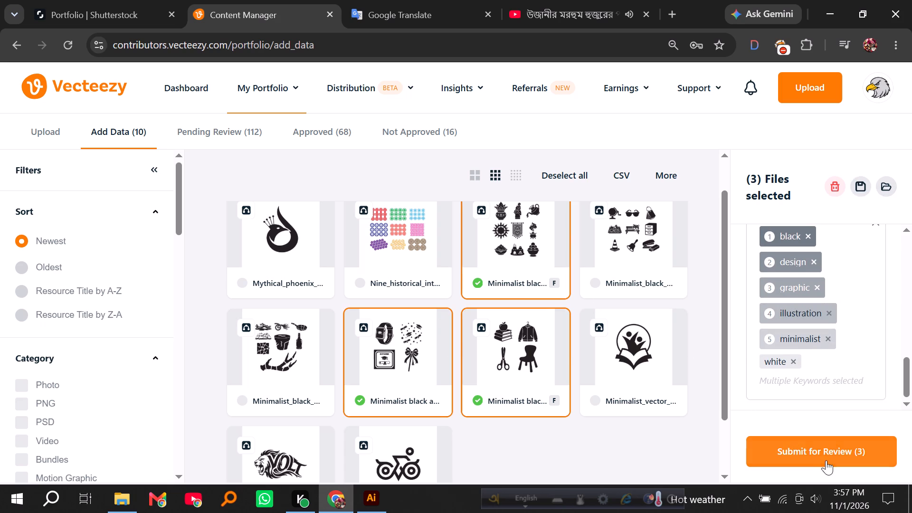
left_click(826, 448)
left_click(261, 338)
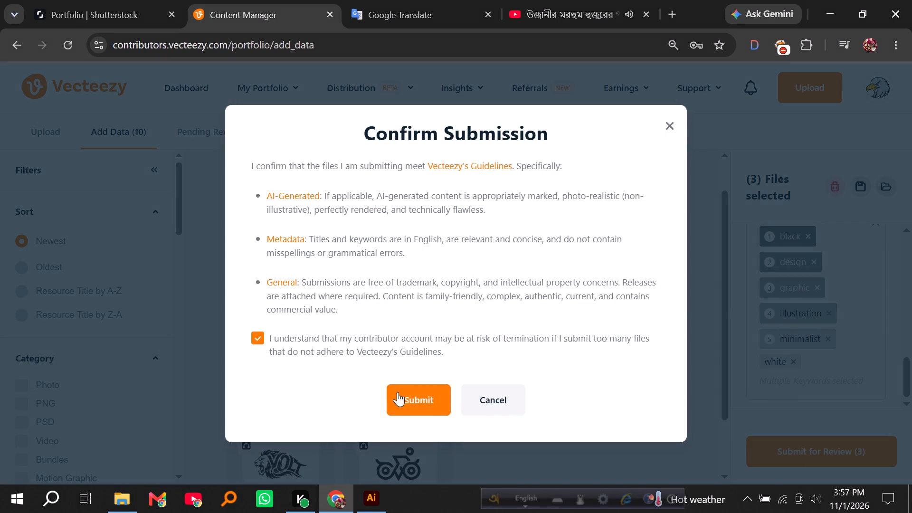
left_click(408, 392)
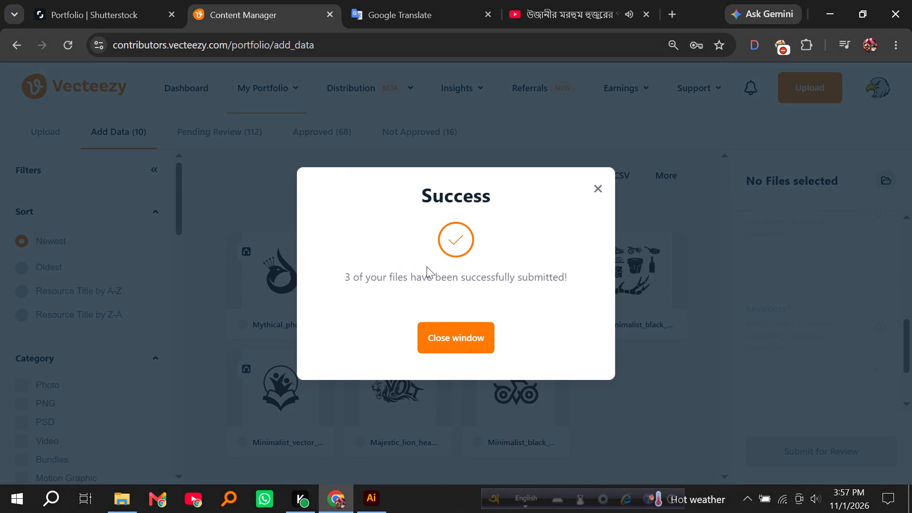
Dismiss the submission confirmation and reload the Vecteezy list of files that still need data.
left_click(440, 335)
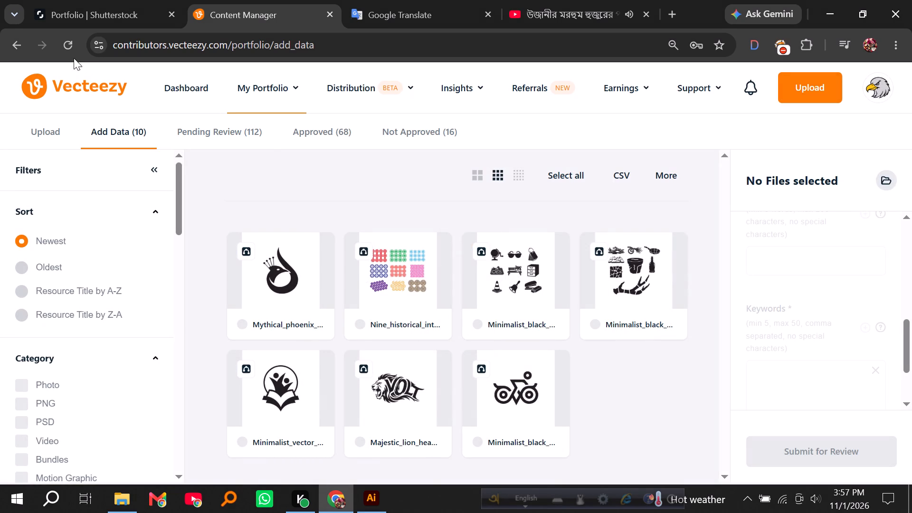
left_click(70, 47)
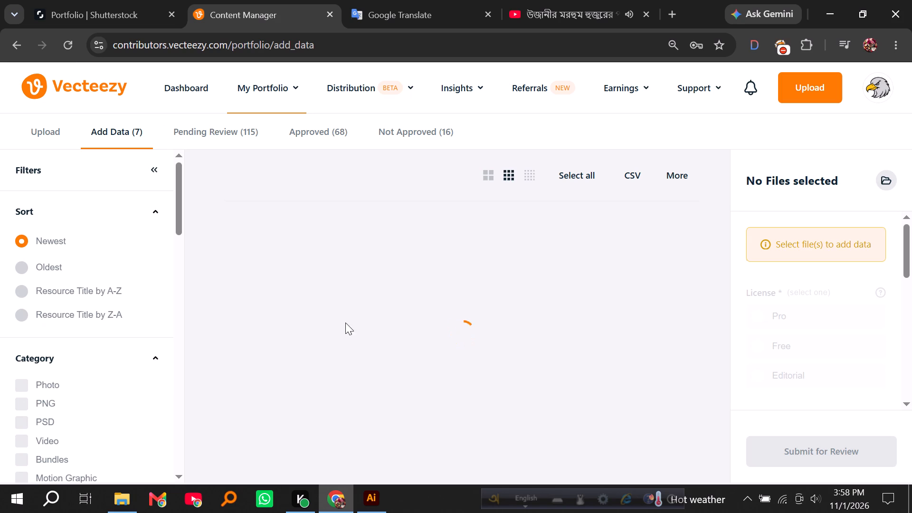
scroll(374, 292, "down", 2)
scroll(375, 294, "up", 2)
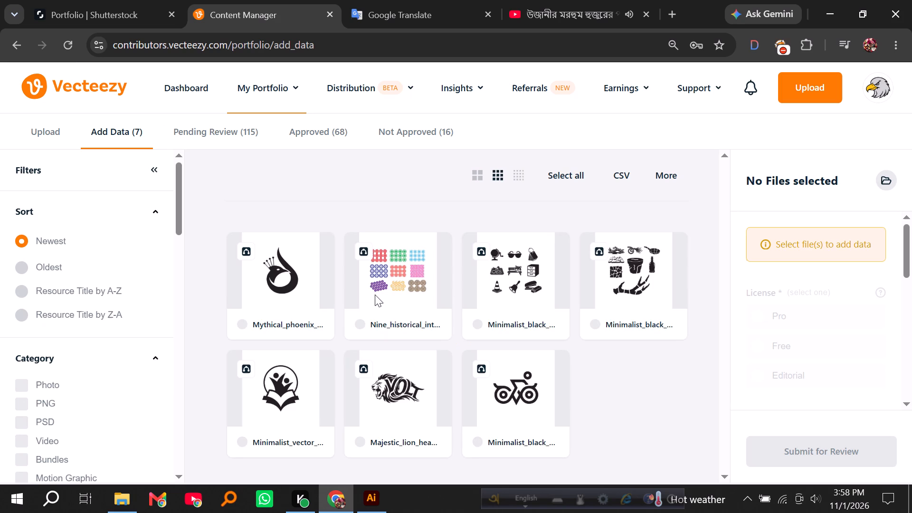
scroll(375, 297, "down", 1)
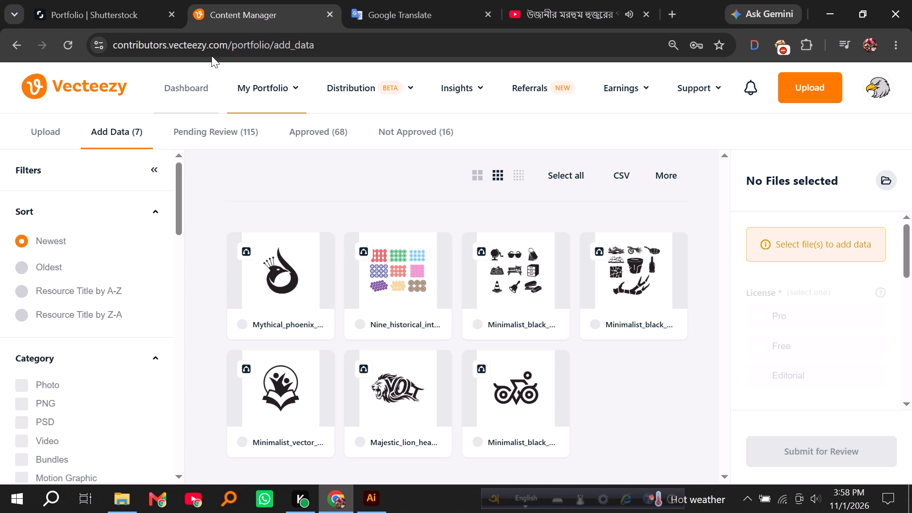
Copy the description of the Shutterstock listing showing roots, firewood, clay pot, wok, bottle and cracked earth icons.
left_click(132, 0)
scroll(376, 387, "down", 4)
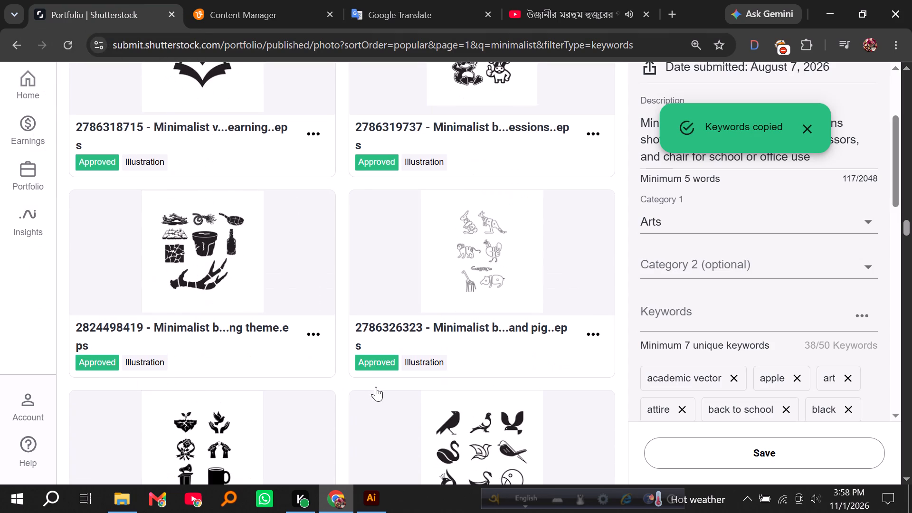
left_click(239, 244)
scroll(736, 264, "up", 2)
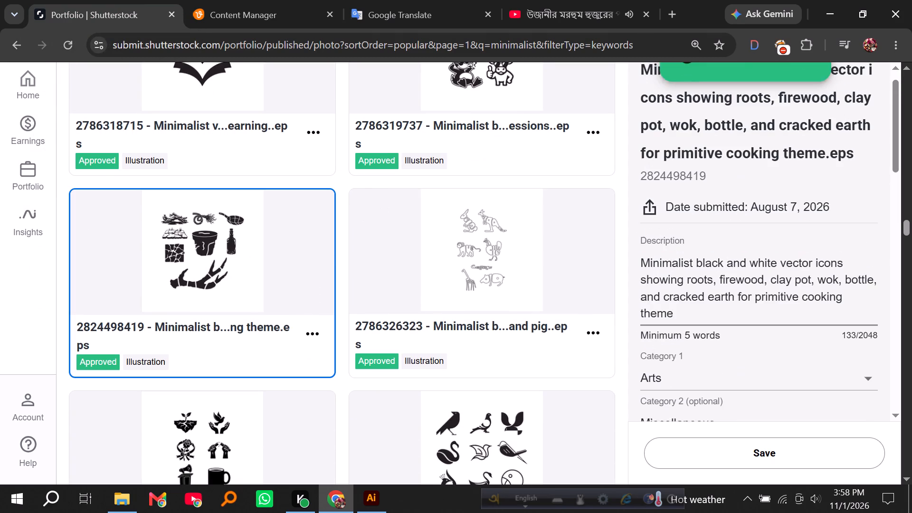
triple_click(707, 279)
key("ctrl+c")
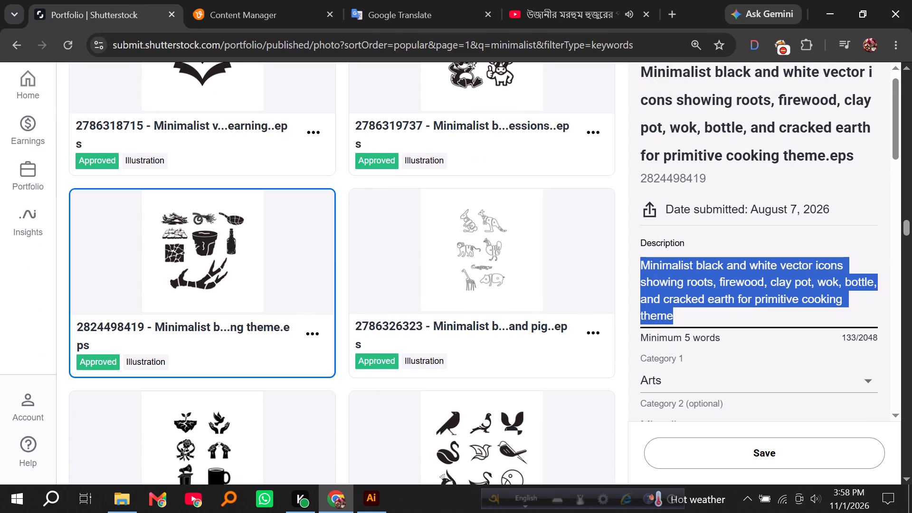
On Vecteezy, give the matching primitive cooking icons file a Free license and mark it AI-generated with Other software "flow".
left_click(255, 0)
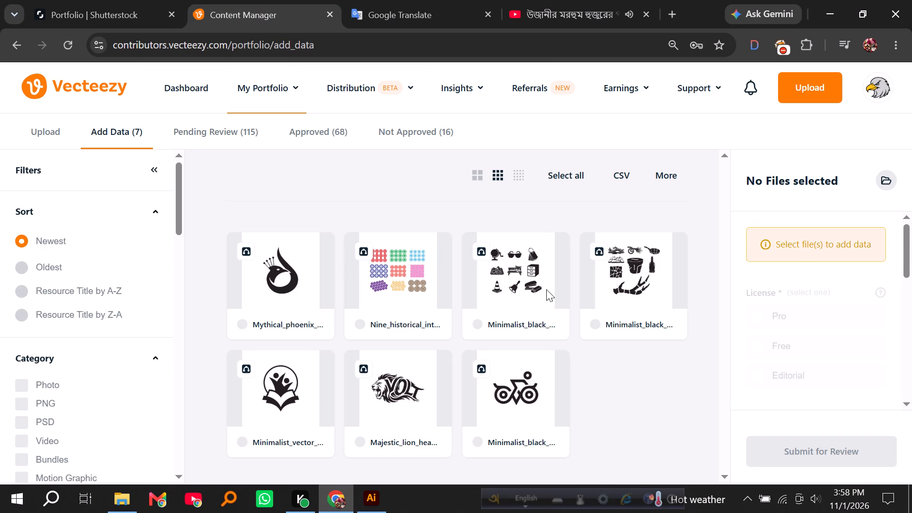
left_click(638, 284)
scroll(799, 373, "down", 1)
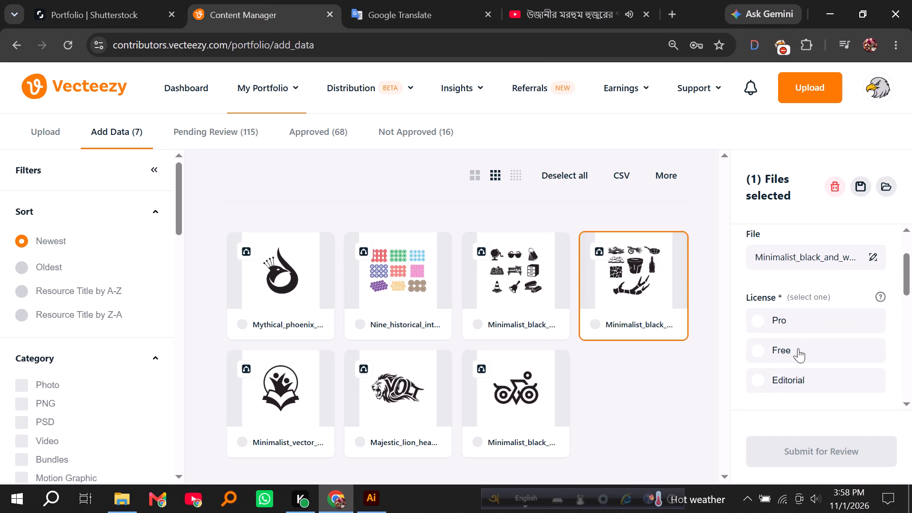
left_click(795, 351)
scroll(808, 344, "down", 3)
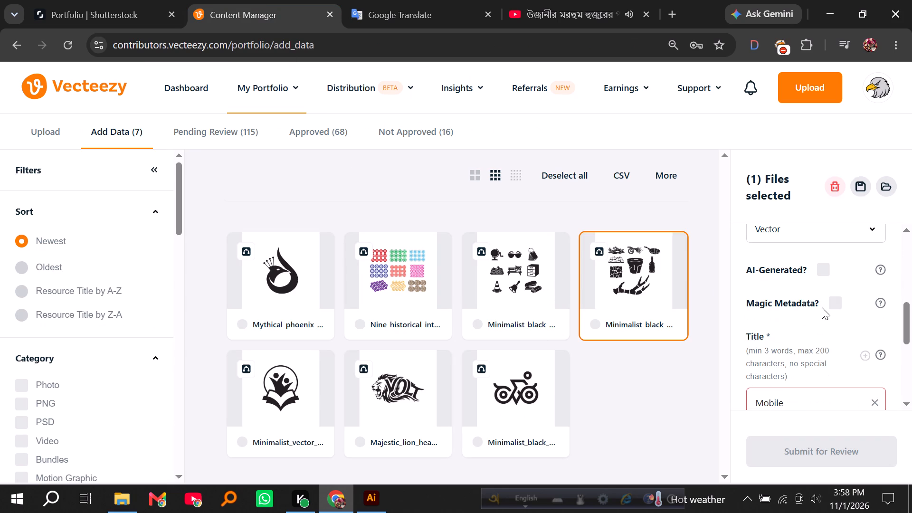
left_click(821, 275)
left_click(817, 300)
left_click(804, 412)
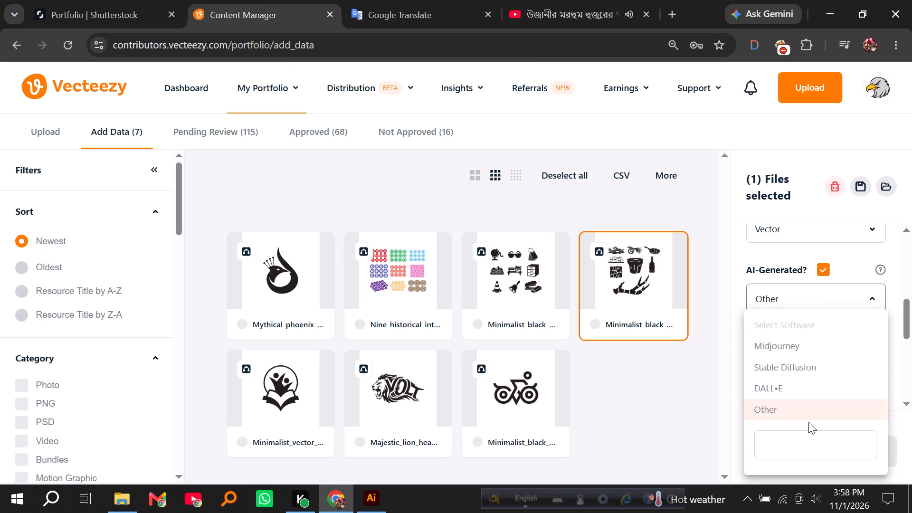
left_click(799, 451)
left_click(834, 413)
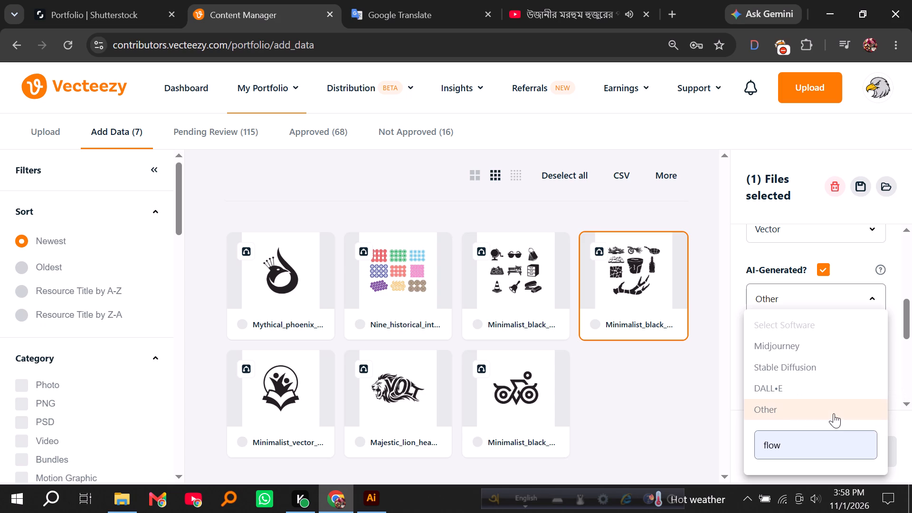
key("Return")
scroll(841, 333, "down", 1)
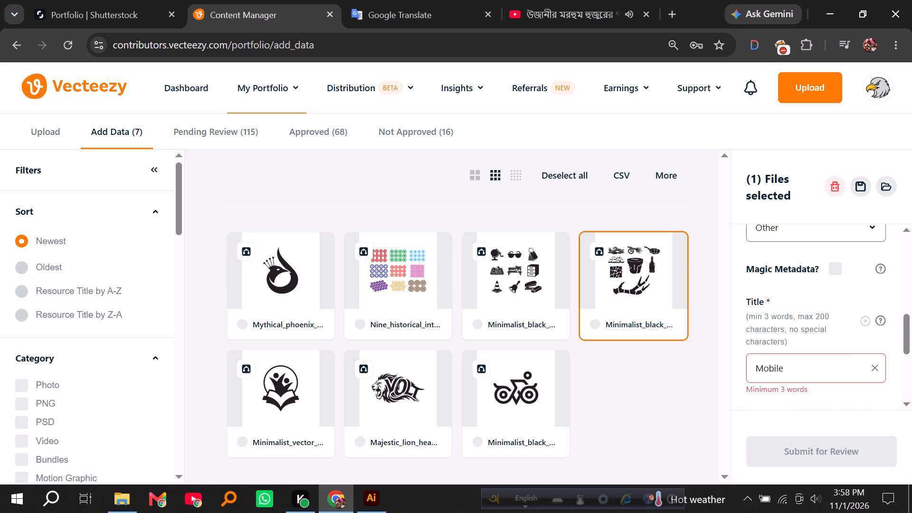
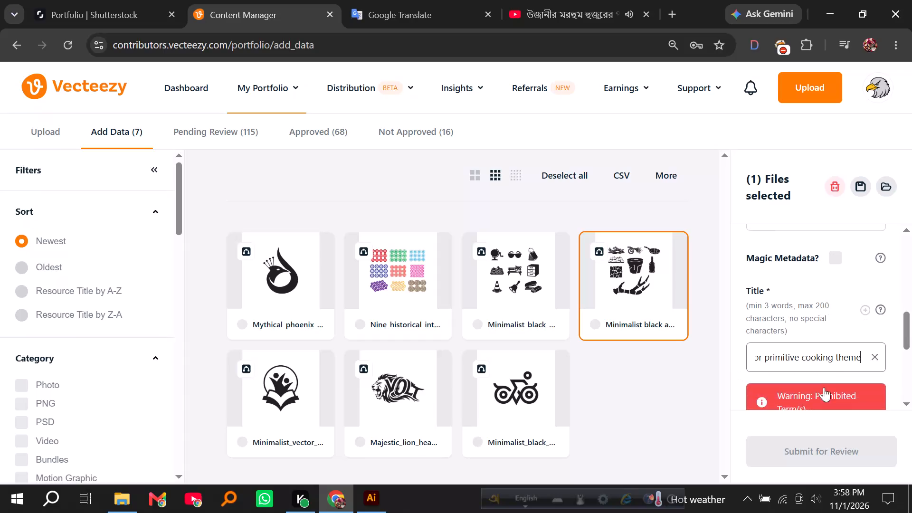
Remove the prohibited word "vector" from the title of the primitive cooking icons file.
scroll(824, 386, "up", 1)
key("Right")
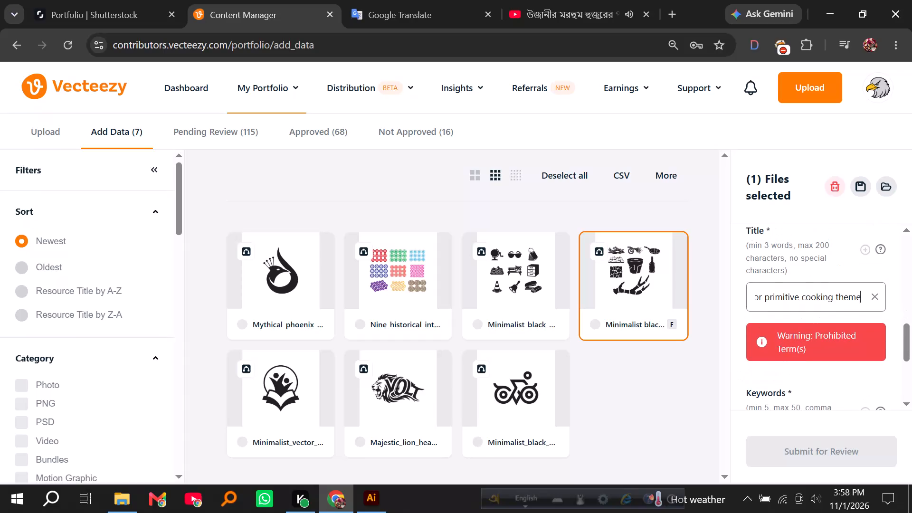
key("Up")
key("Right")
key("Right")
key("Right")
key("Right")
key("Right")
key("Right")
key("Right")
key("Right")
key("Right")
key("Right")
key("Right")
key("Right")
key("Right")
key("Right")
key("Right")
key("Right")
key("Right")
key("Right")
key("Right")
key("Right")
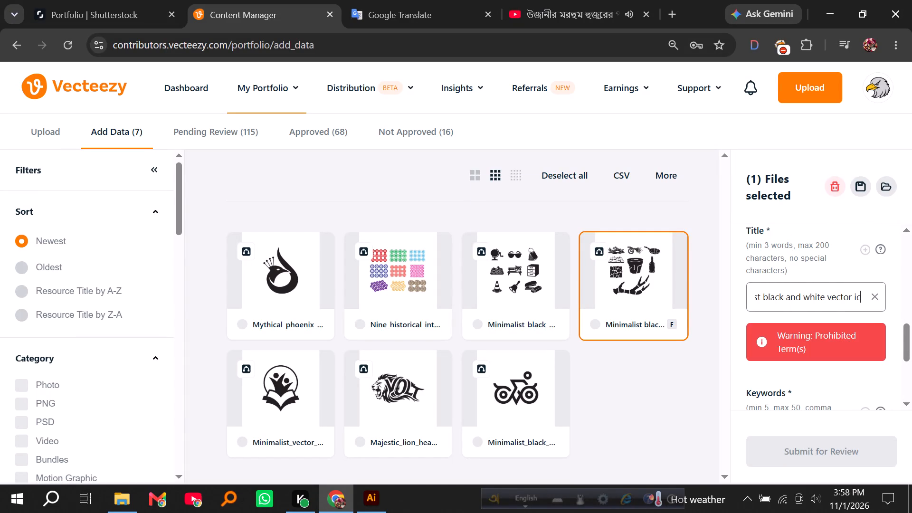
left_click_drag(850, 295, 829, 294)
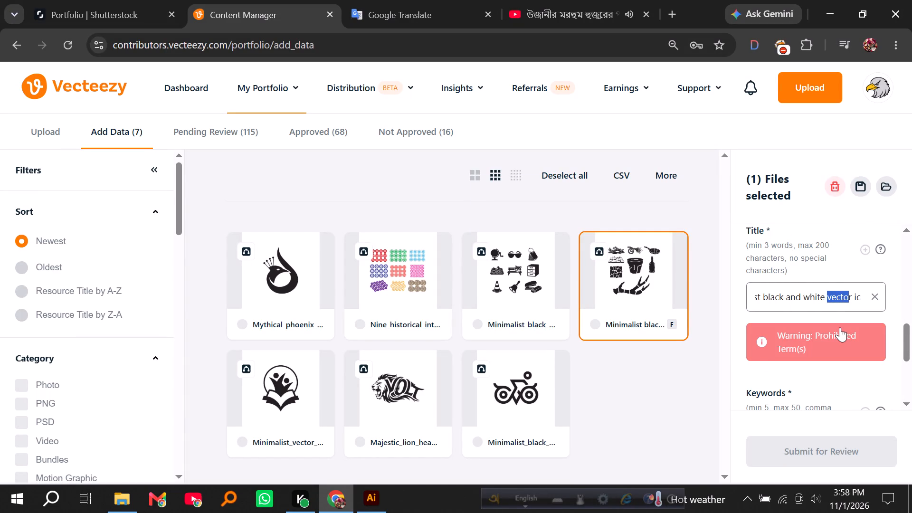
key("BackSpace")
key("Right")
key("BackSpace")
key("BackSpace")
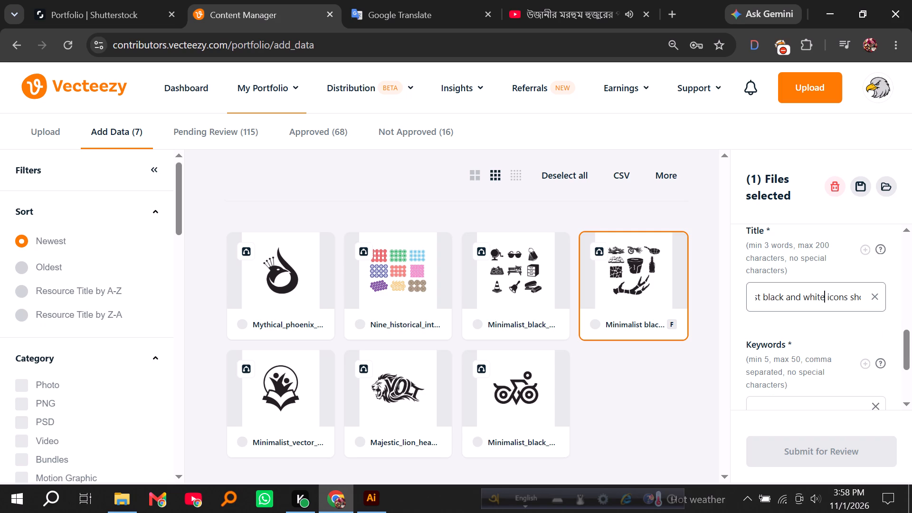
Copy the keywords of the matching roots and firewood Shutterstock listing into the Vecteezy cooking icons file's keywords.
scroll(840, 327, "down", 2)
left_click(774, 340)
left_click(131, 0)
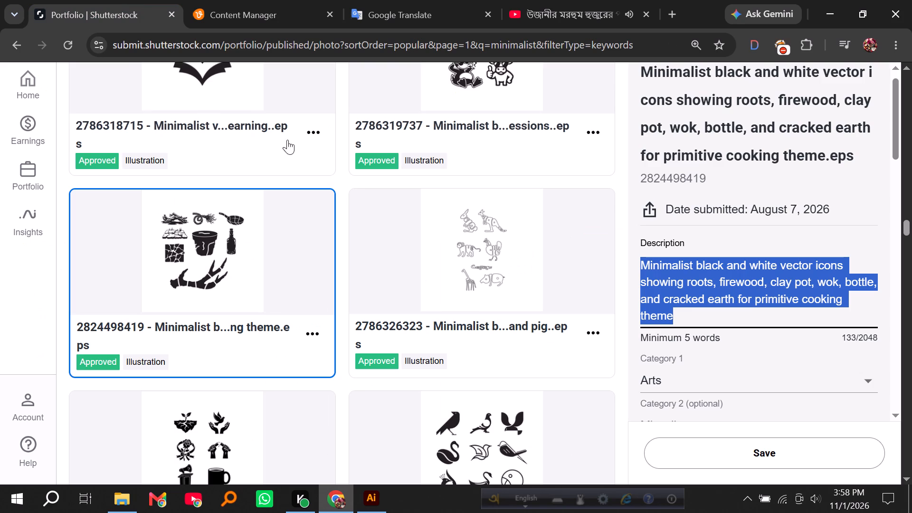
scroll(878, 400, "down", 2)
left_click(862, 332)
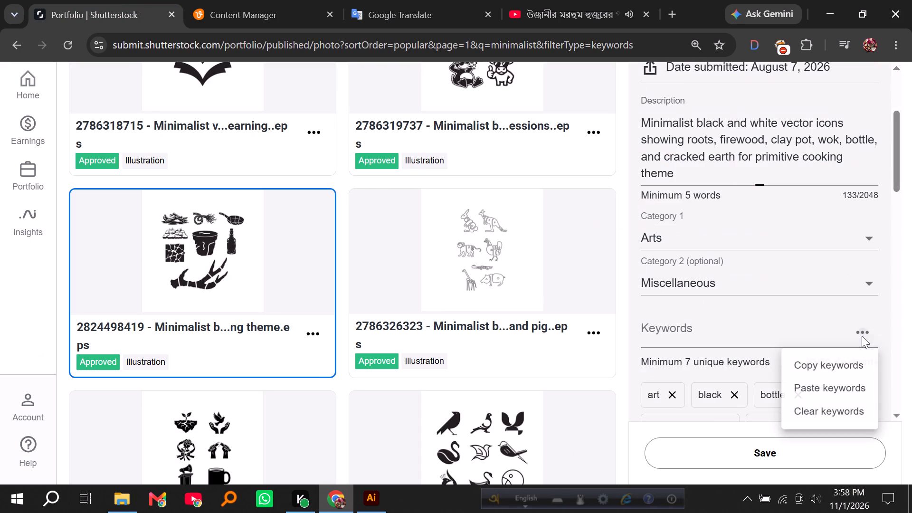
left_click(826, 364)
left_click(269, 0)
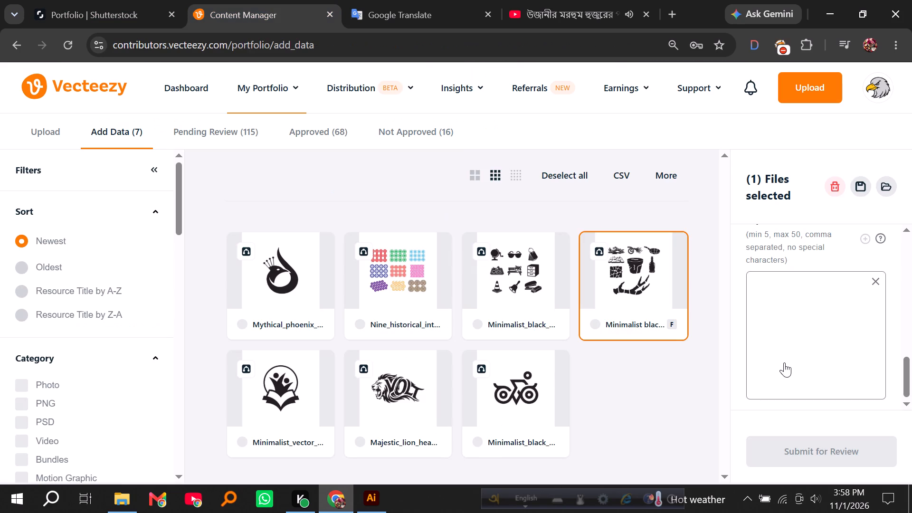
key("ctrl+v")
Remove the flagged keywords "hand-drawn", "vector" and "wilderness vector set." from the cooking icons file and save it.
scroll(843, 338, "down", 4)
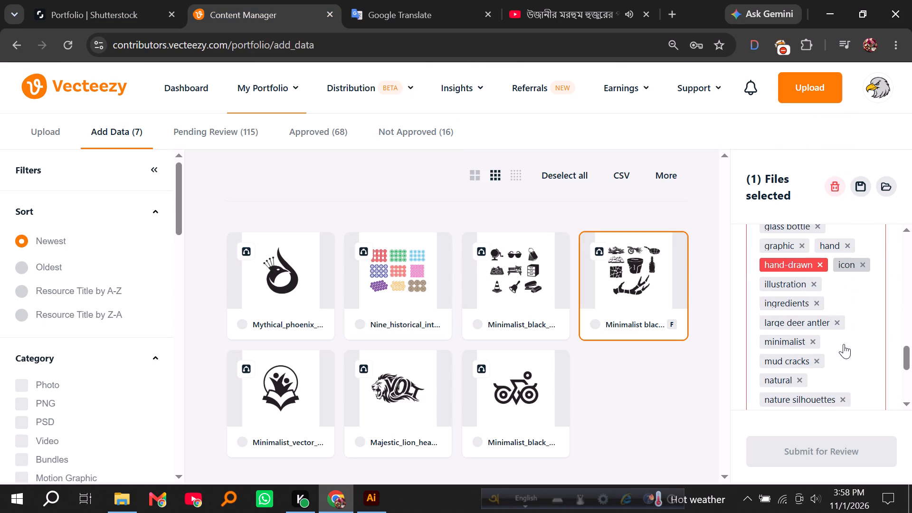
left_click(820, 262)
scroll(827, 306, "down", 2)
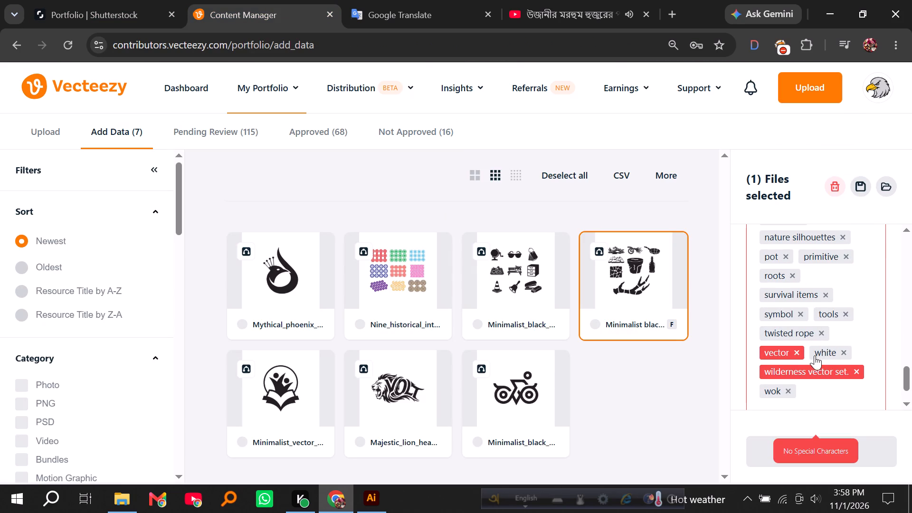
left_click(796, 351)
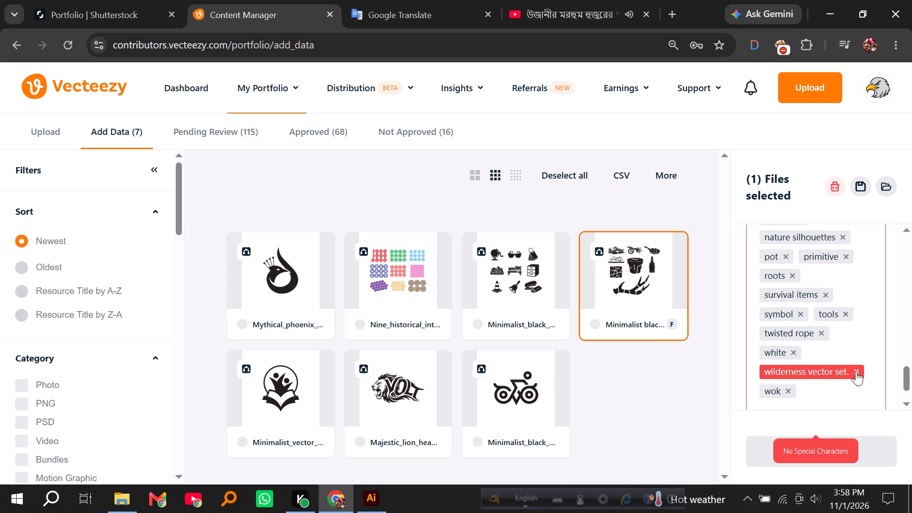
left_click(856, 371)
left_click(861, 184)
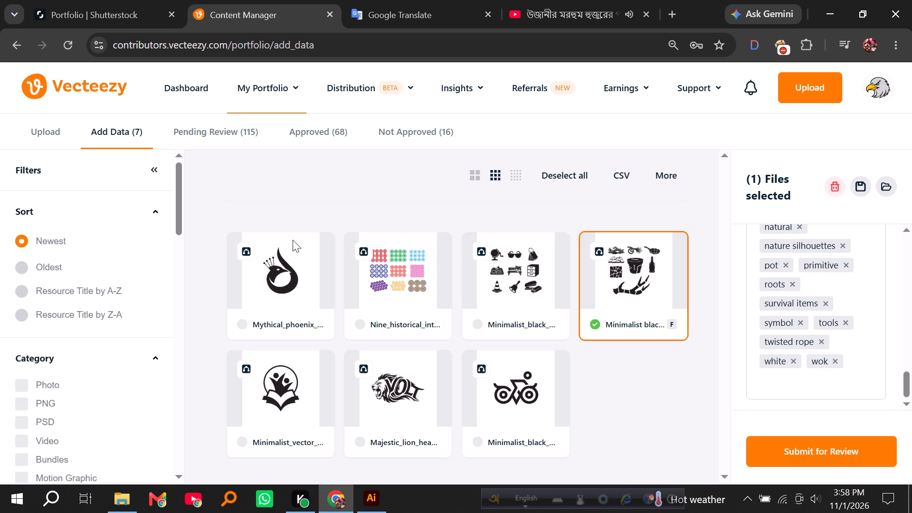
Copy the description of the Shutterstock listing showing globe, sunglasses, handbag, picnic basket, bench, filing cabinet, traffic cone, bell and stapler icons.
left_click(118, 3)
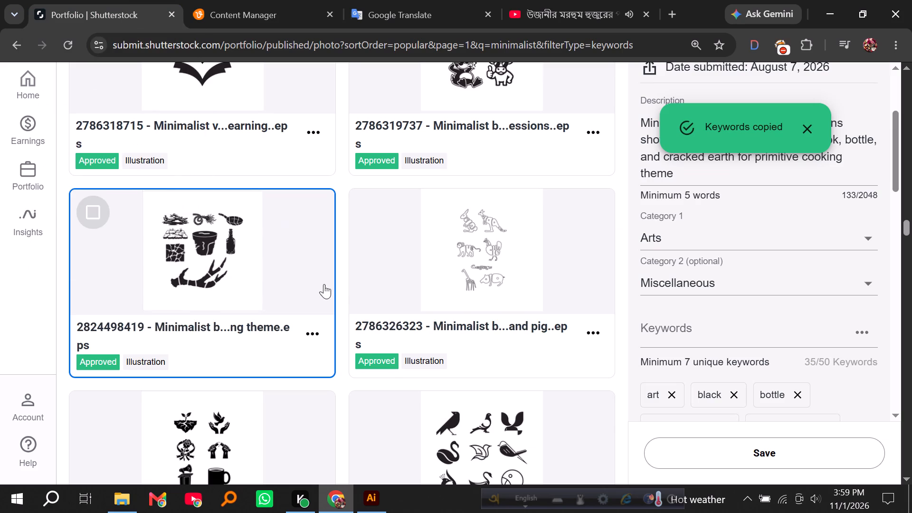
scroll(350, 286, "down", 5)
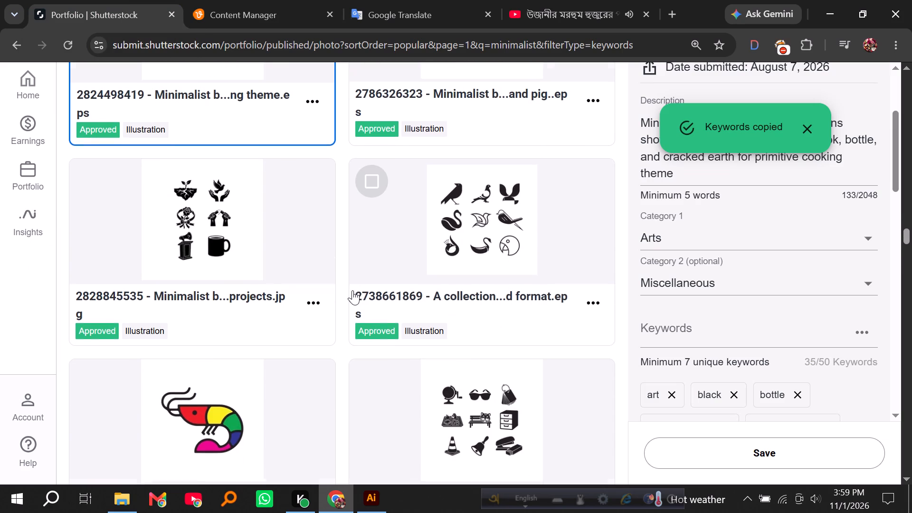
left_click(471, 274)
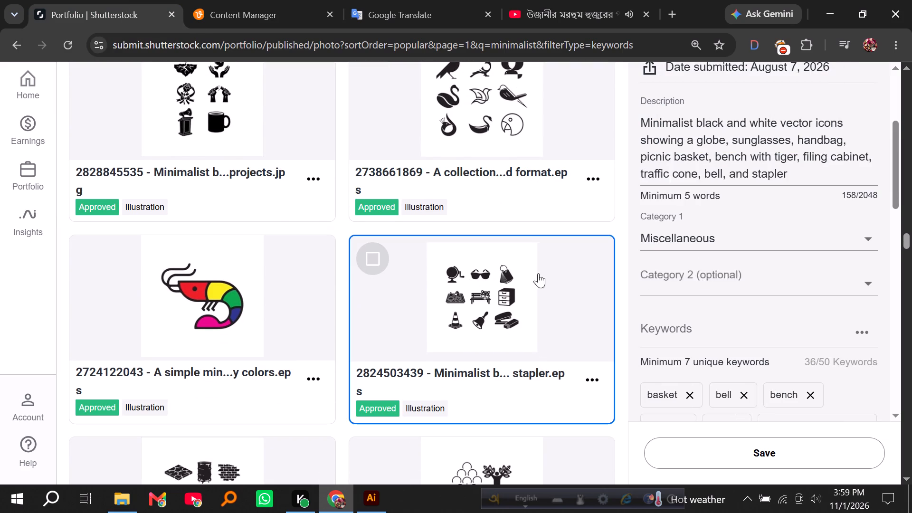
scroll(714, 217, "up", 1)
triple_click(703, 205)
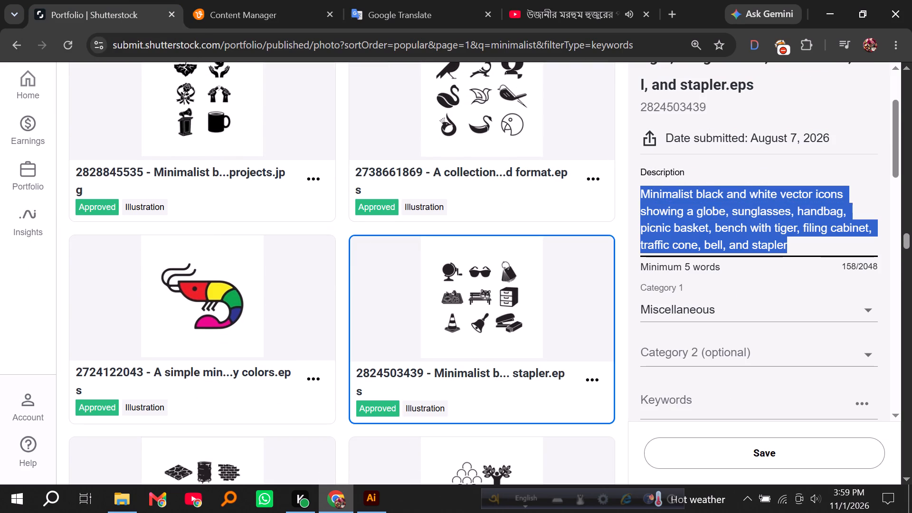
key("ctrl+c")
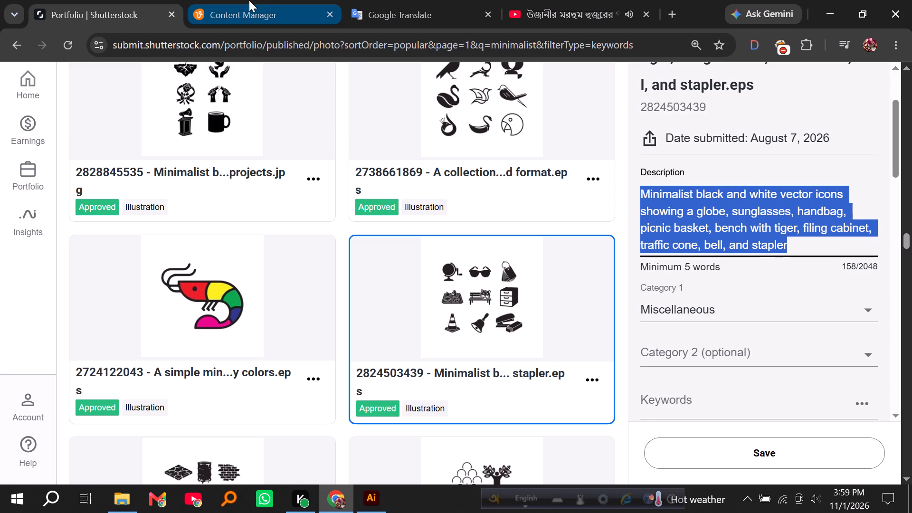
On Vecteezy, replace the title of the matching globe, sunglasses and stapler icons file with the copied description.
left_click(249, 0)
left_click(503, 281)
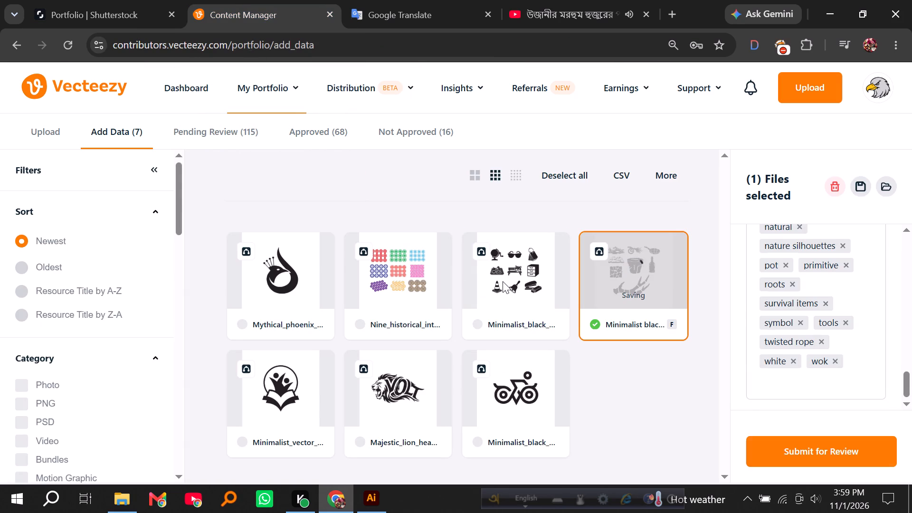
left_click_drag(786, 266, 703, 256)
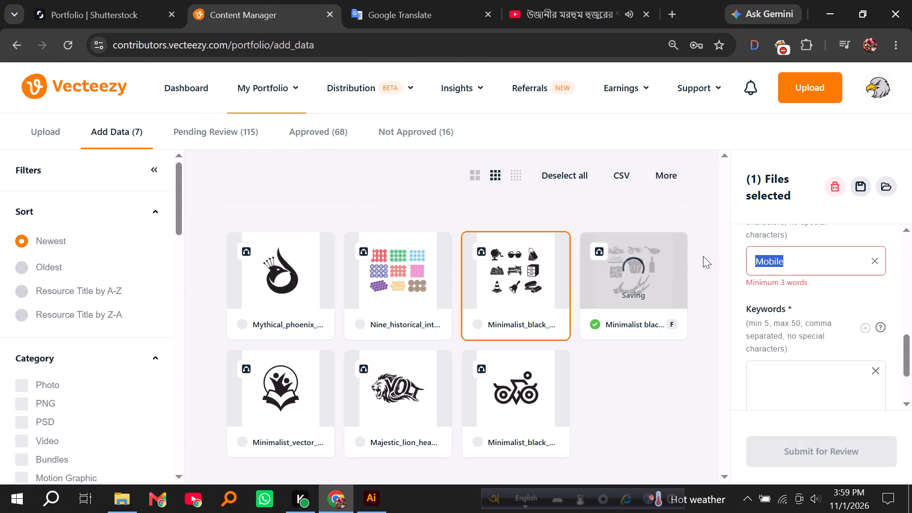
key("ctrl+v")
Remove the prohibited word "vector" from the title of the globe and stapler icons file.
key("Right")
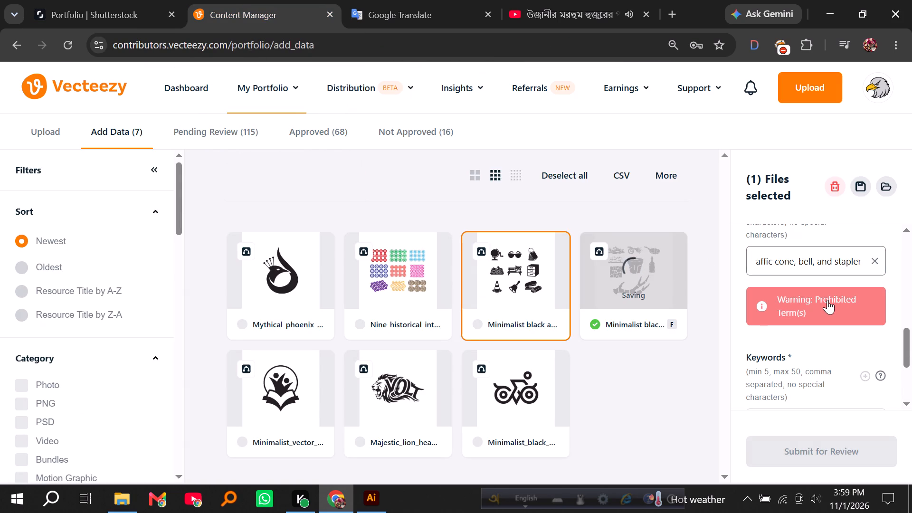
key("Up")
key("Right")
key("Right")
key("Right")
key("Right")
key("Right")
key("Right")
key("Right")
key("Right")
key("Right")
key("Right")
key("Right")
key("Right")
key("Right")
key("Right")
key("Right")
key("Right")
key("Right")
key("Right")
key("Right")
key("Right")
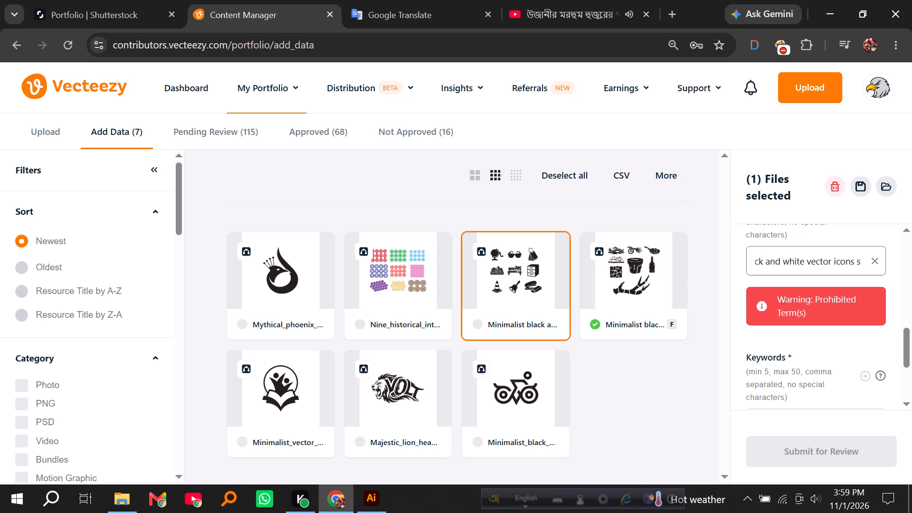
left_click_drag(830, 261, 808, 258)
key("BackSpace")
key("BackSpace")
left_click(799, 400)
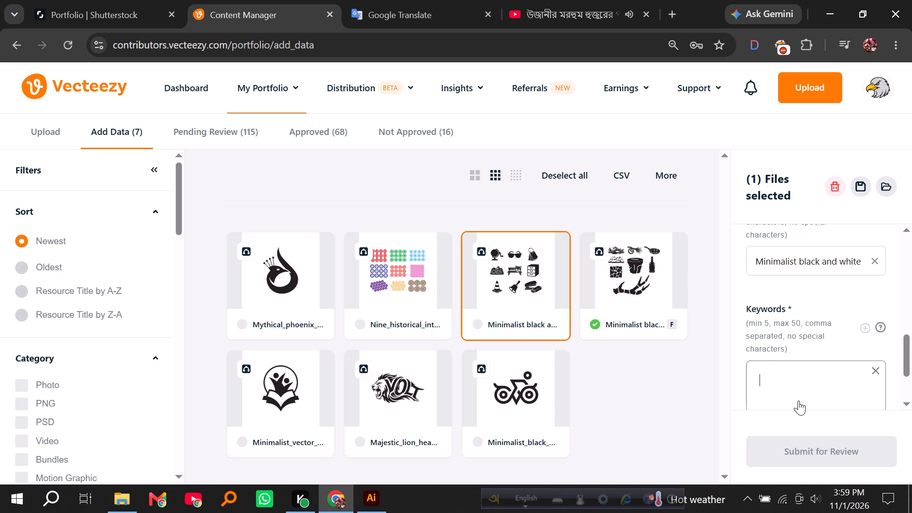
Give the globe and stapler icons file a Free license and mark it AI-generated with Other as the software.
scroll(793, 297, "up", 5)
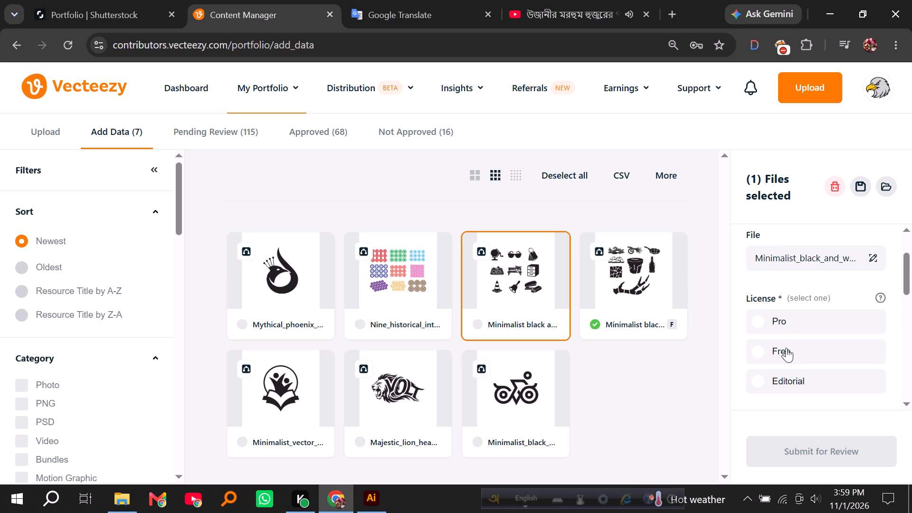
left_click(786, 348)
scroll(808, 314, "down", 6)
scroll(807, 301, "up", 3)
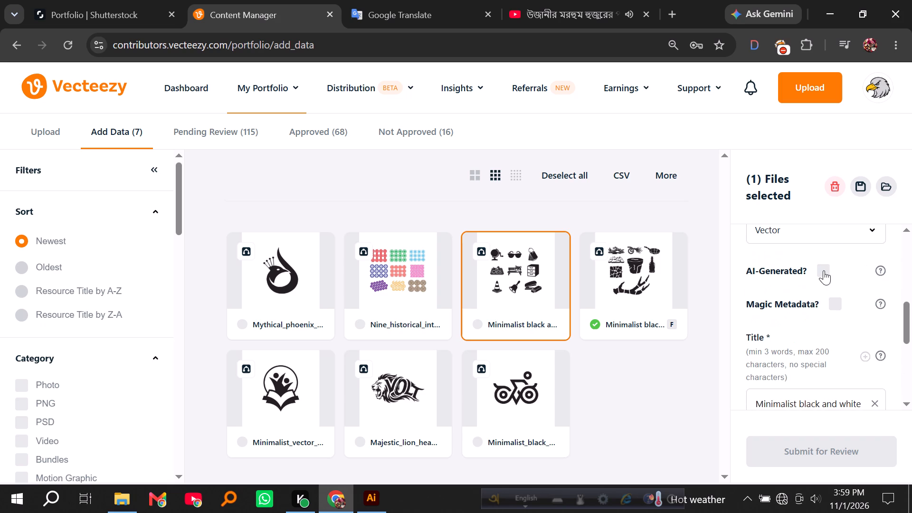
left_click(823, 270)
left_click(821, 294)
left_click(788, 409)
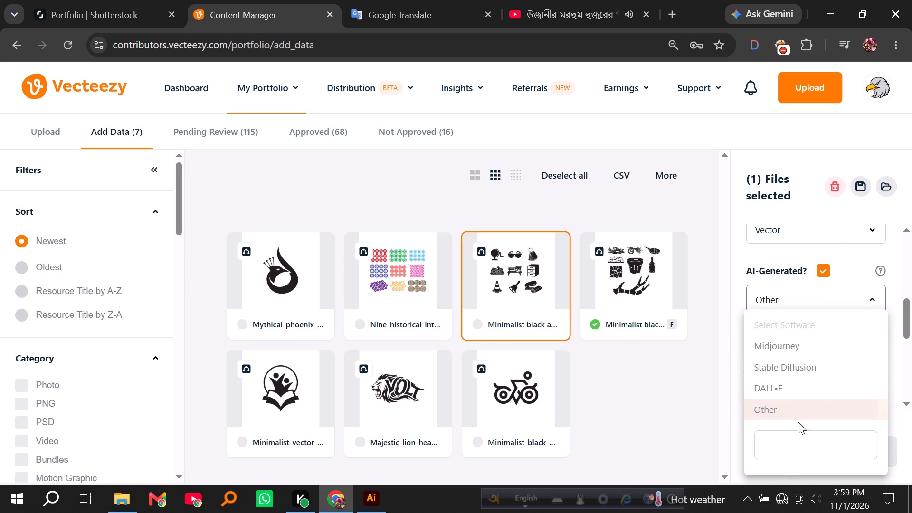
left_click(793, 446)
left_click(837, 410)
key("Return")
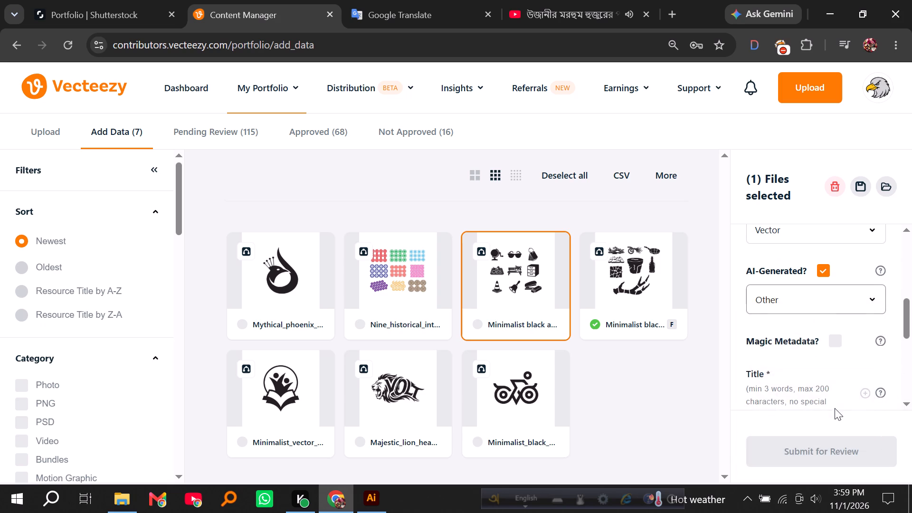
Copy the keywords of the matching globe and stapler Shutterstock listing into the Vecteezy file's keywords.
scroll(843, 322, "down", 4)
left_click(812, 312)
left_click(92, 0)
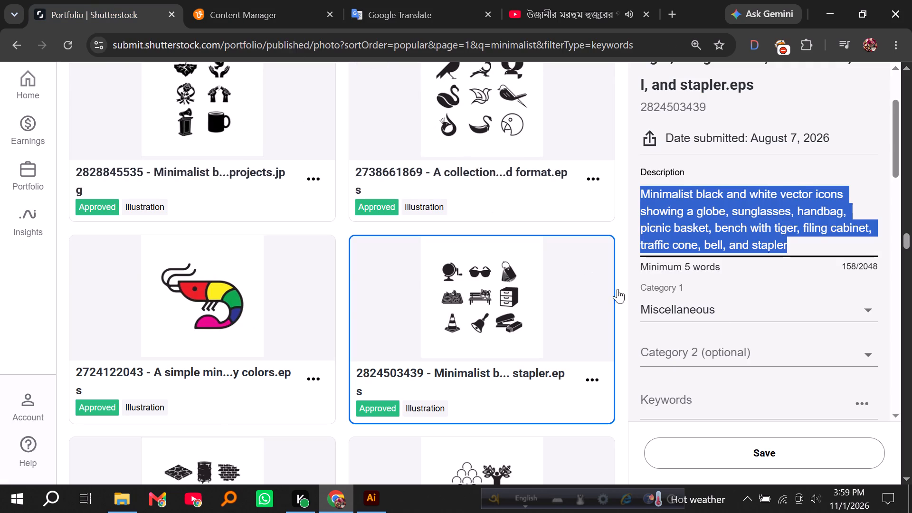
scroll(765, 342, "down", 2)
left_click(864, 260)
left_click(831, 292)
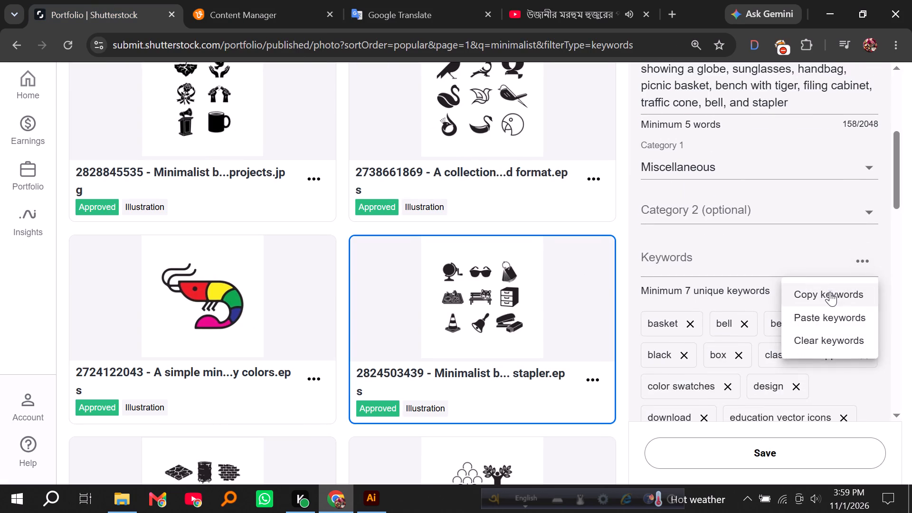
left_click(273, 0)
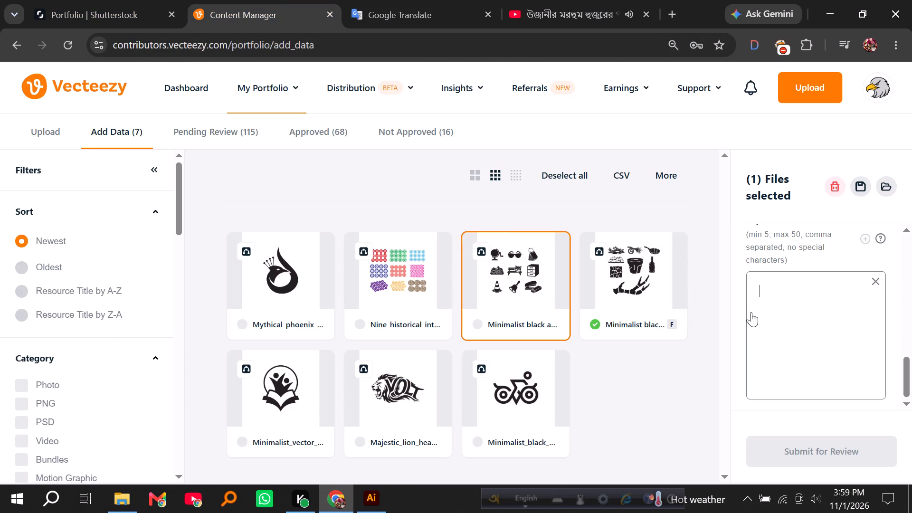
key("ctrl+v")
Remove the flagged keywords "stationery silhouettes" and "vector" from the globe and stapler icons file and save it.
scroll(848, 345, "down", 5)
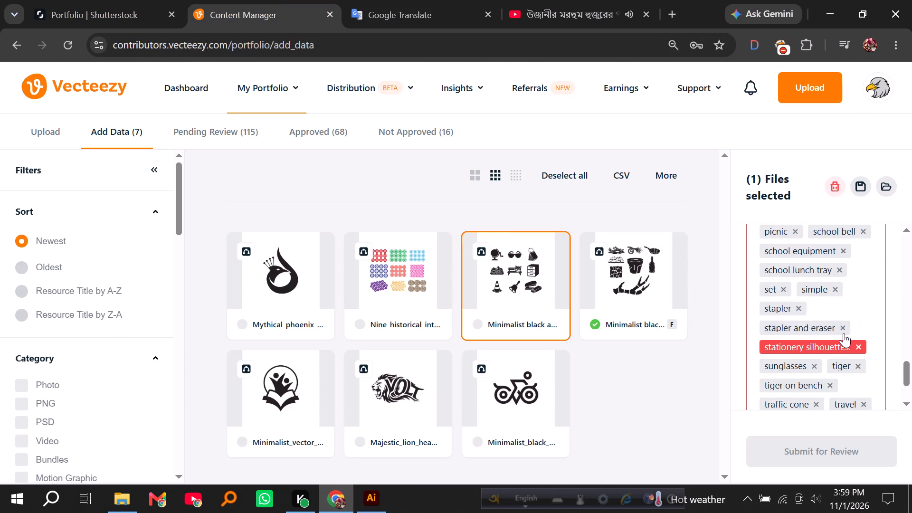
left_click(857, 344)
scroll(859, 347, "down", 2)
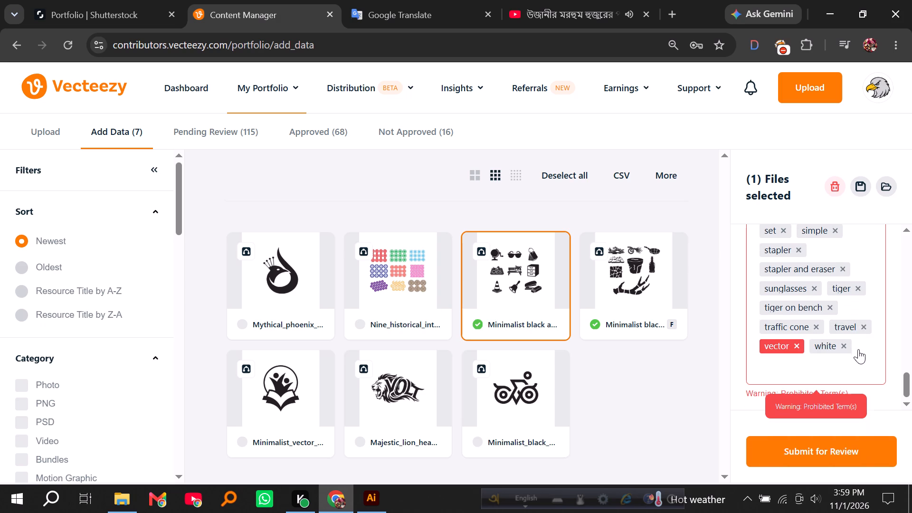
left_click(796, 345)
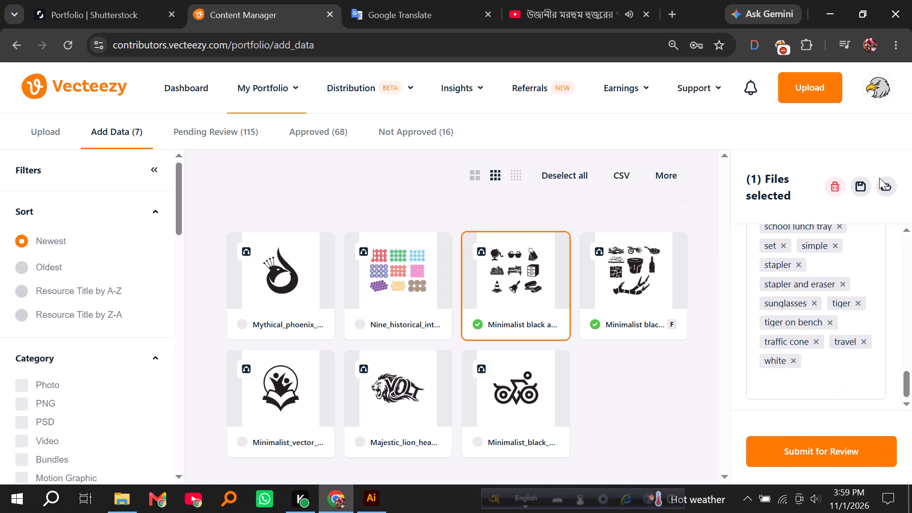
left_click(861, 184)
Compare the minimalist Shutterstock listings, including the Halloween-themed icons with the bucket and tombstone, against the files awaiting data in Vecteezy.
left_click(119, 0)
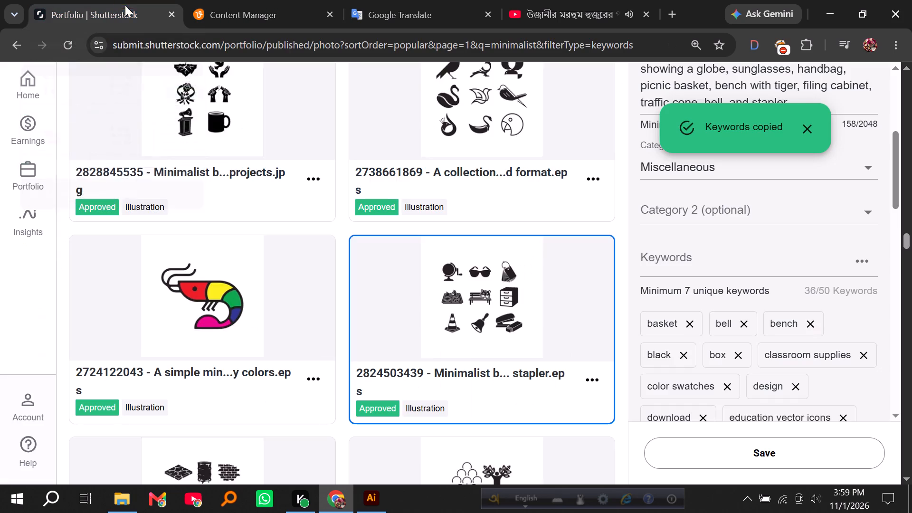
scroll(374, 247, "down", 5)
scroll(377, 254, "up", 1)
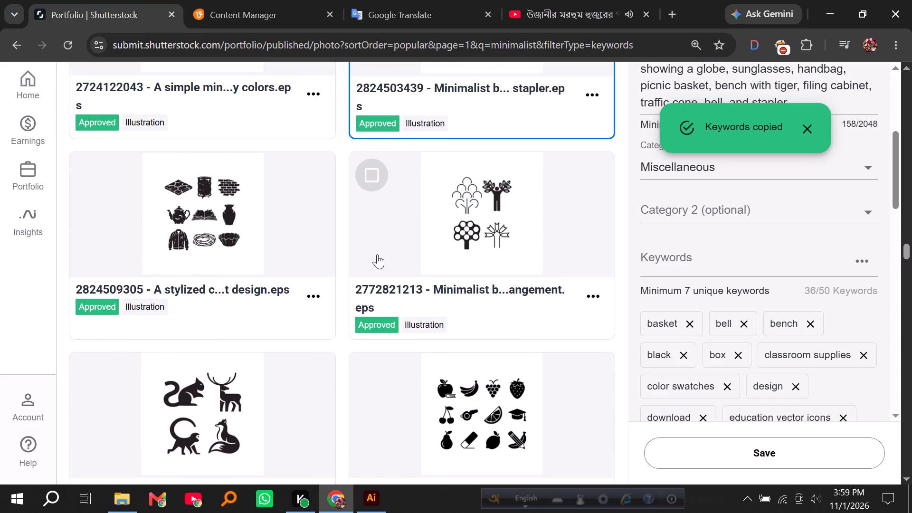
scroll(377, 256, "down", 1)
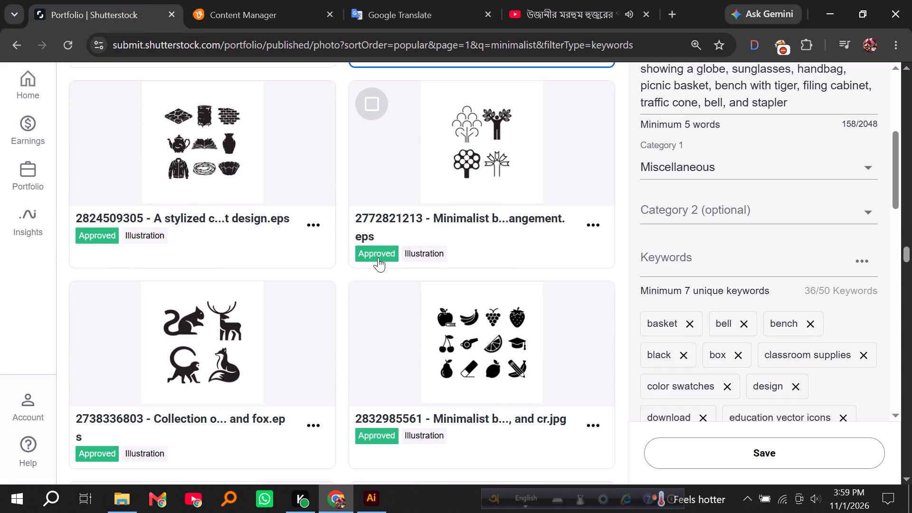
left_click(233, 0)
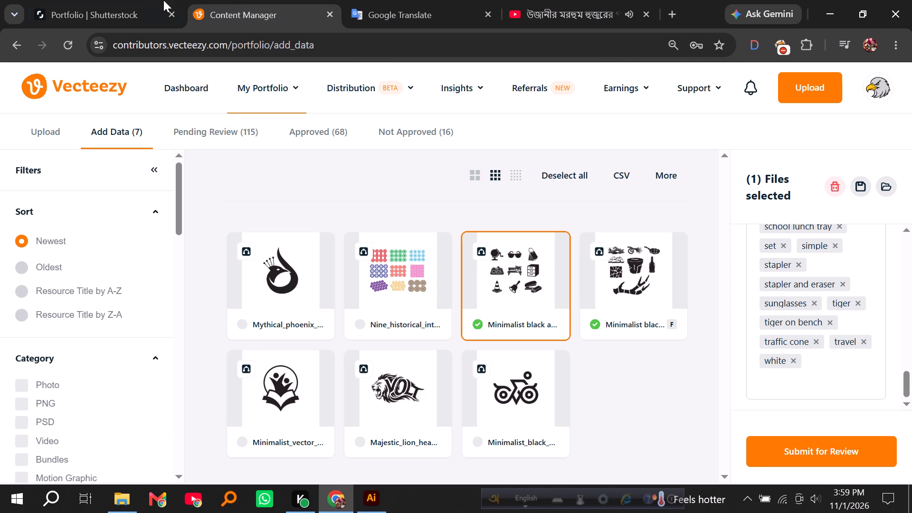
left_click(123, 0)
scroll(333, 255, "down", 5)
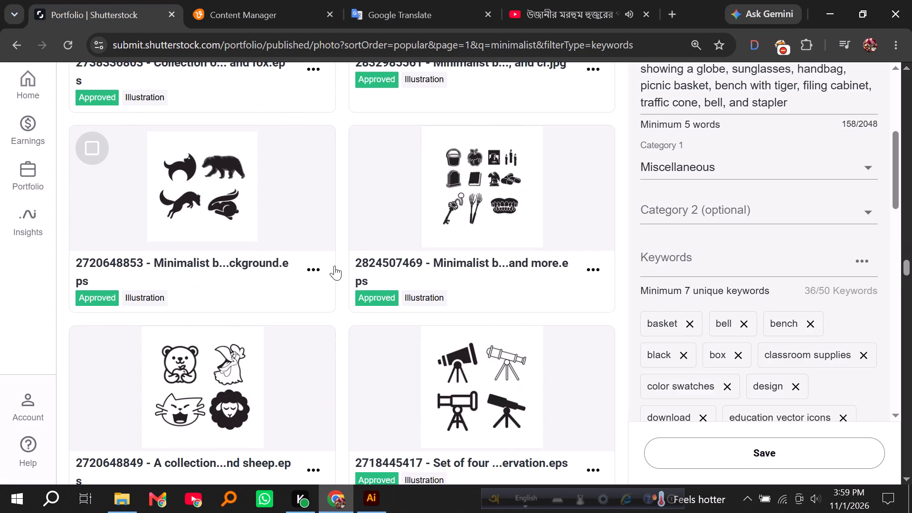
left_click(444, 206)
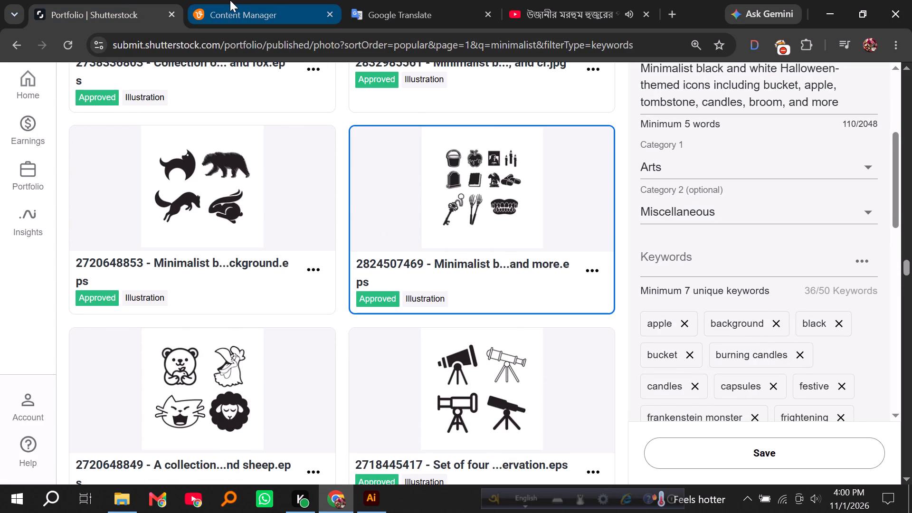
left_click(231, 0)
scroll(362, 280, "down", 3)
scroll(363, 318, "up", 1)
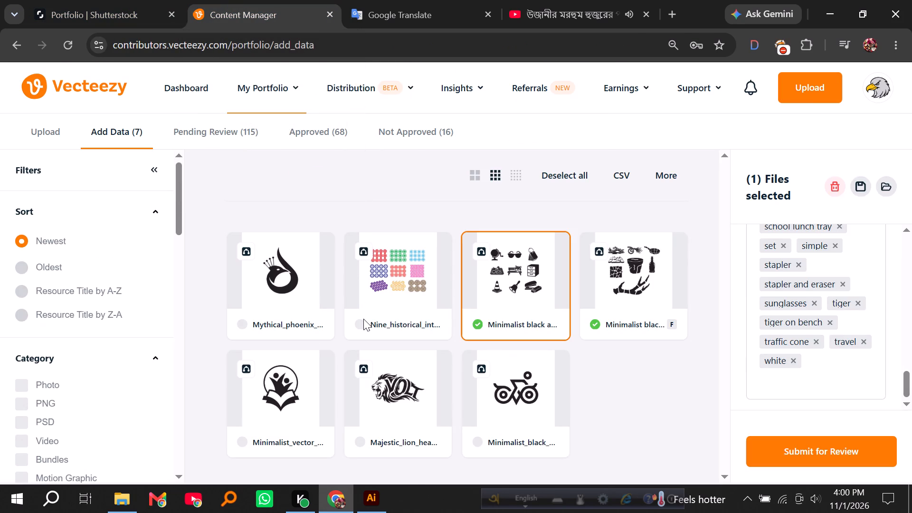
scroll(363, 319, "up", 1)
Look further through the Shutterstock "minimalist" results for listings that match the remaining Vecteezy files.
left_click(131, 0)
scroll(334, 302, "down", 1)
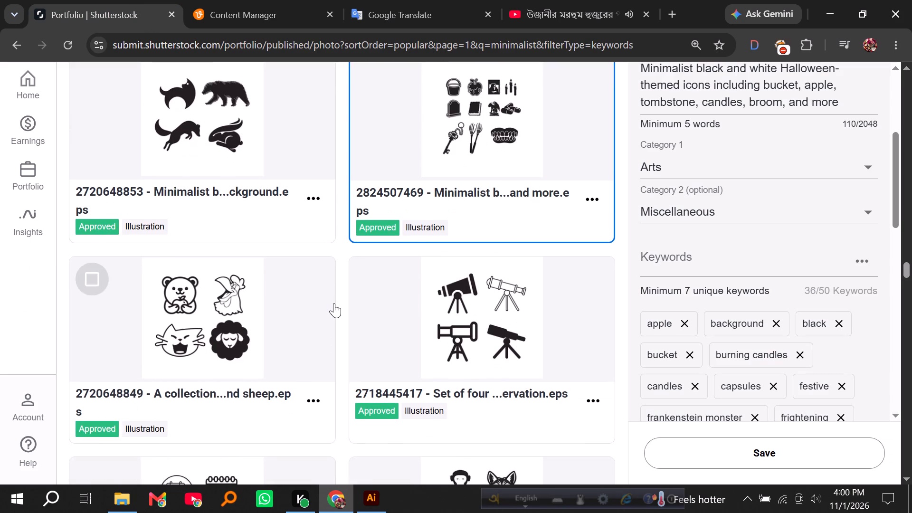
scroll(334, 303, "down", 6)
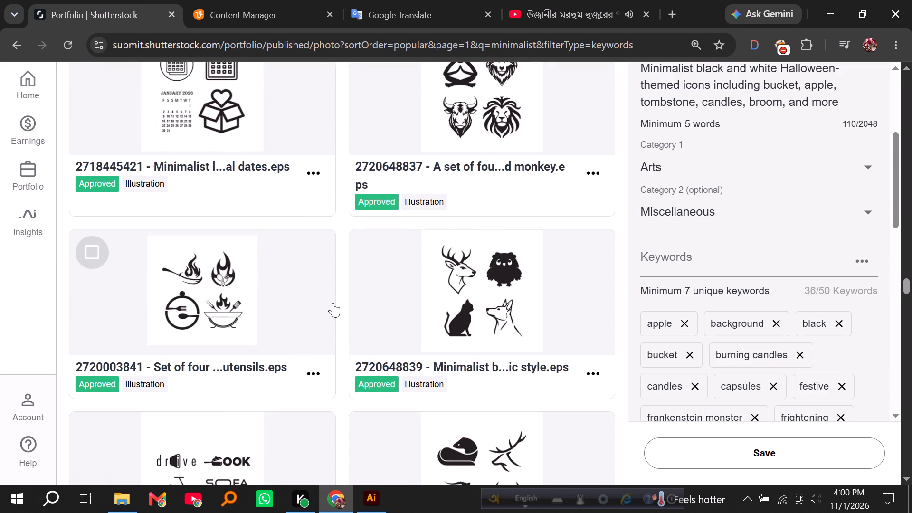
scroll(333, 303, "down", 7)
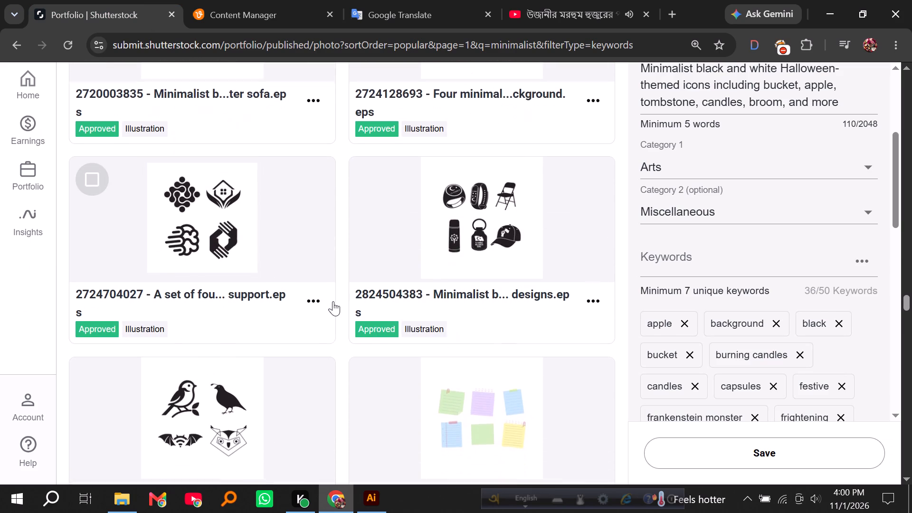
scroll(333, 301, "down", 6)
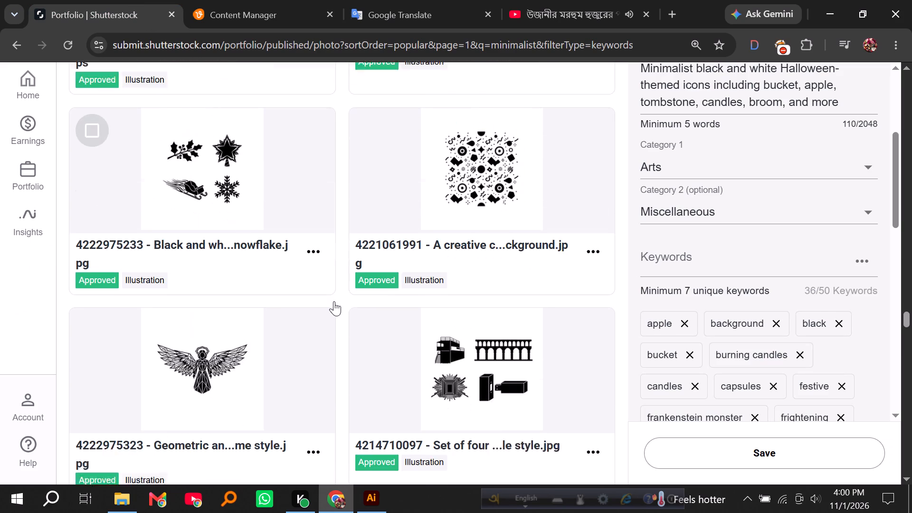
scroll(334, 301, "down", 6)
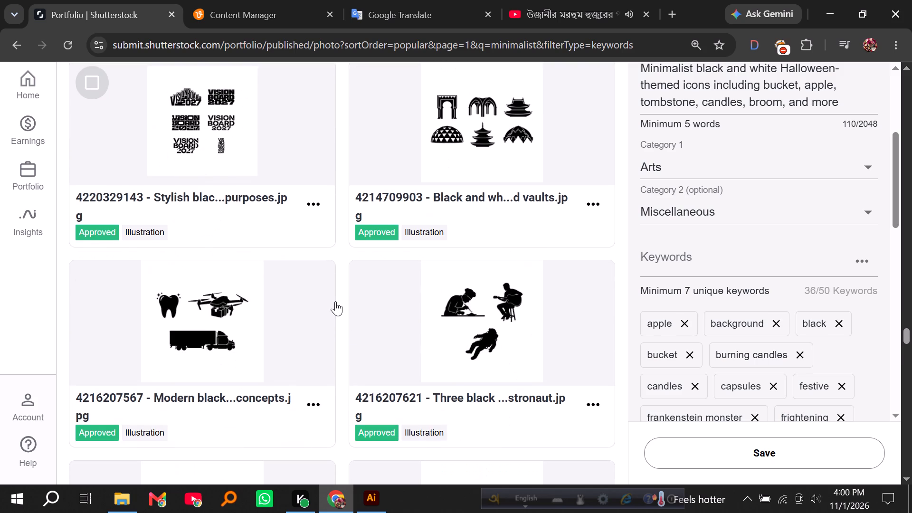
scroll(336, 301, "down", 6)
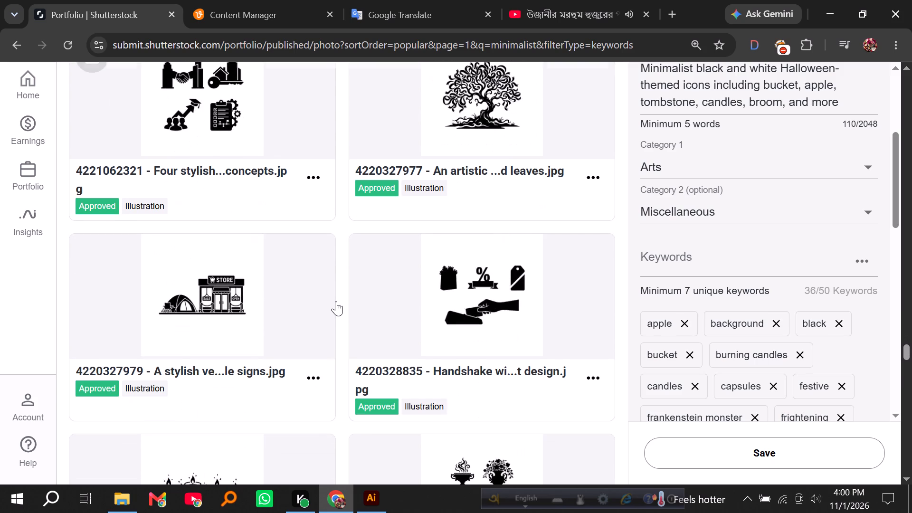
scroll(336, 301, "down", 3)
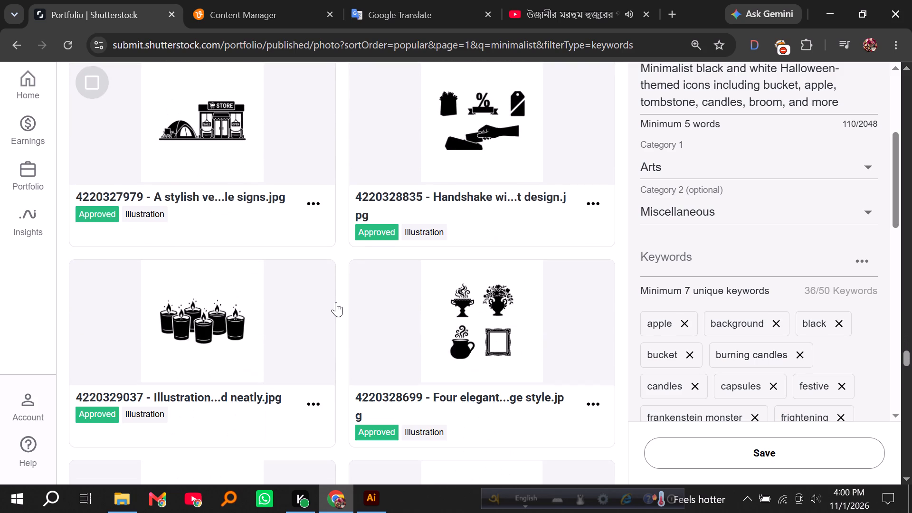
scroll(336, 302, "down", 4)
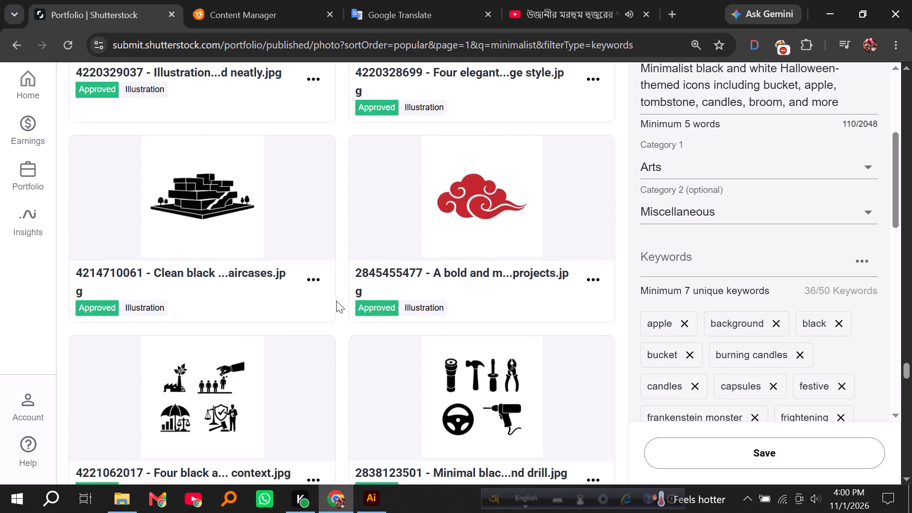
scroll(336, 301, "down", 4)
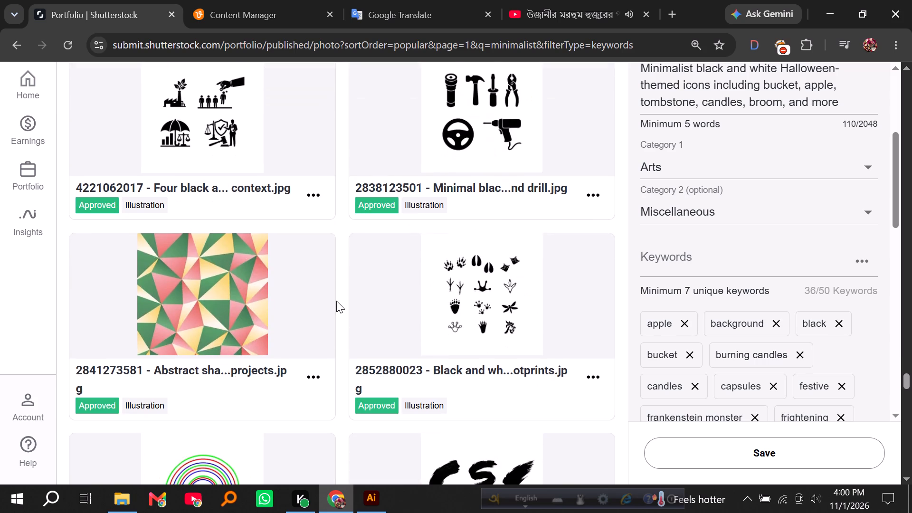
scroll(332, 299, "down", 5)
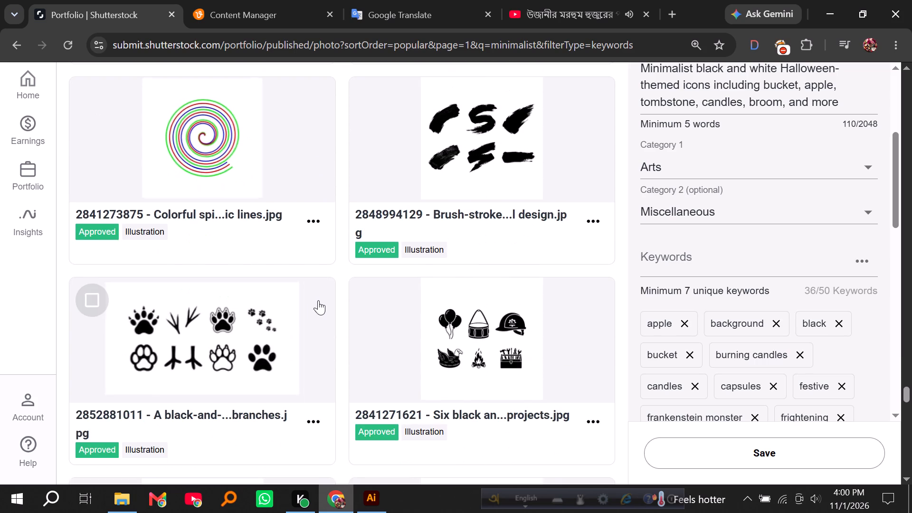
scroll(318, 301, "down", 3)
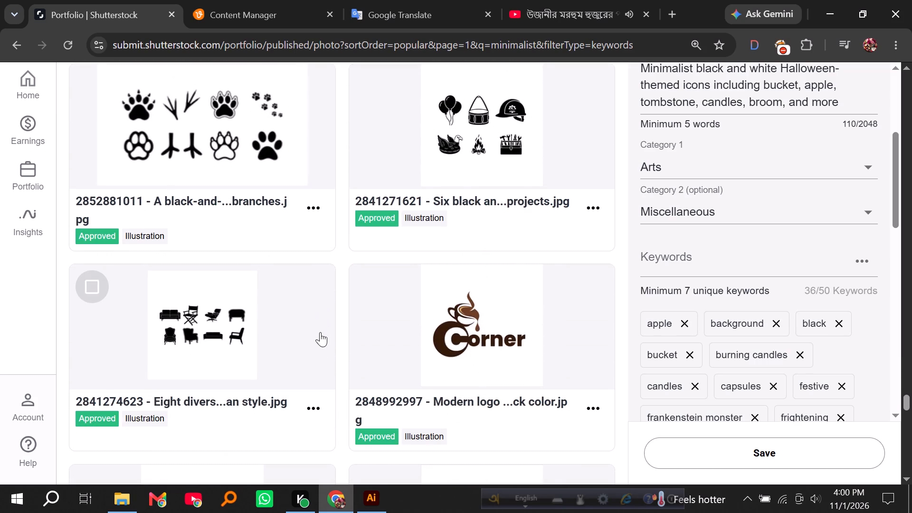
Switch to YouTube and pause the playing video.
left_click(548, 2)
left_click(375, 230)
Examine the remaining listings on the first page of Shutterstock "minimalist" results for matches to the Vecteezy files.
left_click(233, 0)
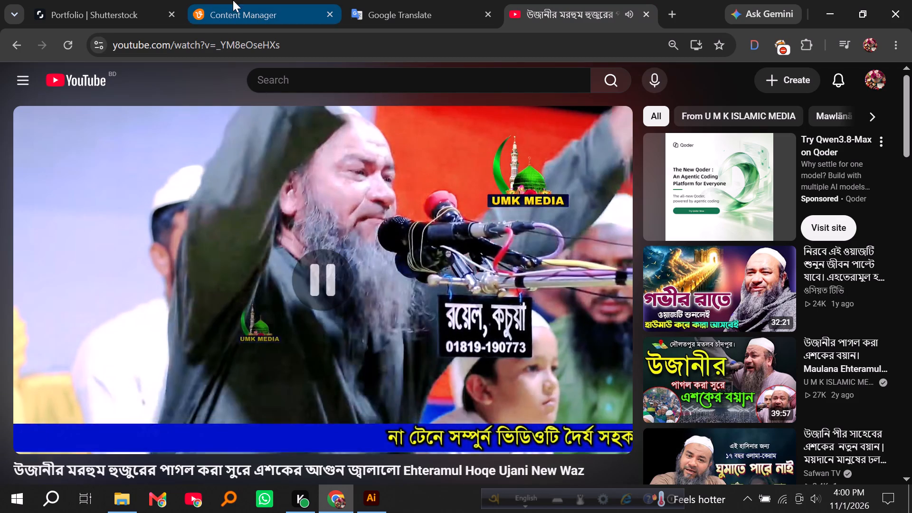
left_click(140, 0)
scroll(431, 310, "down", 3)
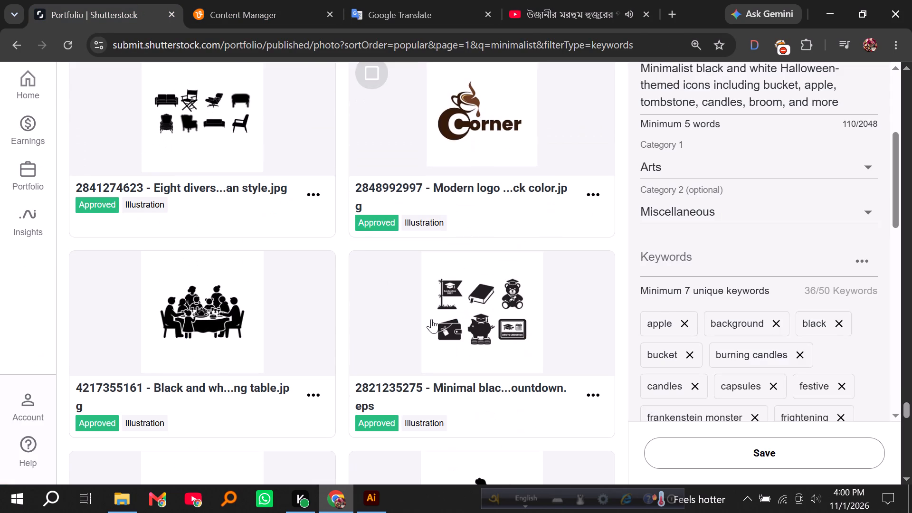
scroll(431, 319, "down", 5)
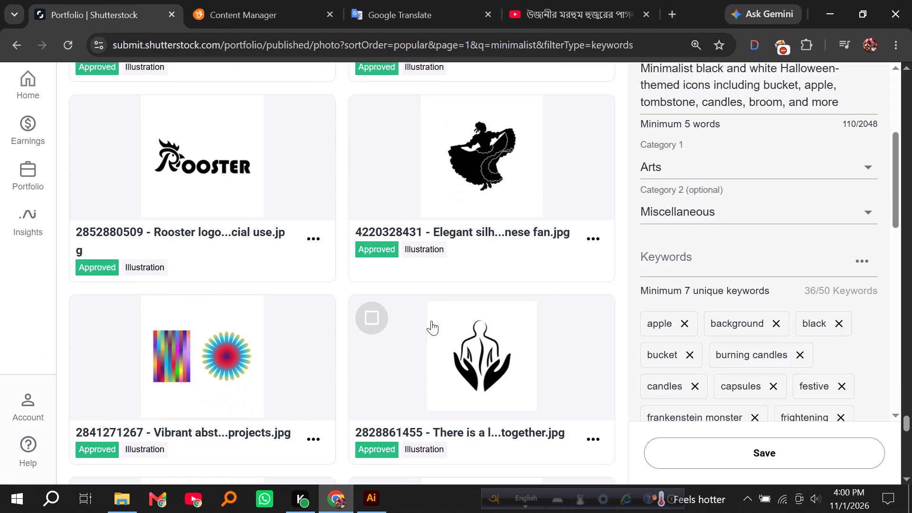
scroll(431, 321, "down", 8)
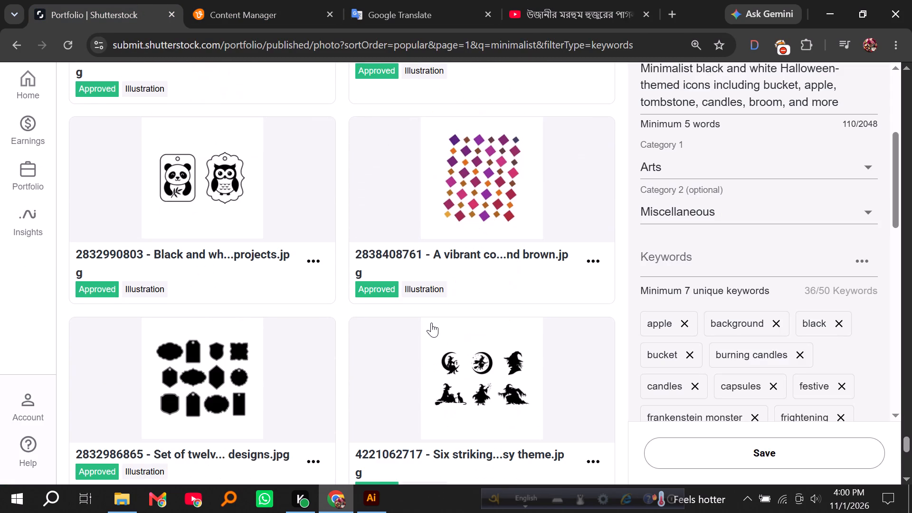
scroll(431, 324, "down", 4)
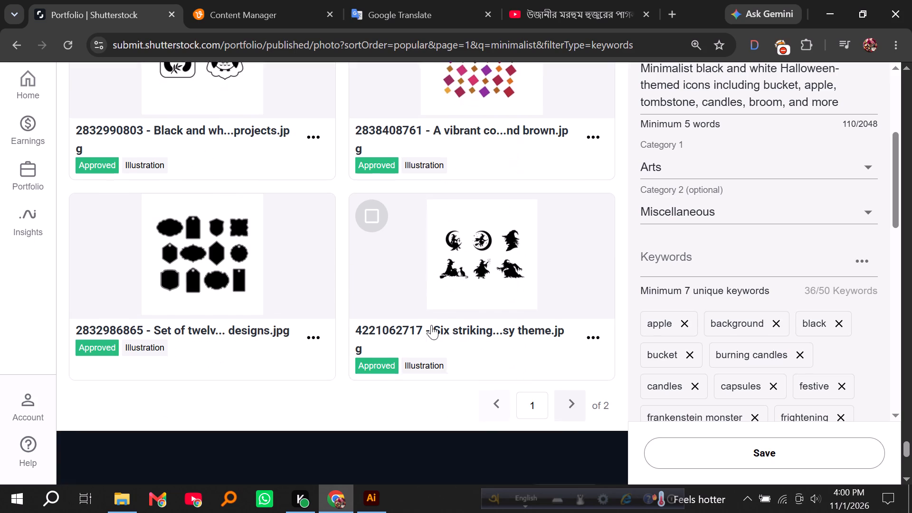
scroll(431, 326, "up", 5)
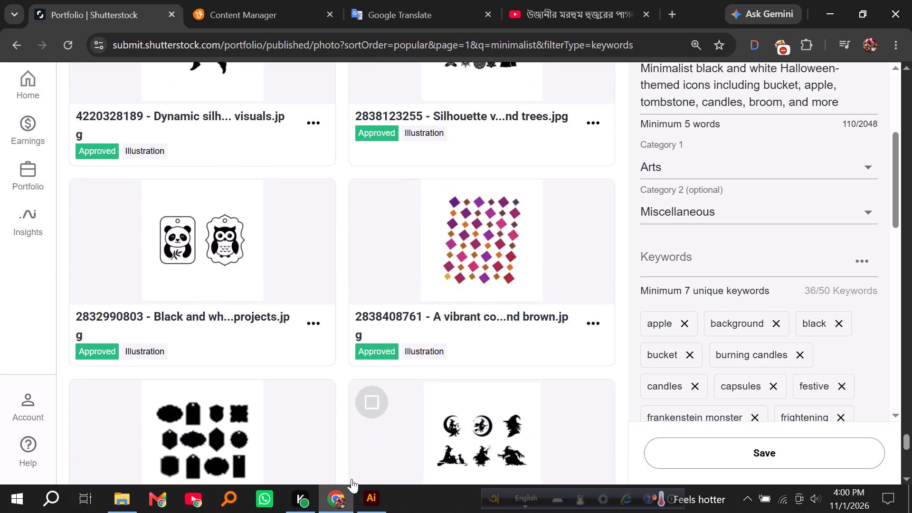
Submit the globe and stapler icons file and the bucket and bottle icons file together for Vecteezy review, accepting the guidelines statement.
left_click(247, 0)
scroll(360, 351, "down", 2)
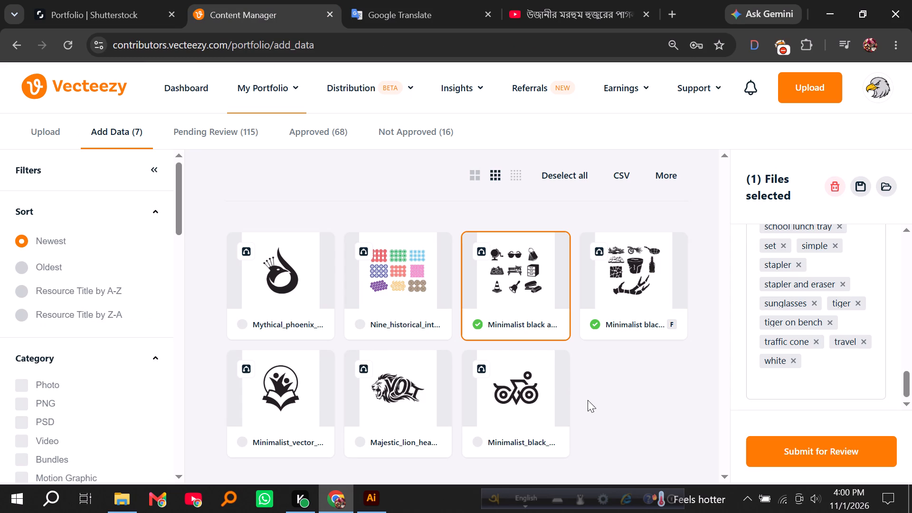
left_click(591, 401)
left_click(626, 293)
left_click(517, 279)
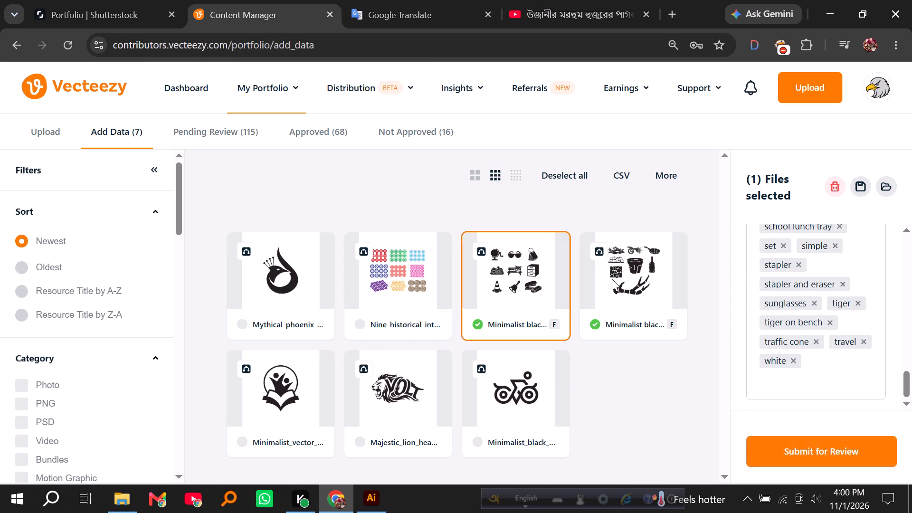
left_click(612, 279, "ctrl")
left_click(837, 455)
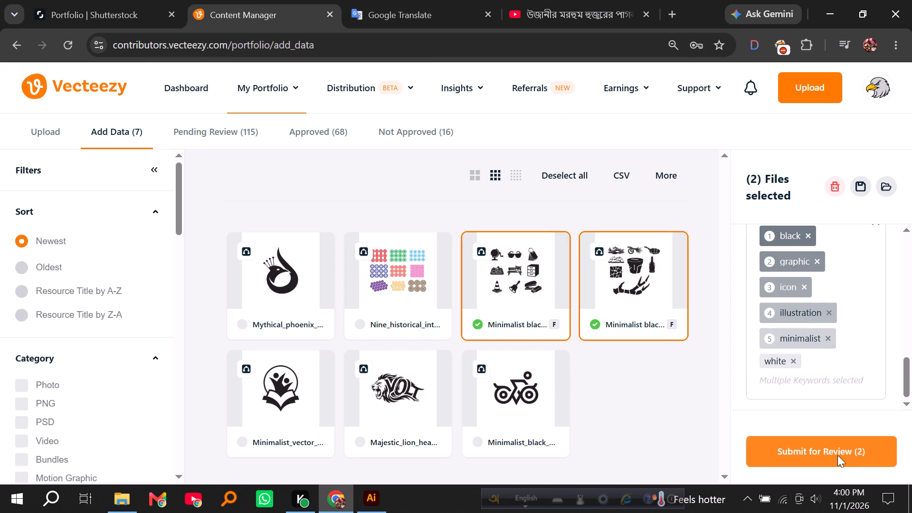
left_click(256, 339)
left_click(405, 392)
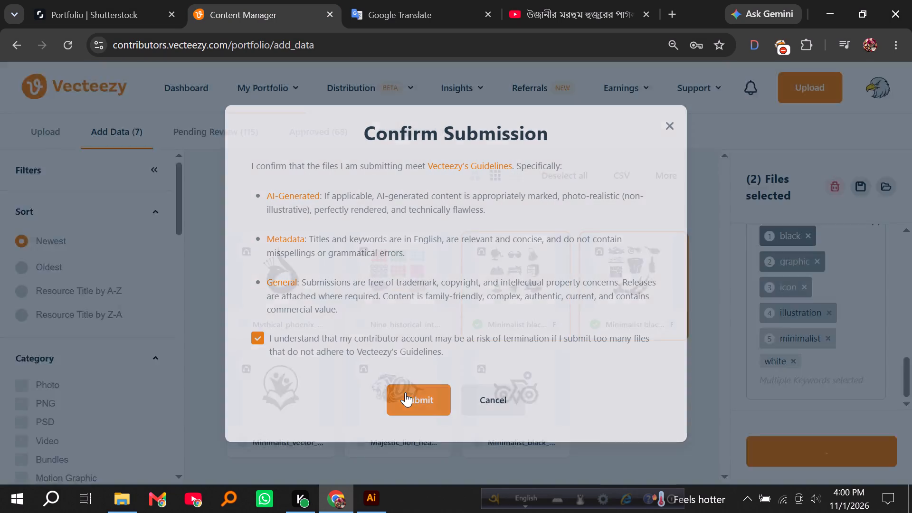
left_click(445, 336)
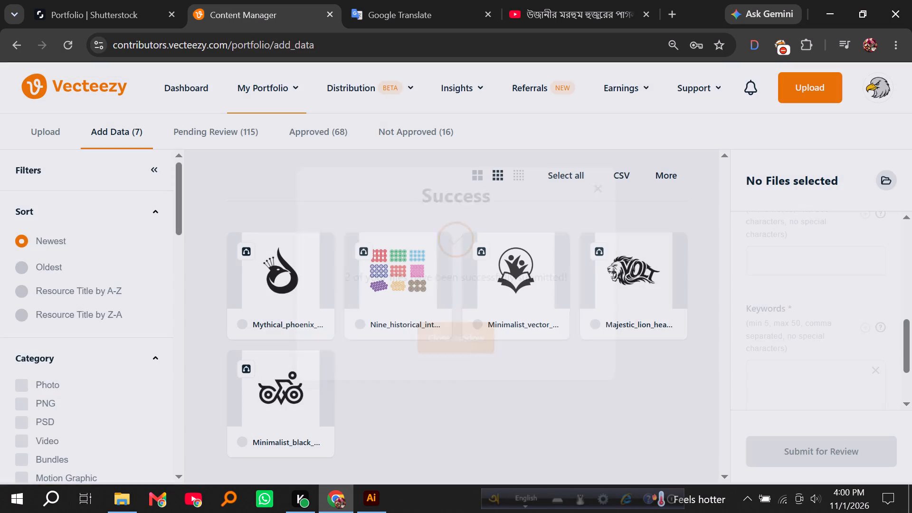
Reload the Vecteezy files awaiting data and select the colorful "Nine_historical_intricate" file.
left_click(66, 47)
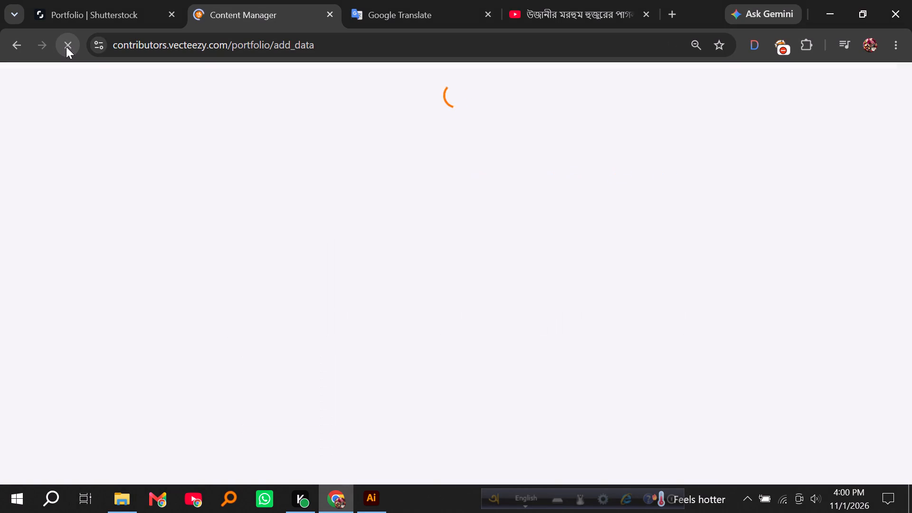
scroll(300, 304, "down", 1)
scroll(350, 312, "down", 1)
left_click(387, 294)
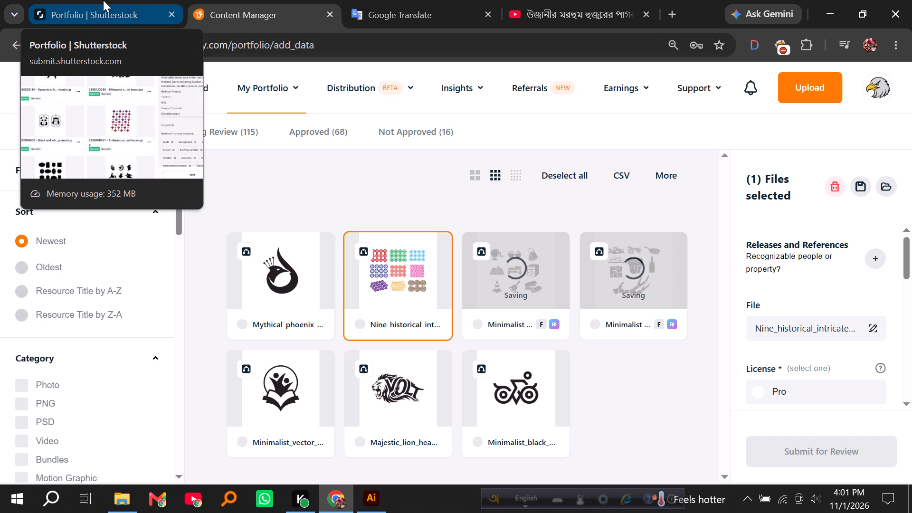
Search the Shutterstock marketplace catalog by the keywords "minimalist vector".
left_click(107, 0)
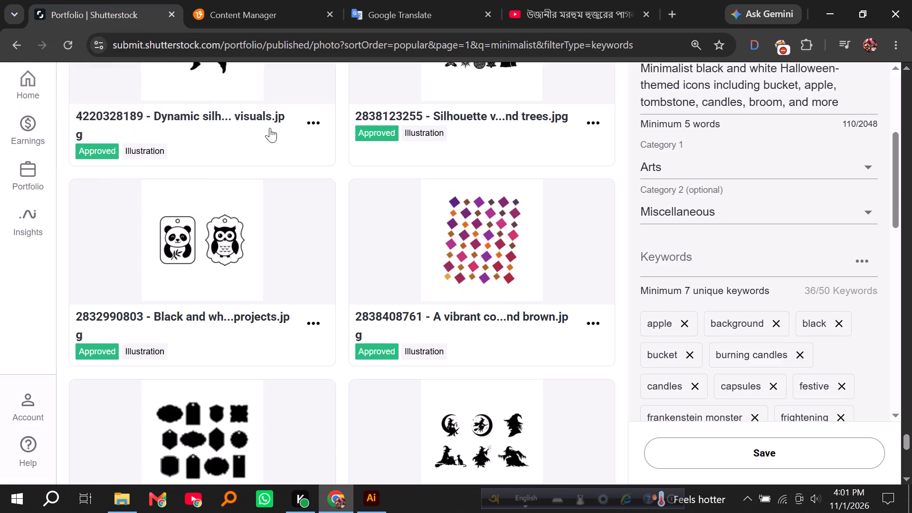
scroll(339, 271, "up", 4)
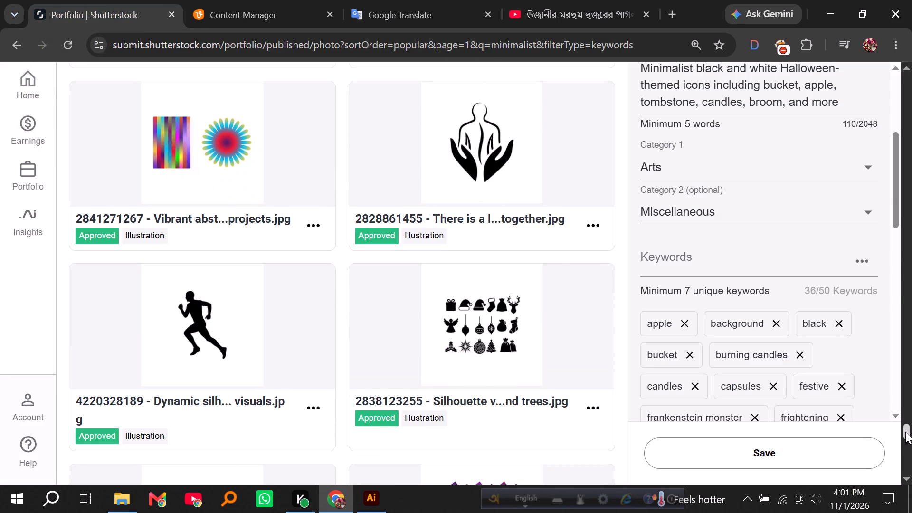
left_click_drag(905, 432, 907, 82)
scroll(481, 267, "up", 2)
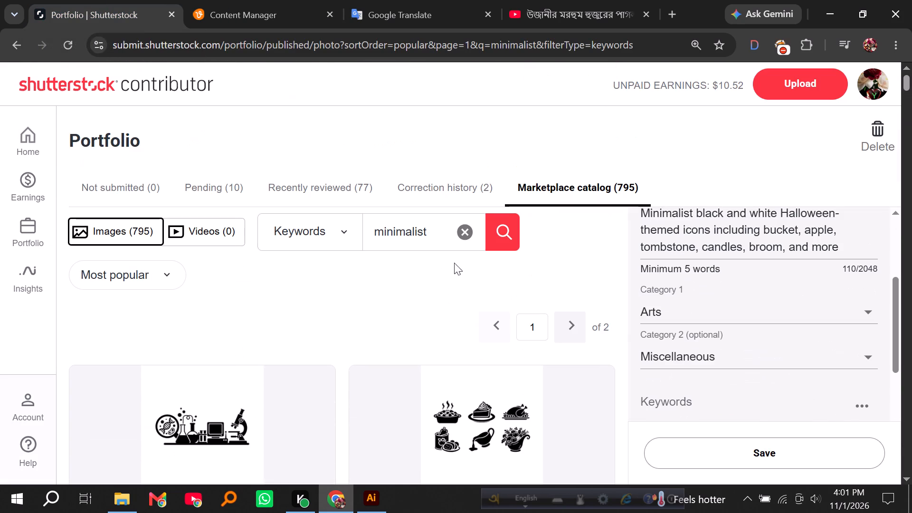
left_click(427, 238)
key("space")
type("vec")
type("tor")
key("Return")
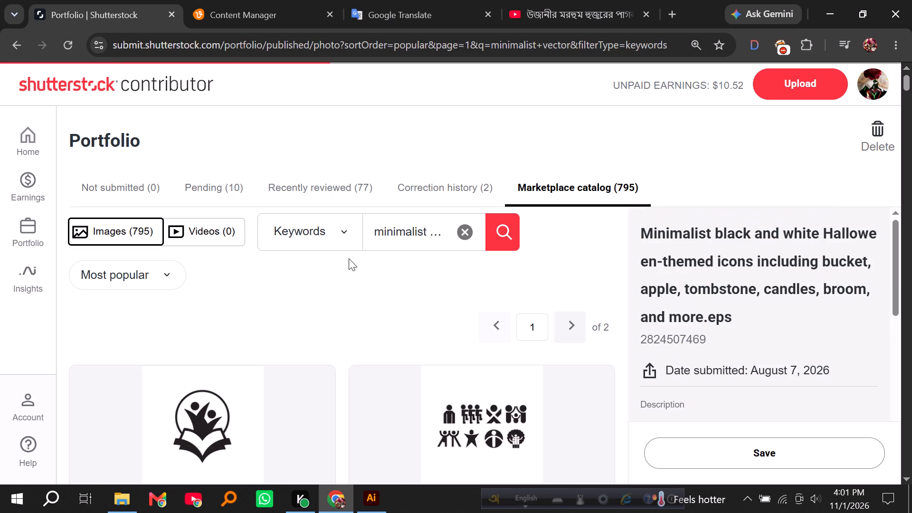
Copy the full description of the Shutterstock listing showing two people raising hands over an open book.
scroll(361, 249, "down", 2)
left_click(246, 0)
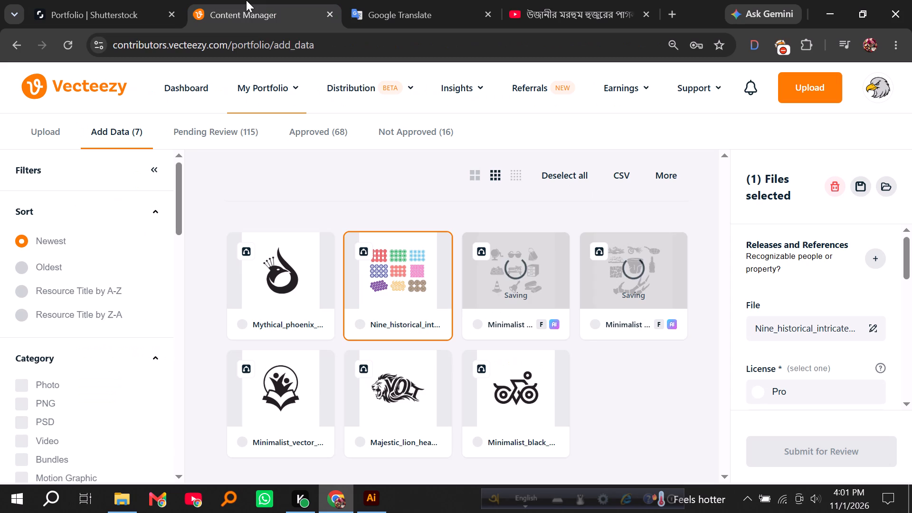
left_click(112, 0)
left_click(235, 299)
triple_click(677, 296)
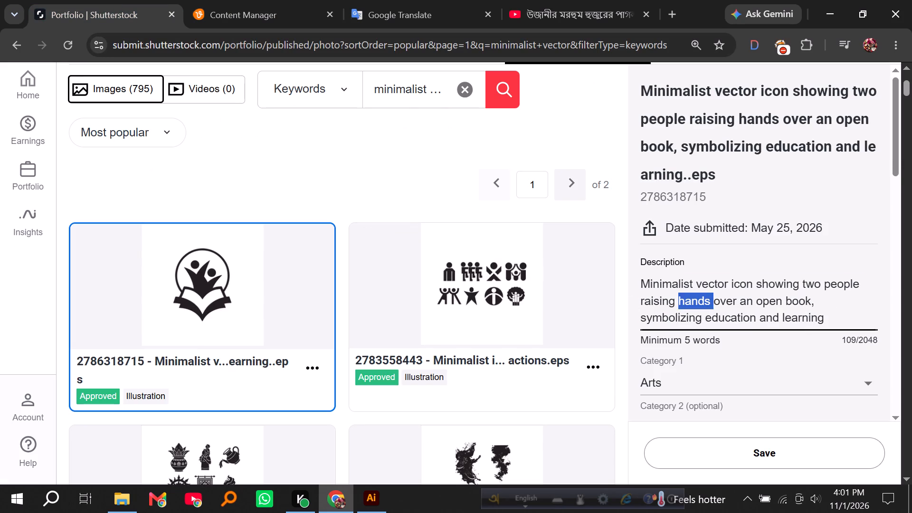
key("ctrl+c")
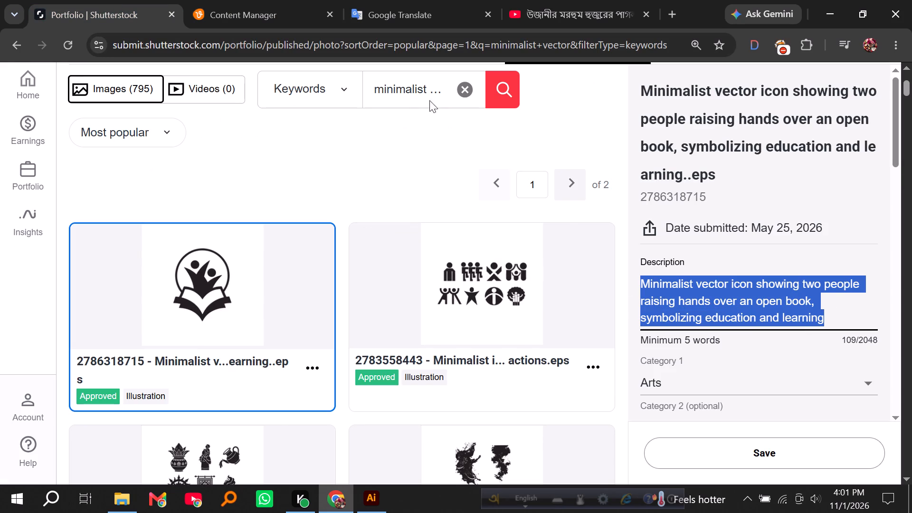
Select the matching open-book "Minimalist_vector_icon" file in Vecteezy and set its license to Free.
left_click(304, 0)
left_click(302, 282)
left_click(294, 387)
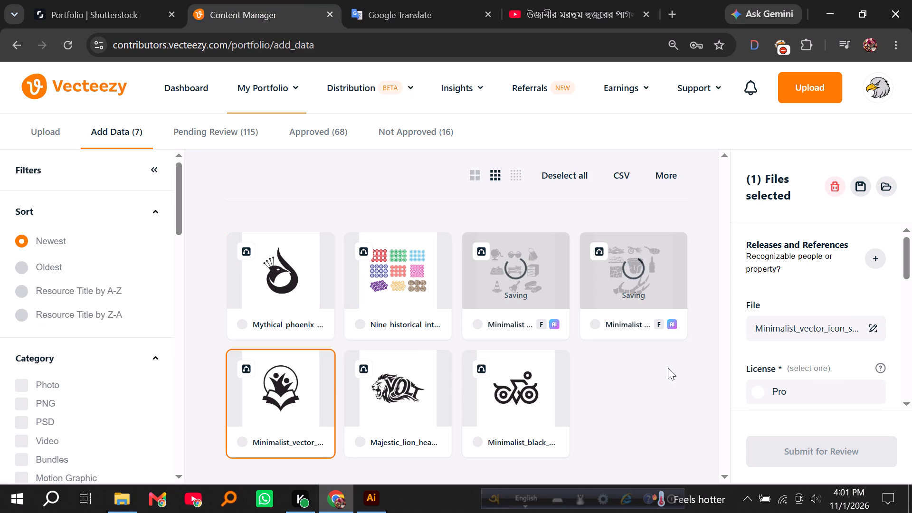
scroll(799, 382, "down", 1)
left_click(795, 352)
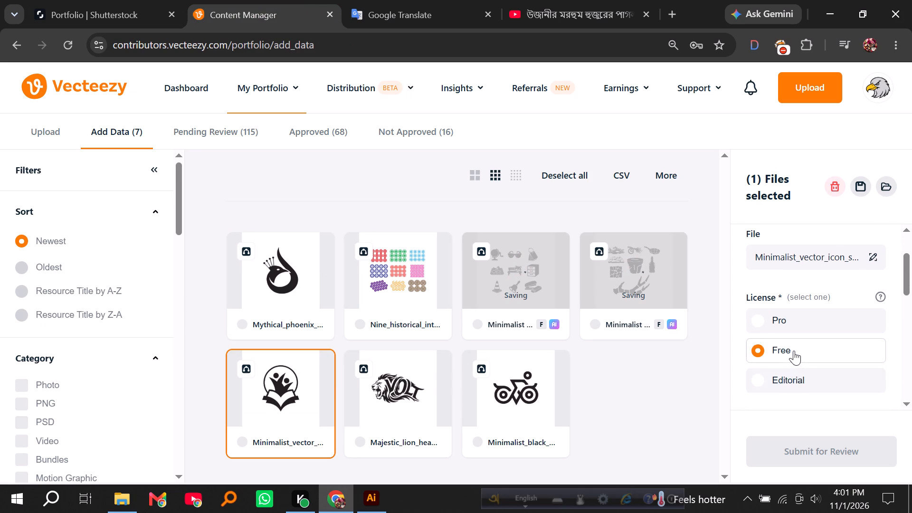
scroll(794, 351, "down", 2)
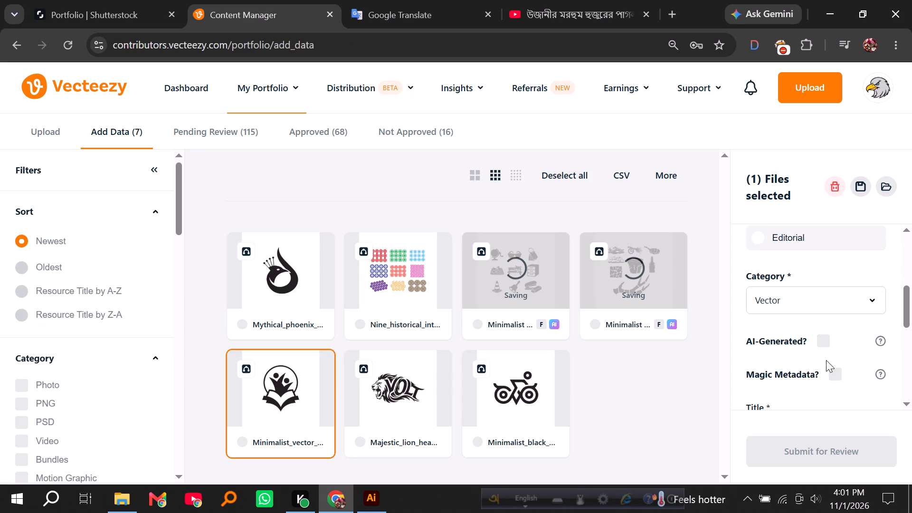
left_click(823, 339)
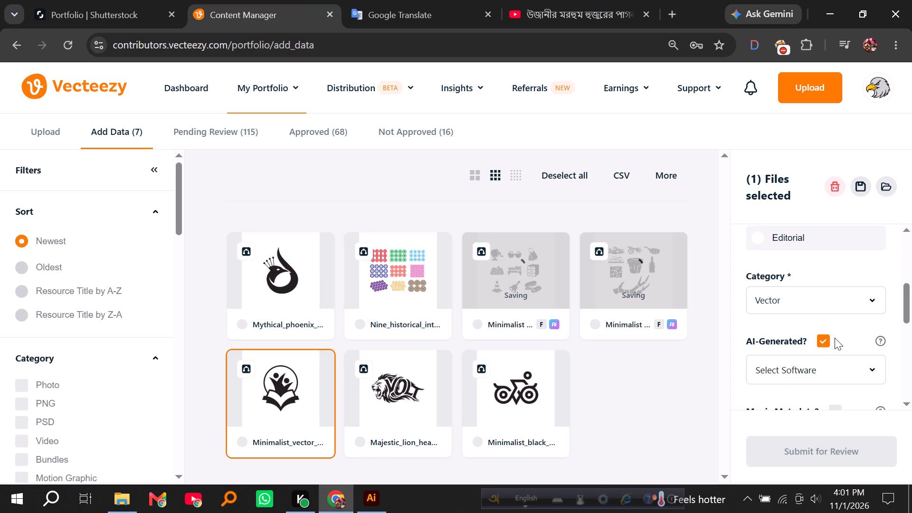
left_click(824, 342)
scroll(836, 313, "down", 2)
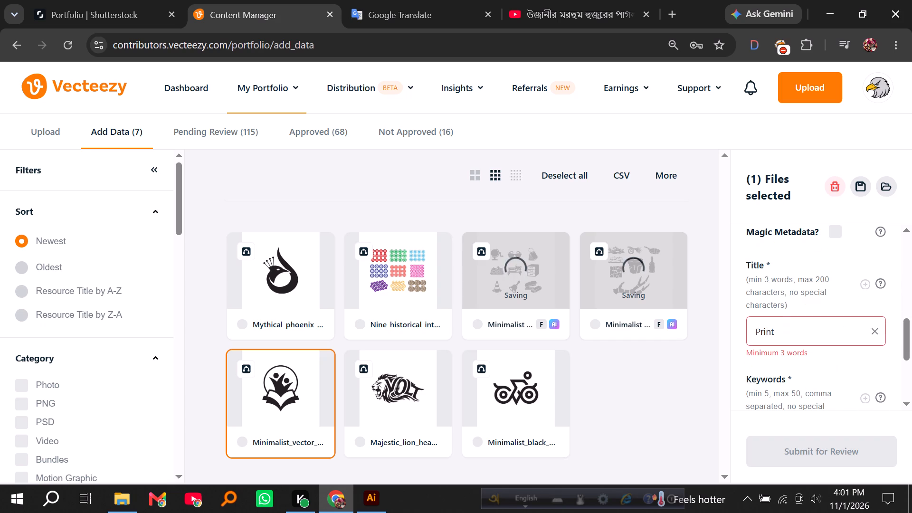
Replace the placeholder title "Print" with the copied Shutterstock description.
left_click_drag(822, 330, 745, 332)
key("ctrl+v")
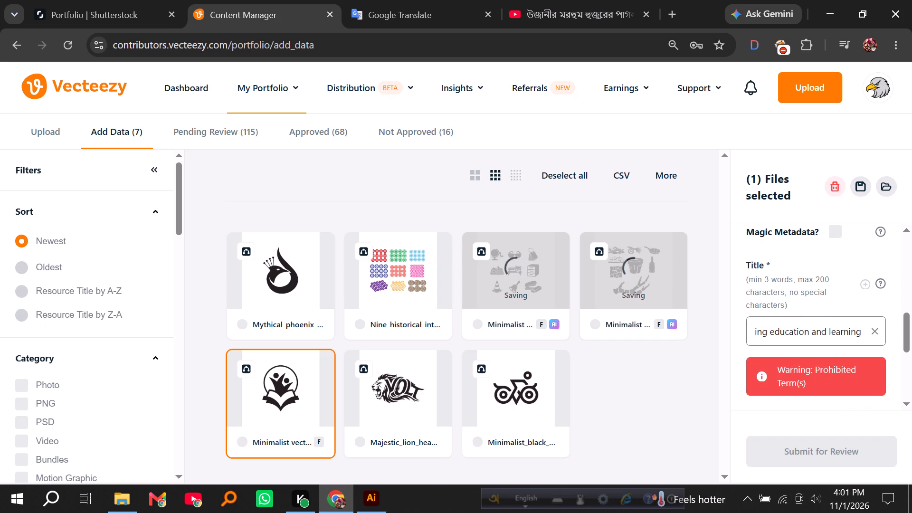
Remove the prohibited word "vector" from the title so that it begins "Minimalist icon showing".
key("Right")
key("Down")
key("Up")
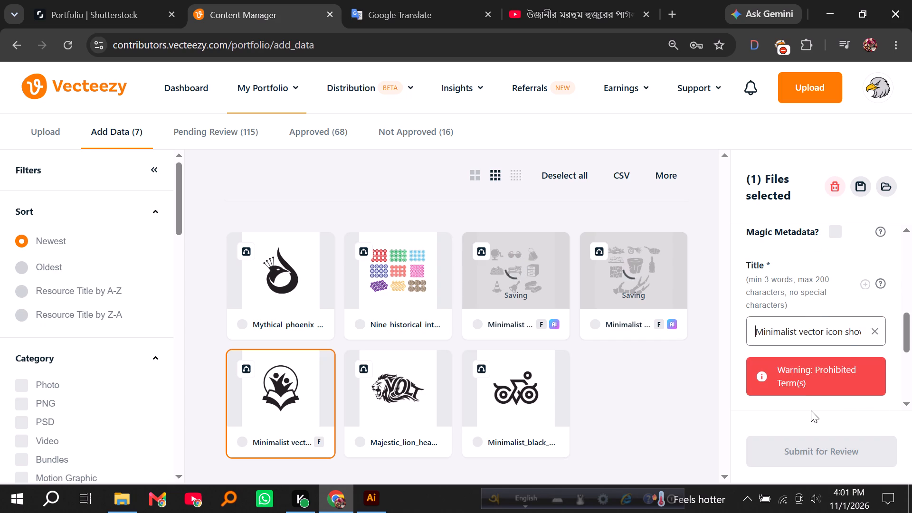
key("Right")
key("Right")
key("Right")
key("Right")
key("Right")
key("Right")
key("Right")
key("Right")
key("Right")
key("Right")
key("Right")
key("Right")
key("Right")
key("Right")
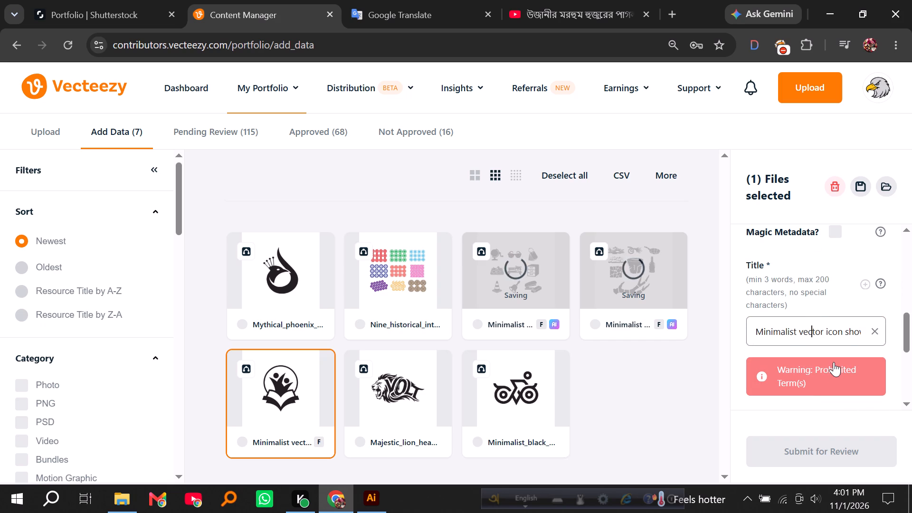
key("Right")
key("Right")
key("Right")
key("BackSpace")
key("BackSpace")
key("BackSpace")
key("BackSpace")
key("BackSpace")
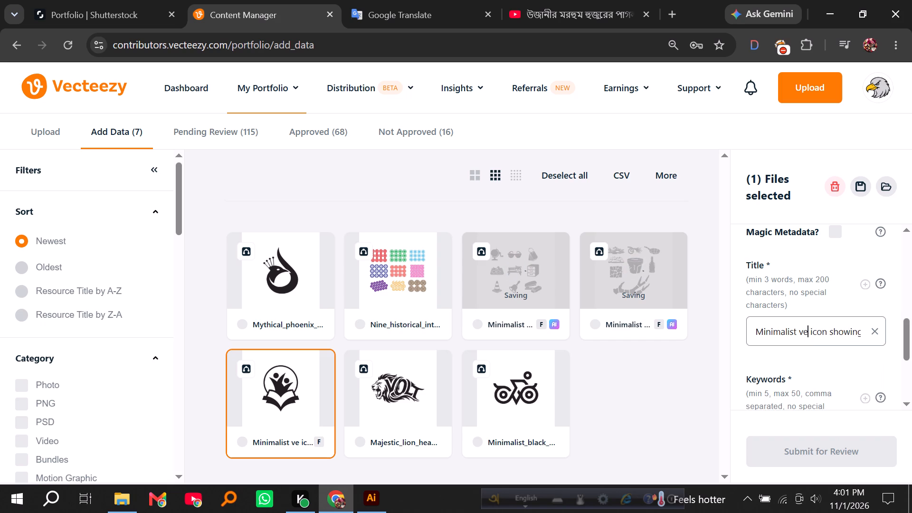
key("BackSpace")
key("BackSpace")
Copy all keywords from the open-book Shutterstock listing into the Vecteezy file's keywords.
scroll(834, 360, "down", 4)
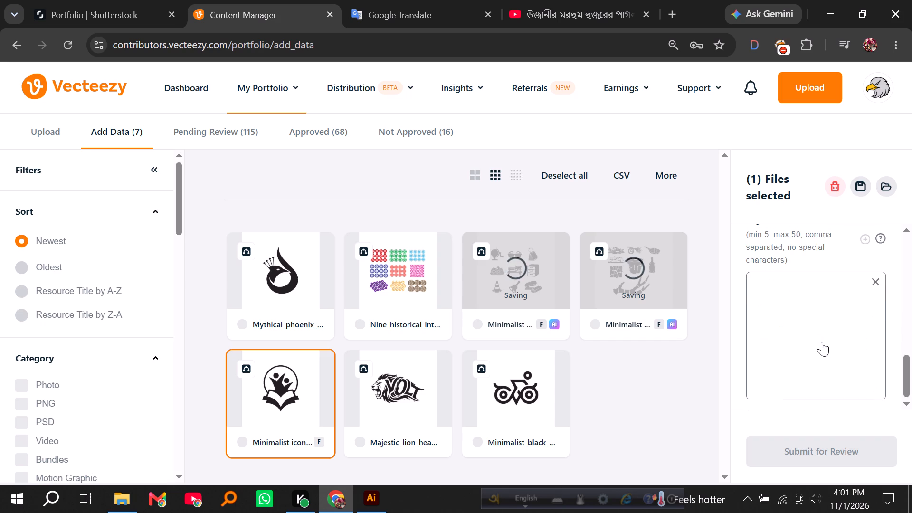
left_click(822, 342)
left_click(130, 0)
scroll(432, 297, "down", 1)
scroll(642, 300, "down", 1)
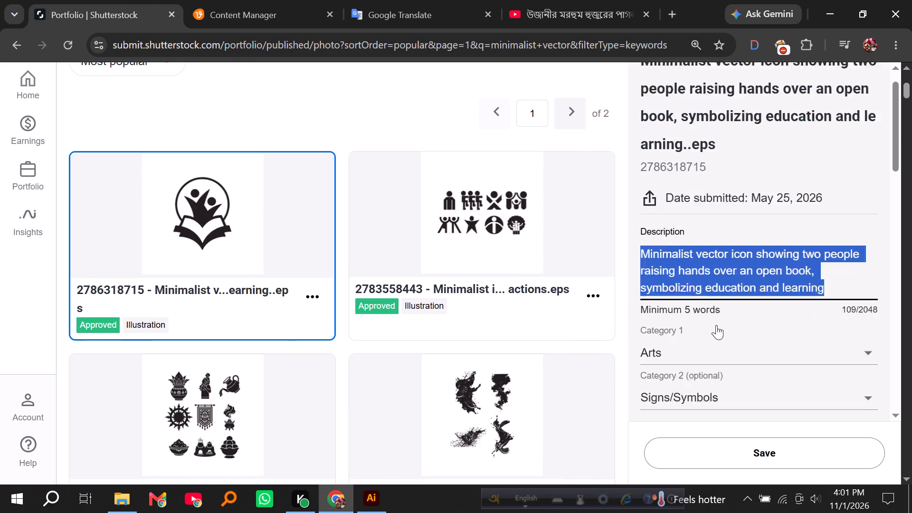
scroll(858, 339, "down", 1)
left_click(866, 334)
left_click(826, 361)
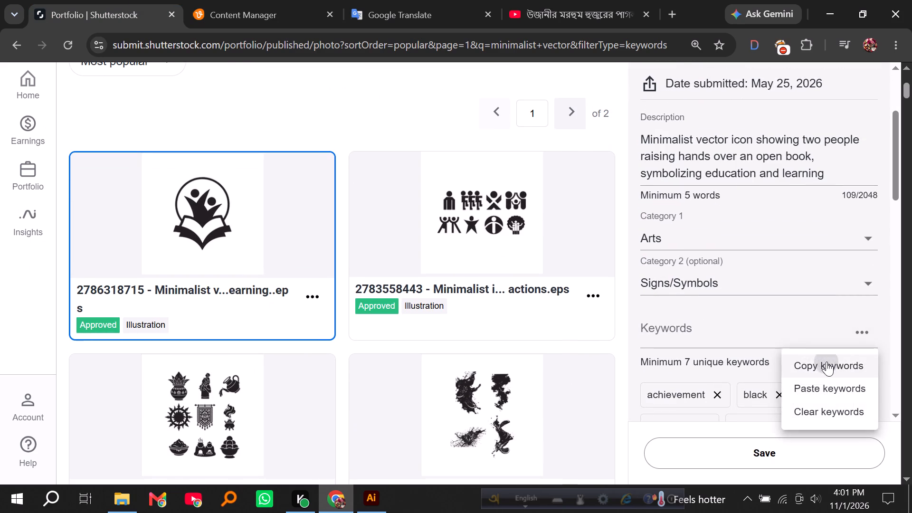
left_click(283, 0)
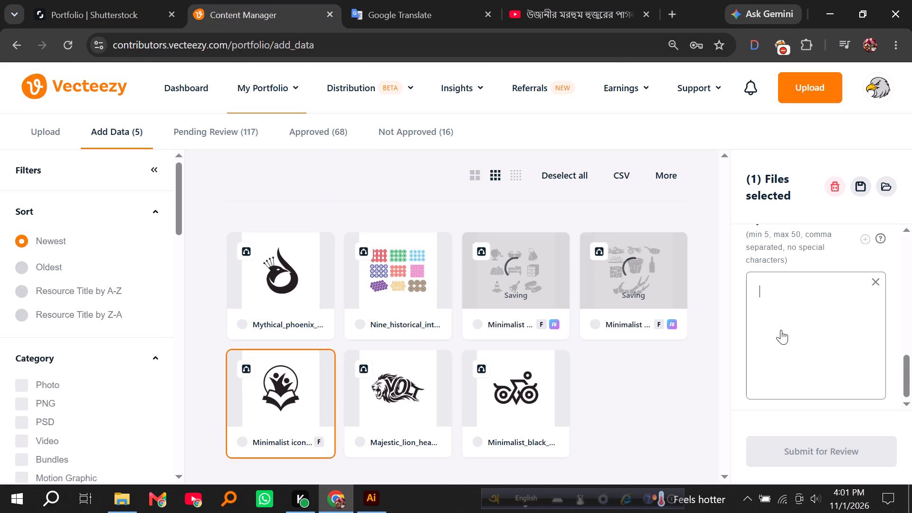
key("ctrl+v")
Remove the prohibited "vector" keyword from the open-book file and save its data.
scroll(803, 294, "down", 4)
scroll(835, 367, "down", 1)
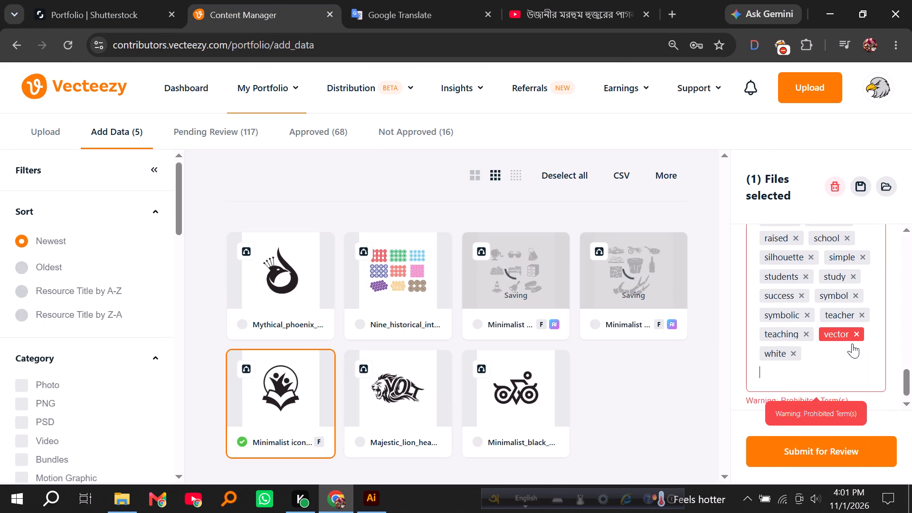
left_click(856, 332)
left_click(858, 187)
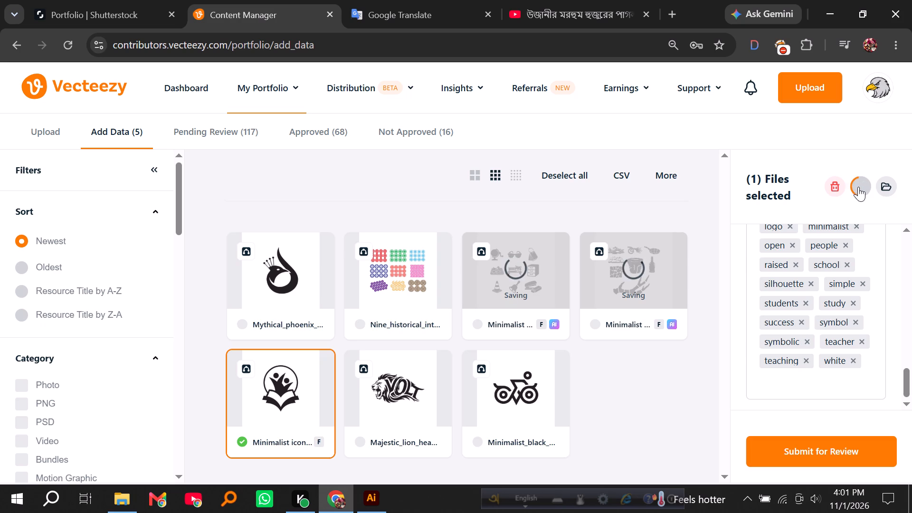
Examine further "minimalist vector" listings on Shutterstock for matches to the remaining Vecteezy files.
left_click(108, 0)
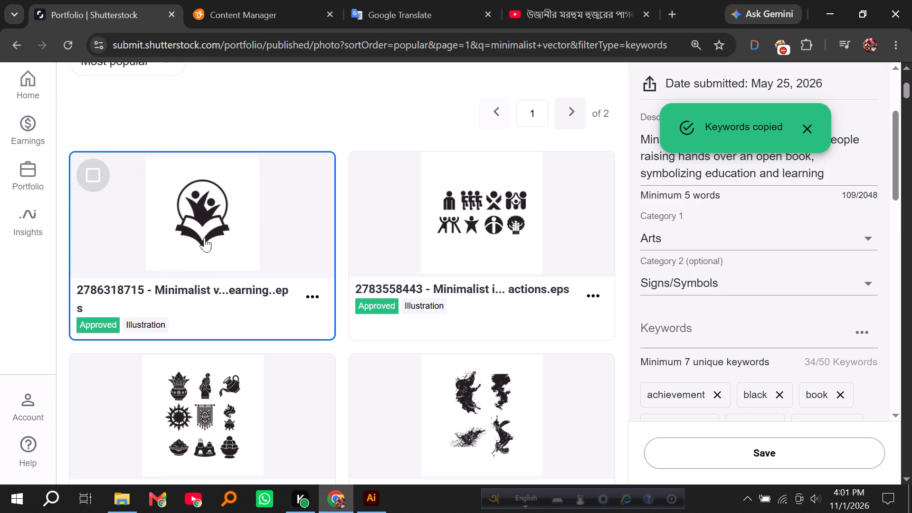
scroll(225, 288, "down", 2)
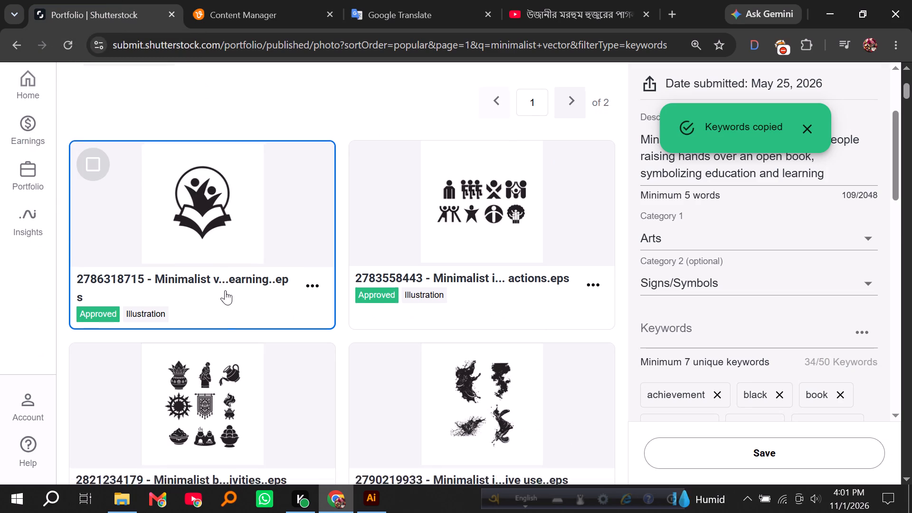
scroll(225, 290, "down", 4)
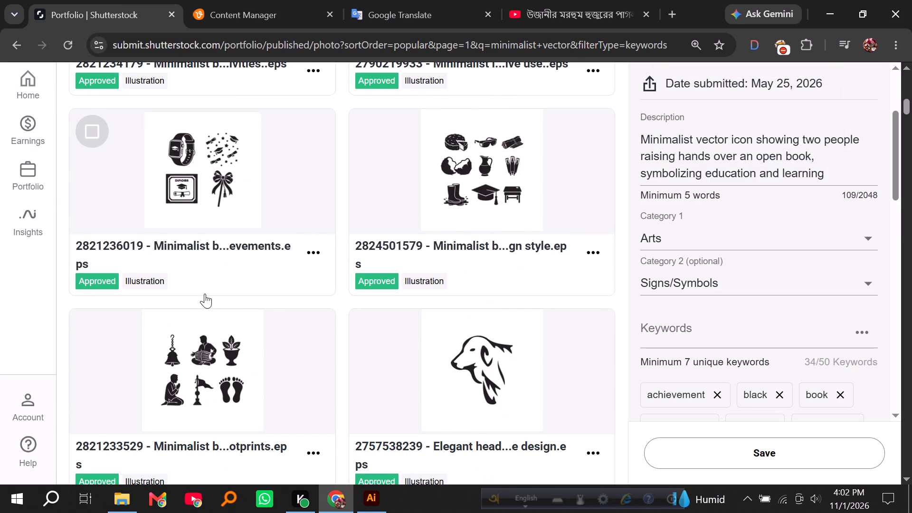
left_click(237, 0)
scroll(301, 299, "up", 1)
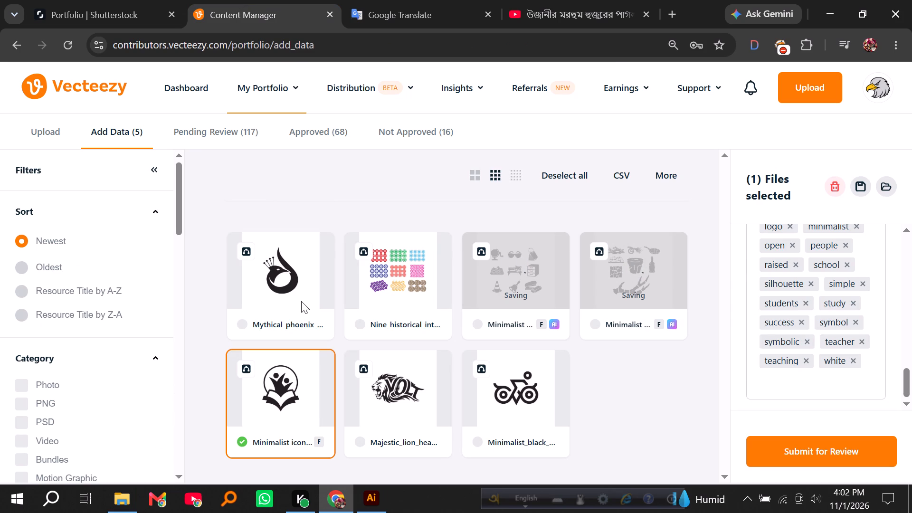
left_click(134, 0)
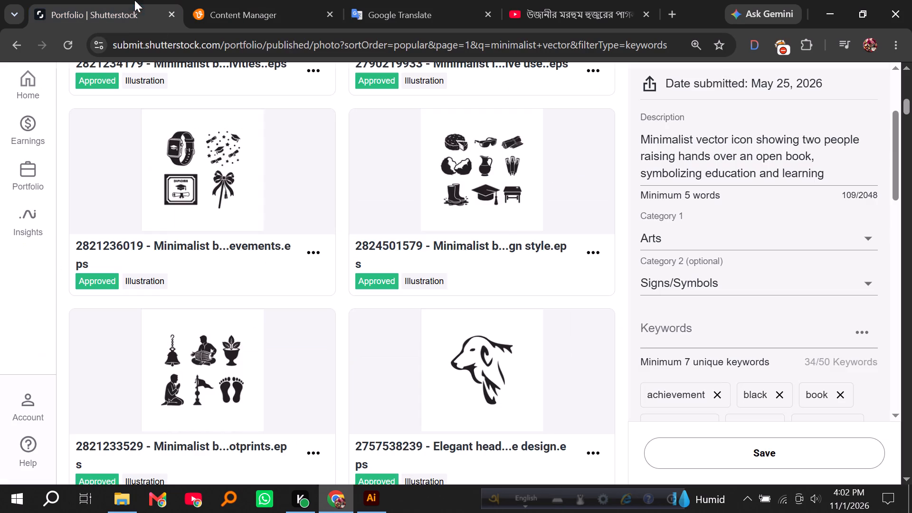
Search the Shutterstock marketplace catalog by the keyword "mythical".
scroll(430, 256, "up", 13)
left_click(434, 232)
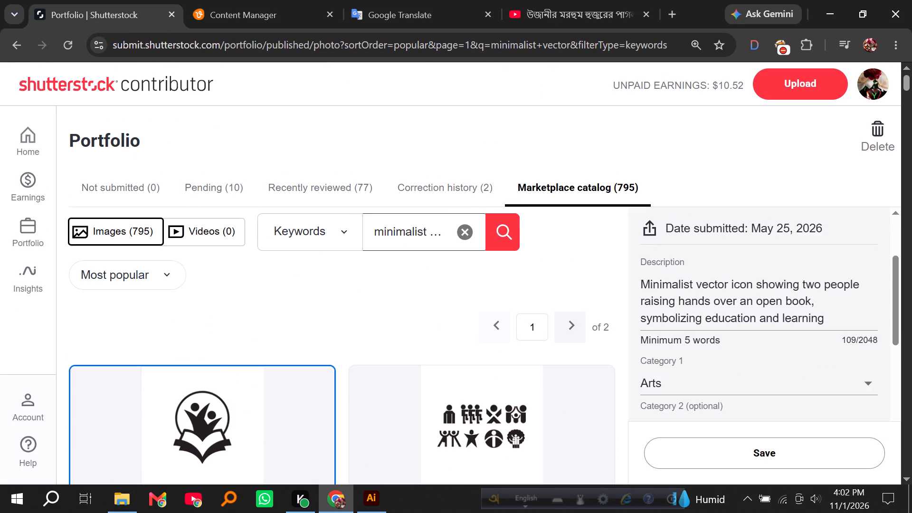
triple_click(434, 232)
key("BackSpace")
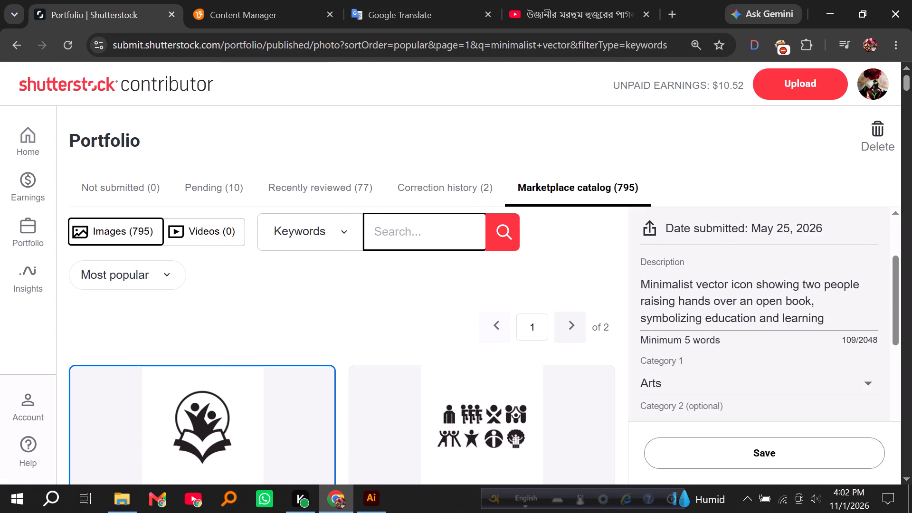
type("mythi")
type("cal")
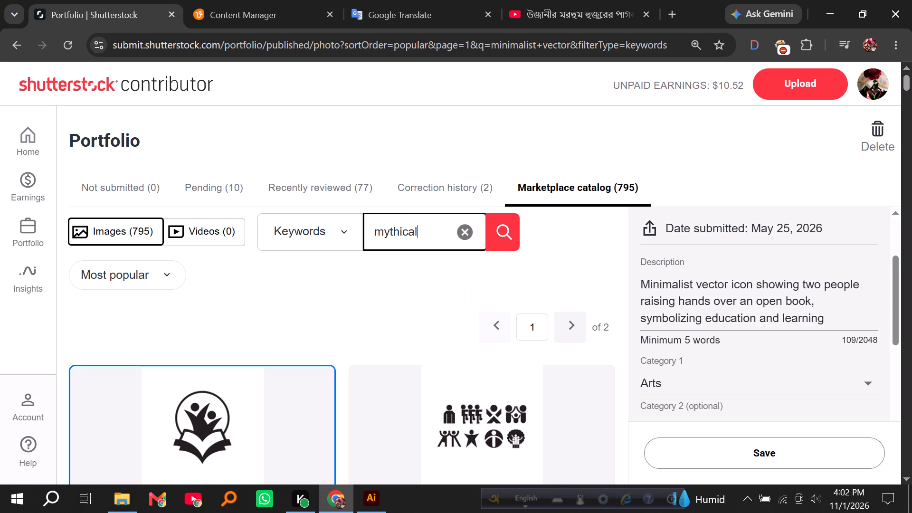
key("Return")
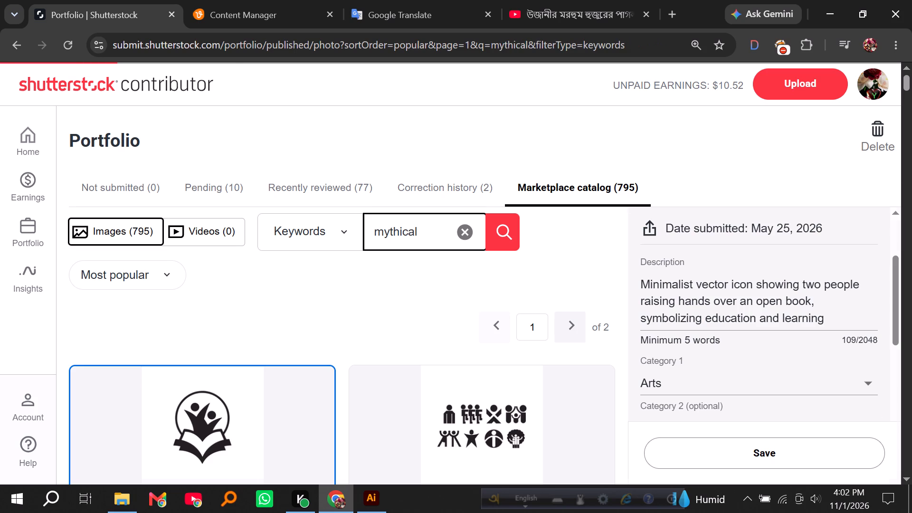
Examine the "mythical" listings and compare them with the phoenix and other remaining Vecteezy files.
scroll(392, 265, "down", 4)
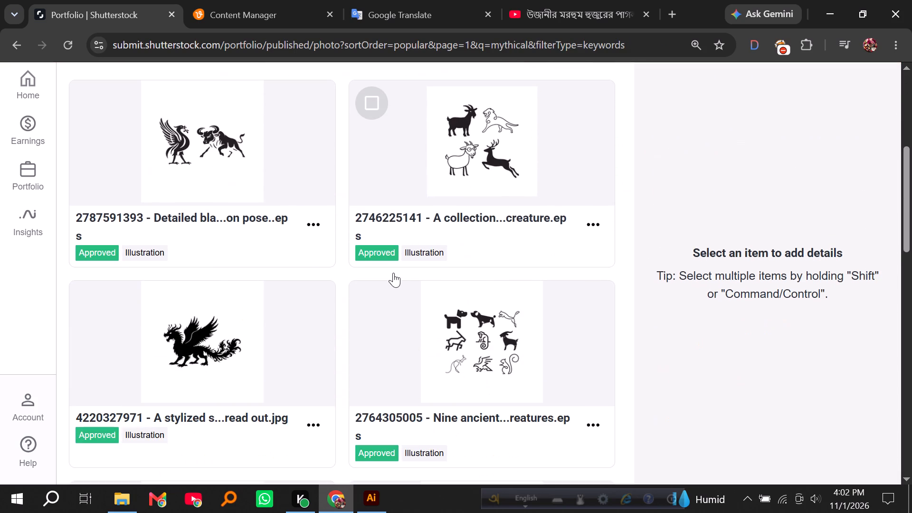
scroll(393, 273, "down", 3)
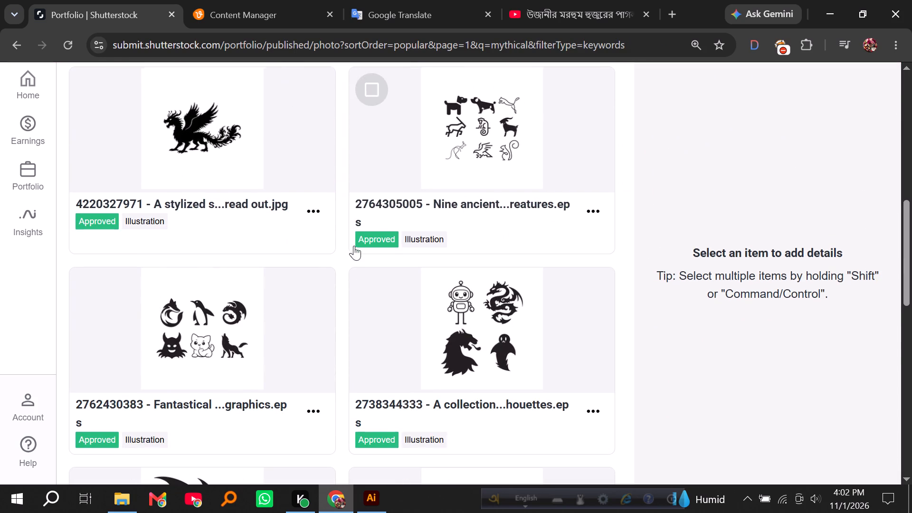
scroll(355, 252, "down", 6)
scroll(356, 254, "up", 5)
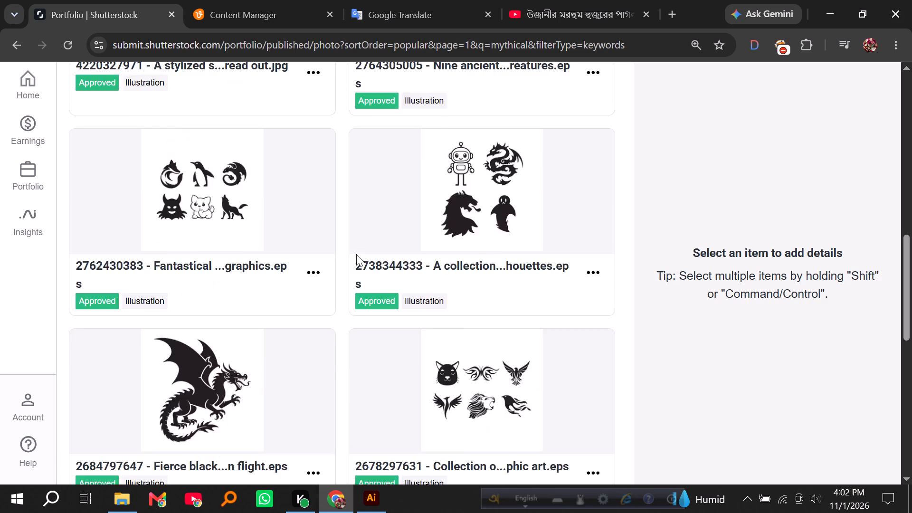
scroll(356, 254, "up", 6)
left_click(243, 0)
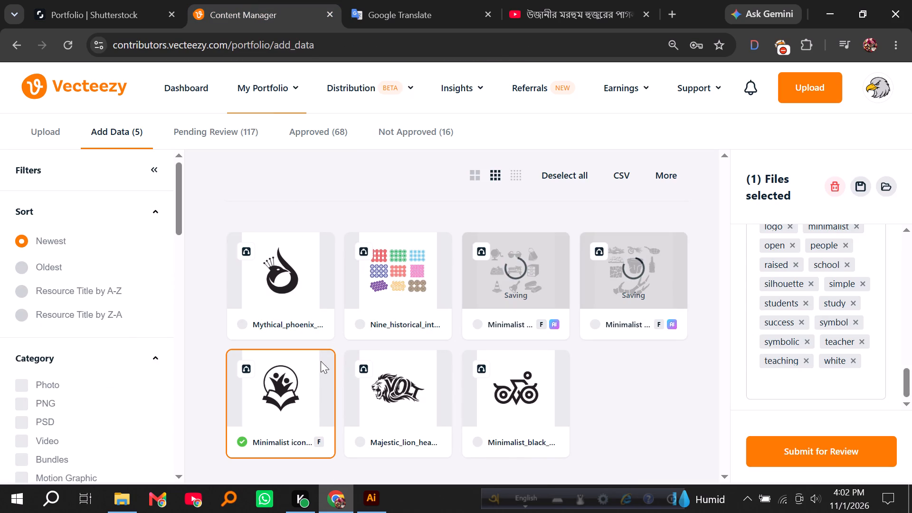
left_click(153, 0)
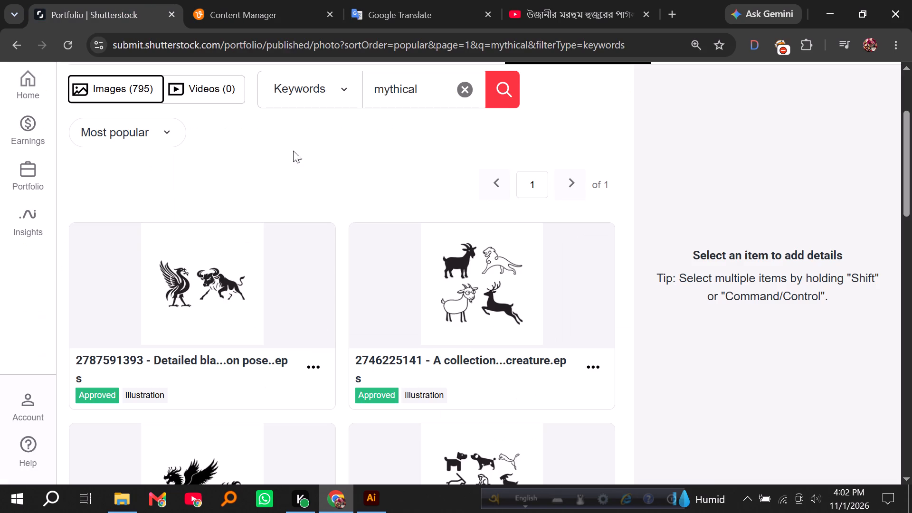
left_click(250, 0)
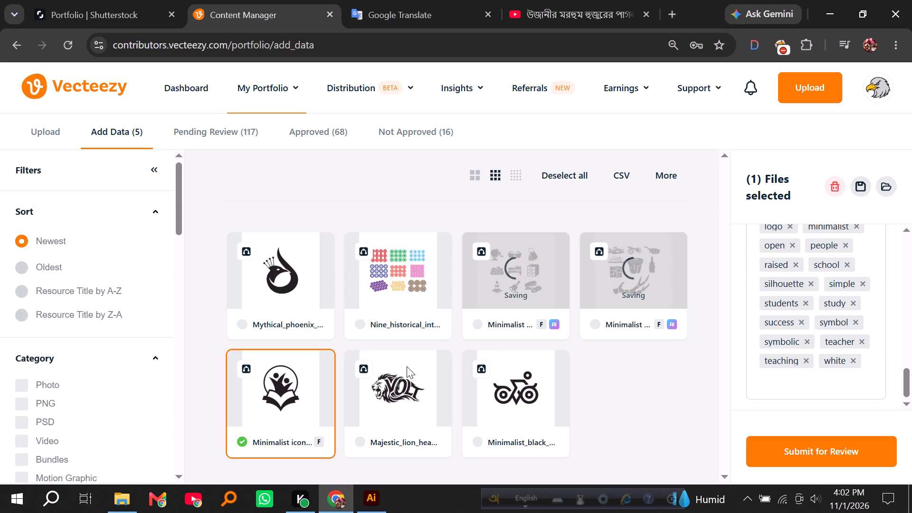
left_click(125, 0)
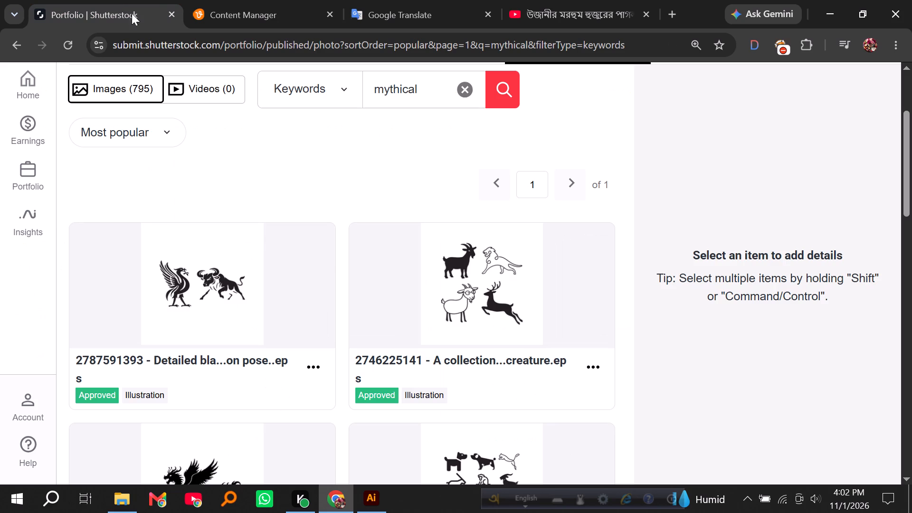
Search the Shutterstock marketplace catalog by the keyword "majestic".
scroll(403, 197, "up", 2)
left_click_drag(424, 234, 387, 233)
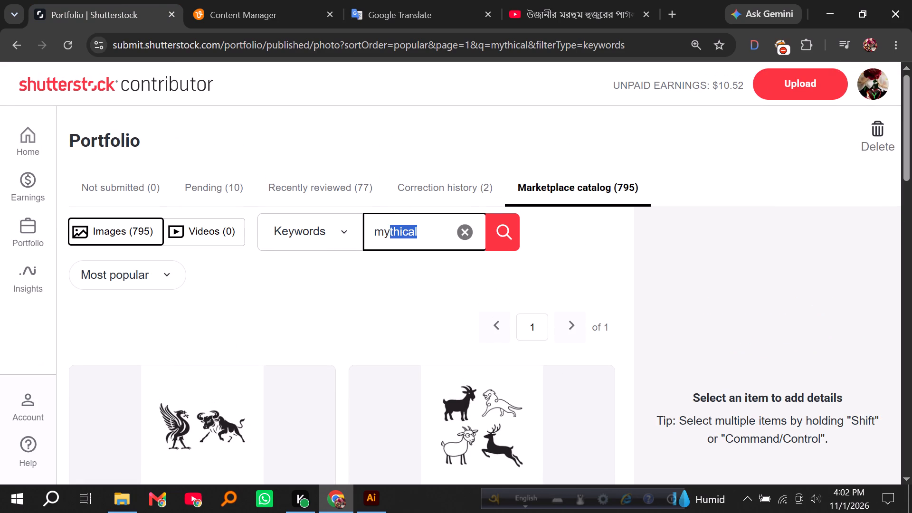
left_click_drag(387, 233, 384, 231)
key("BackSpace")
key("a")
type("jesti")
key("c")
key("Return")
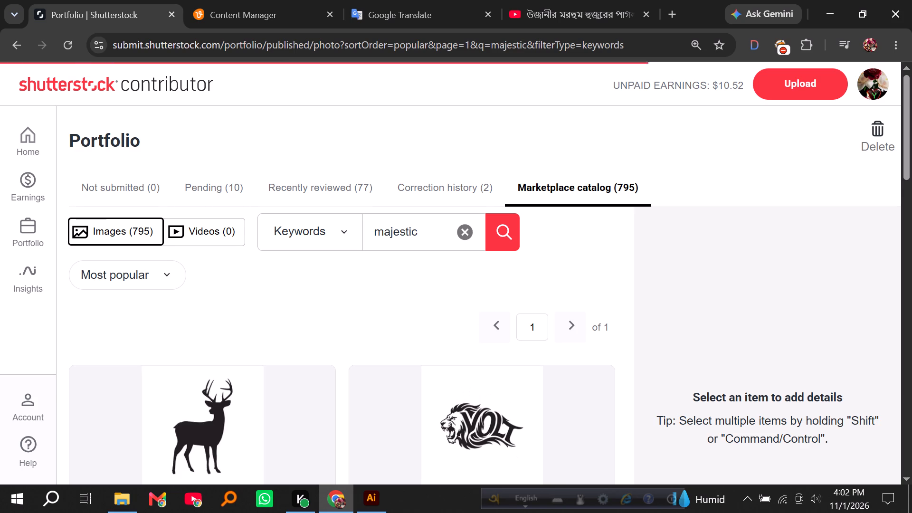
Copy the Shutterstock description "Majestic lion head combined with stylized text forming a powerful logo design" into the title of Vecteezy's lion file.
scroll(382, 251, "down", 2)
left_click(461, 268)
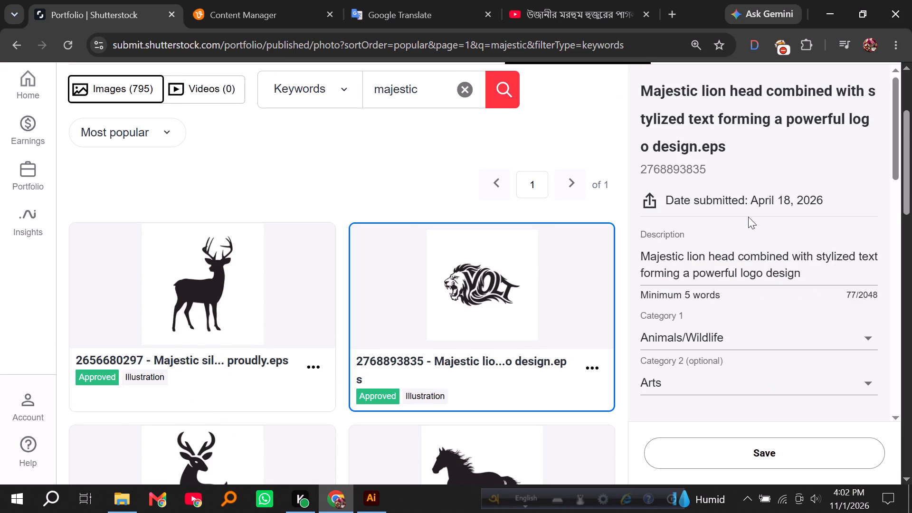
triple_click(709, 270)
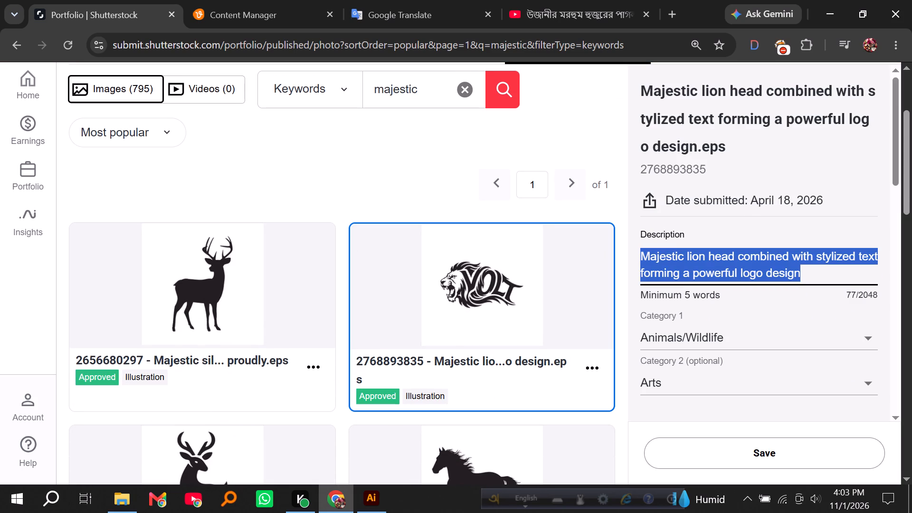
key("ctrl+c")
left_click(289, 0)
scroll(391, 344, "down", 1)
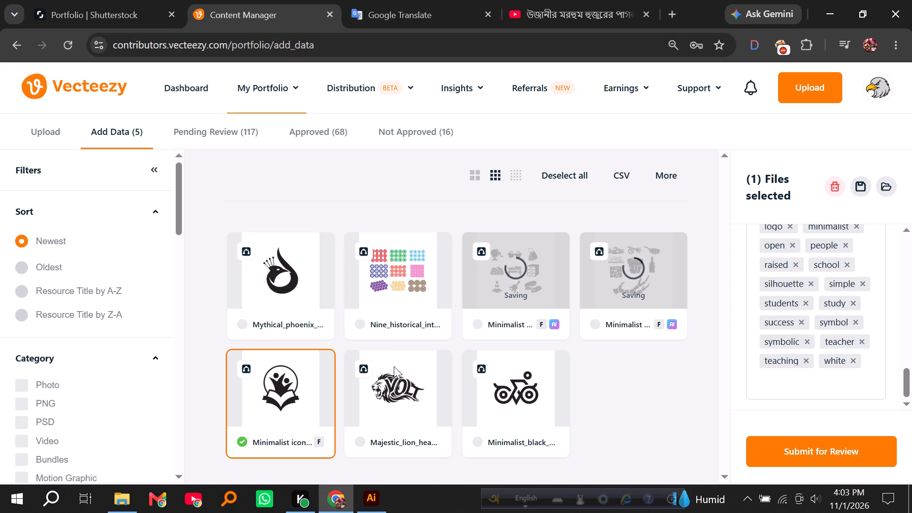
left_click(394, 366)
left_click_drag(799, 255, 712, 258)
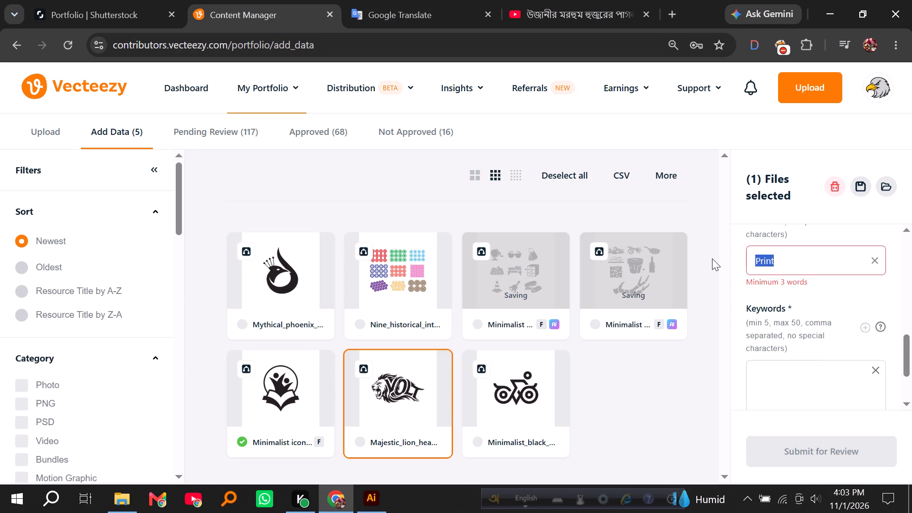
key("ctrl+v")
Mark the lion file as AI-generated with "flow" as the other software, and set its license to Pro.
scroll(845, 292, "up", 2)
left_click(823, 267)
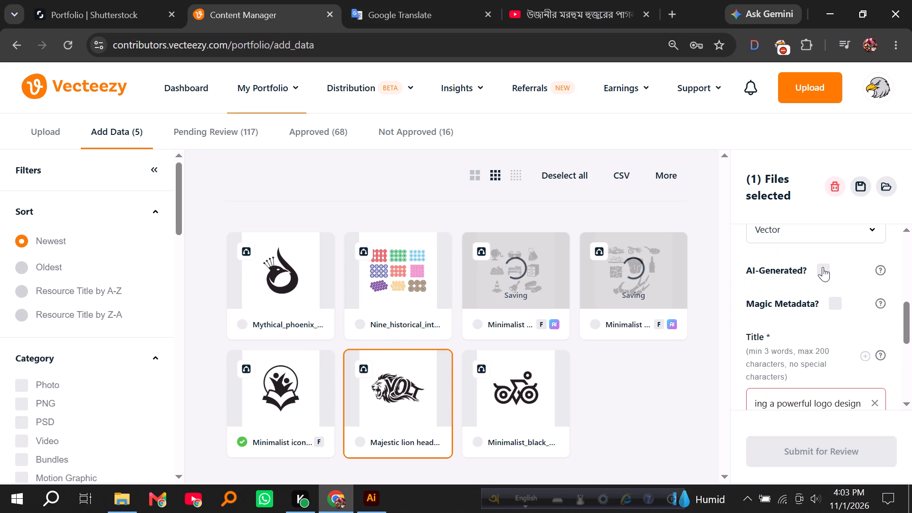
left_click(811, 300)
scroll(811, 312, "down", 3)
left_click(774, 418)
left_click(786, 439)
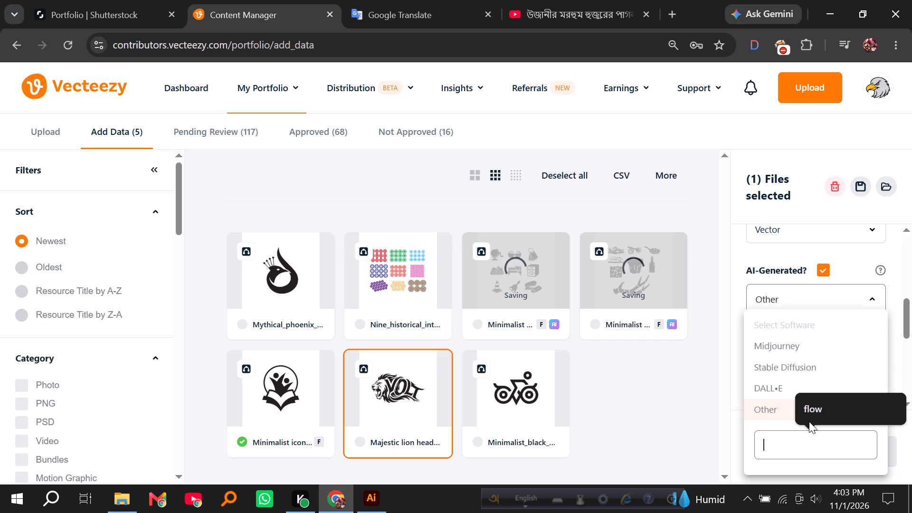
left_click(816, 409)
key("Return")
scroll(849, 350, "up", 2)
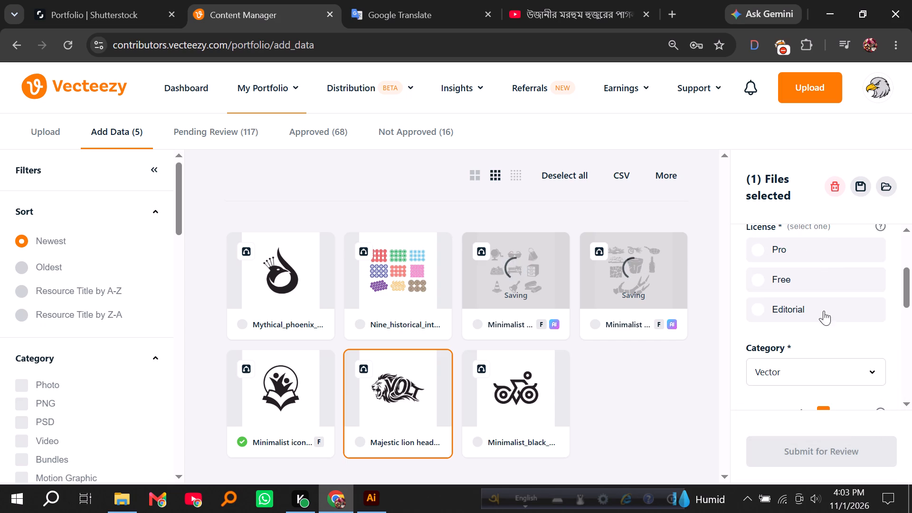
left_click(819, 270)
left_click(810, 247)
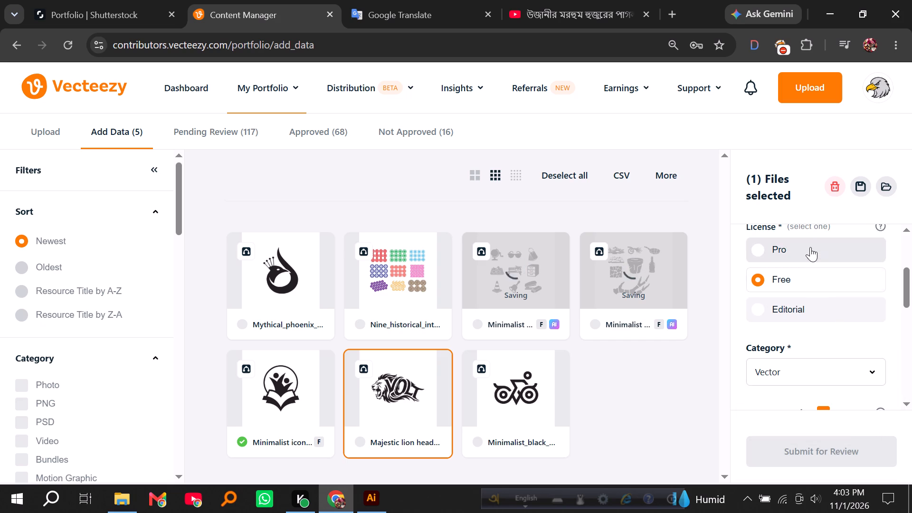
Examine the full wording of the lion file's title.
scroll(820, 299, "down", 5)
scroll(821, 315, "up", 1)
left_click(820, 305)
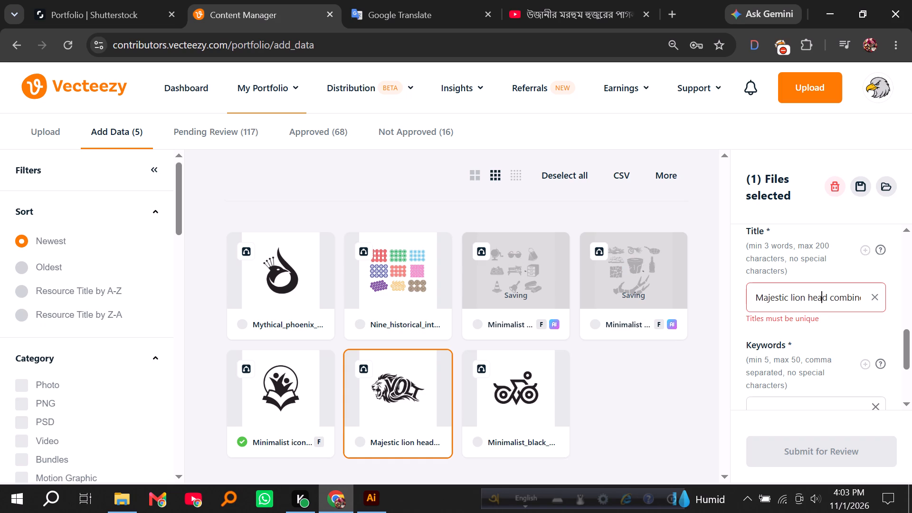
key("Up")
key("Up")
key("Up")
key("Down")
key("Down")
key("Down")
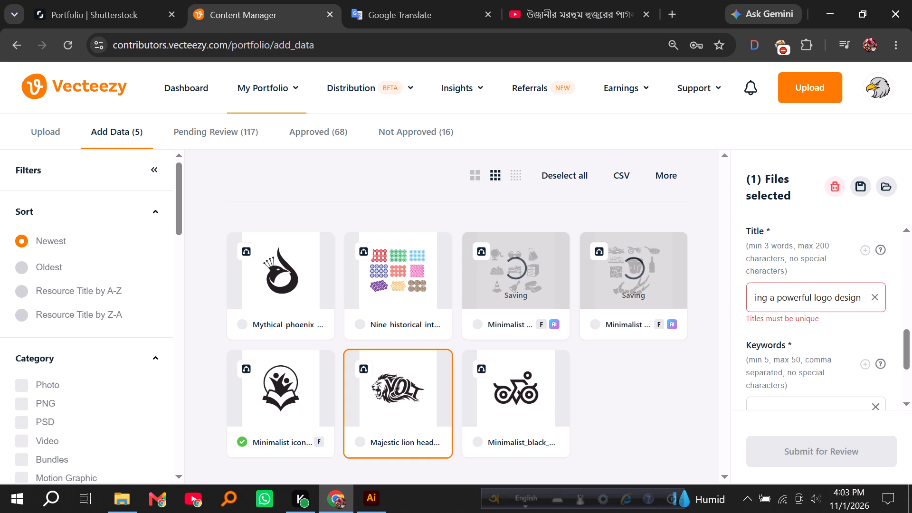
key("Up")
key("Right")
key("Right")
key("Right")
key("Right")
key("Right")
key("Right")
key("Right")
key("Right")
key("Right")
key("Right")
key("Right")
key("Right")
key("Right")
key("Right")
key("Right")
key("Right")
key("Right")
key("Right")
key("Right")
key("Right")
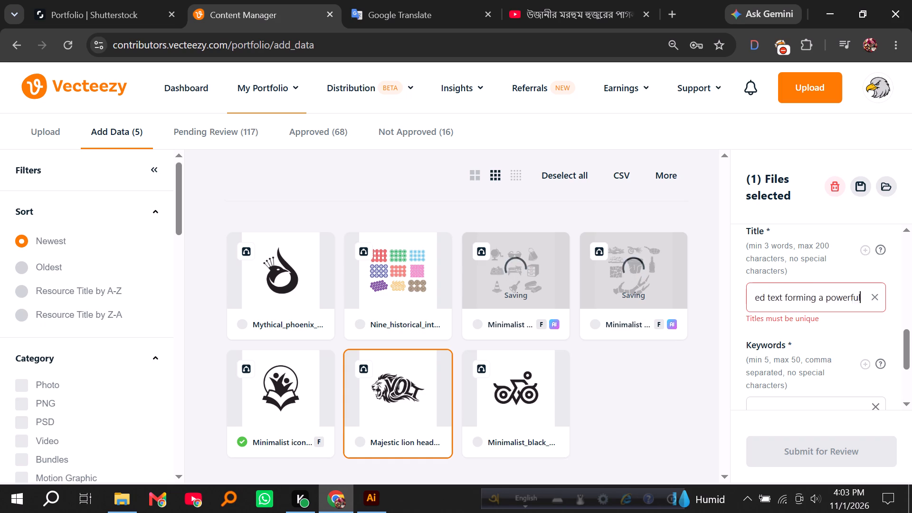
key("Right")
key("Right")
key("Right")
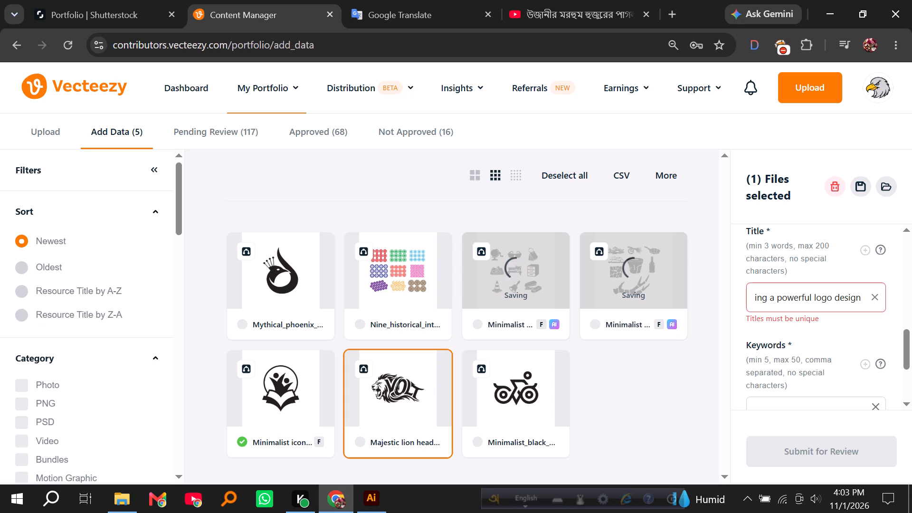
key("Up")
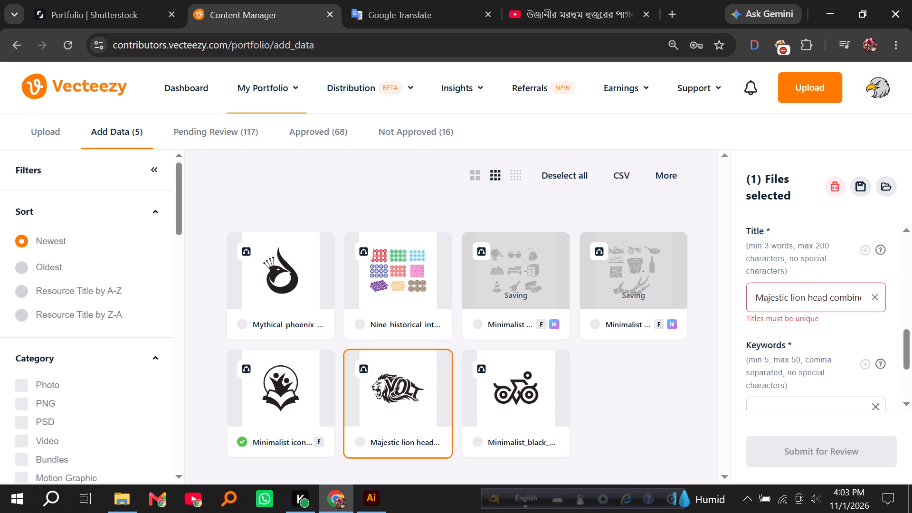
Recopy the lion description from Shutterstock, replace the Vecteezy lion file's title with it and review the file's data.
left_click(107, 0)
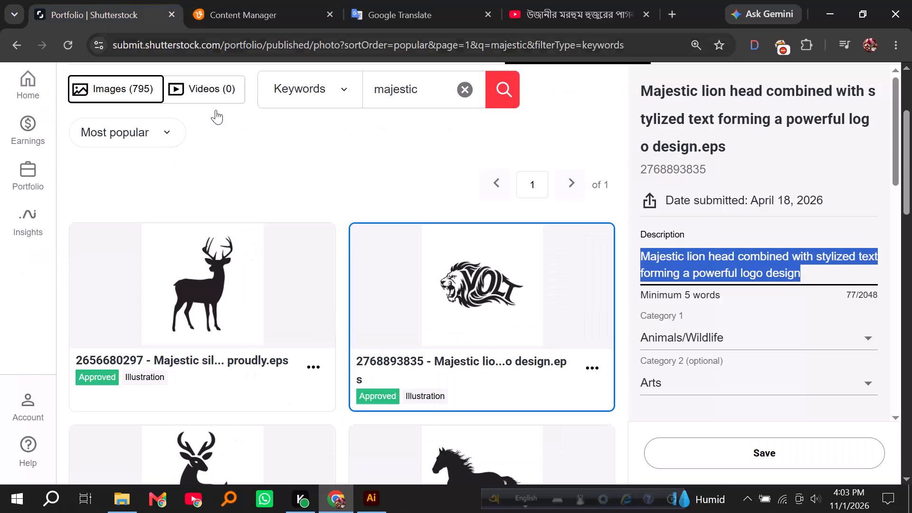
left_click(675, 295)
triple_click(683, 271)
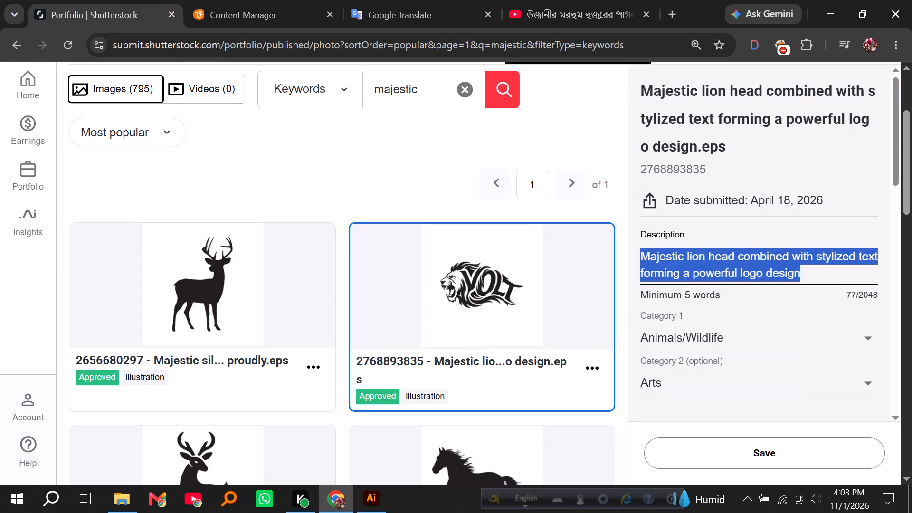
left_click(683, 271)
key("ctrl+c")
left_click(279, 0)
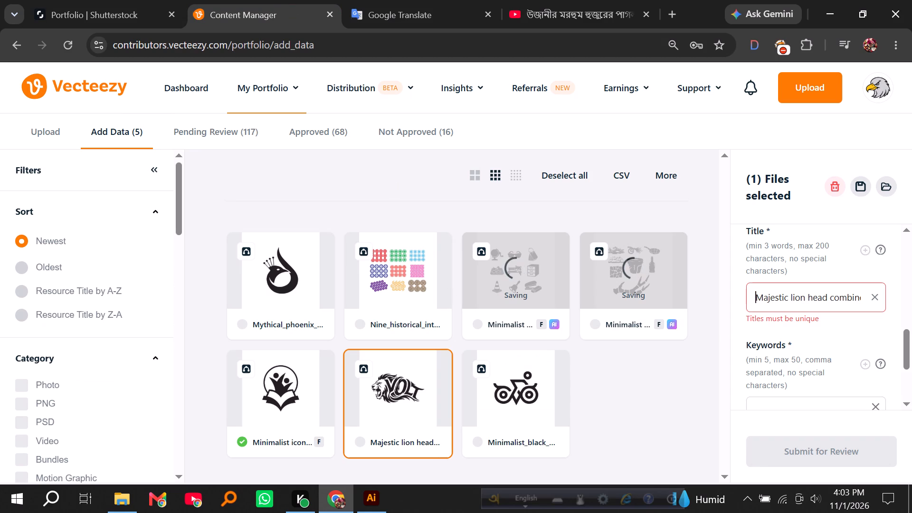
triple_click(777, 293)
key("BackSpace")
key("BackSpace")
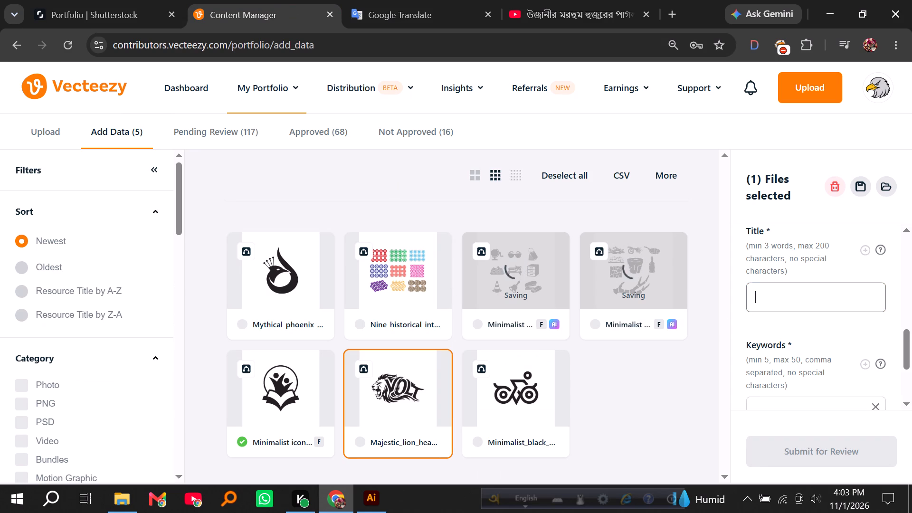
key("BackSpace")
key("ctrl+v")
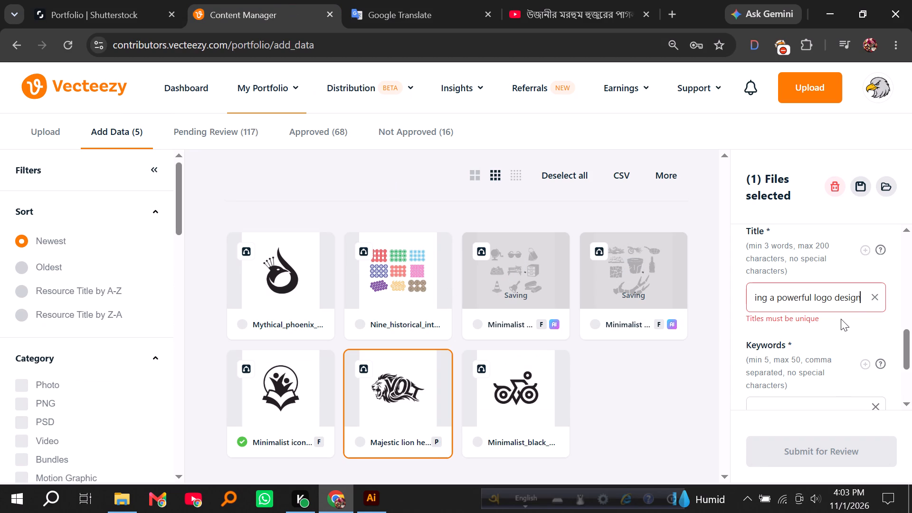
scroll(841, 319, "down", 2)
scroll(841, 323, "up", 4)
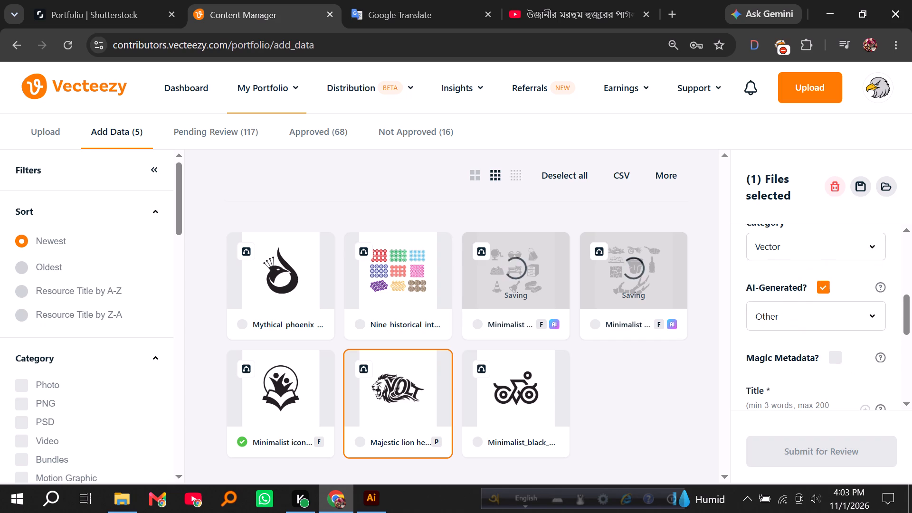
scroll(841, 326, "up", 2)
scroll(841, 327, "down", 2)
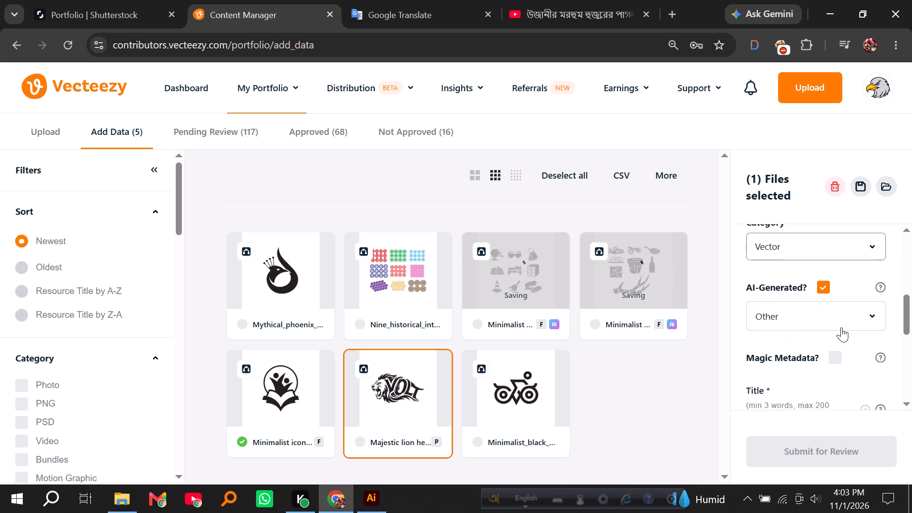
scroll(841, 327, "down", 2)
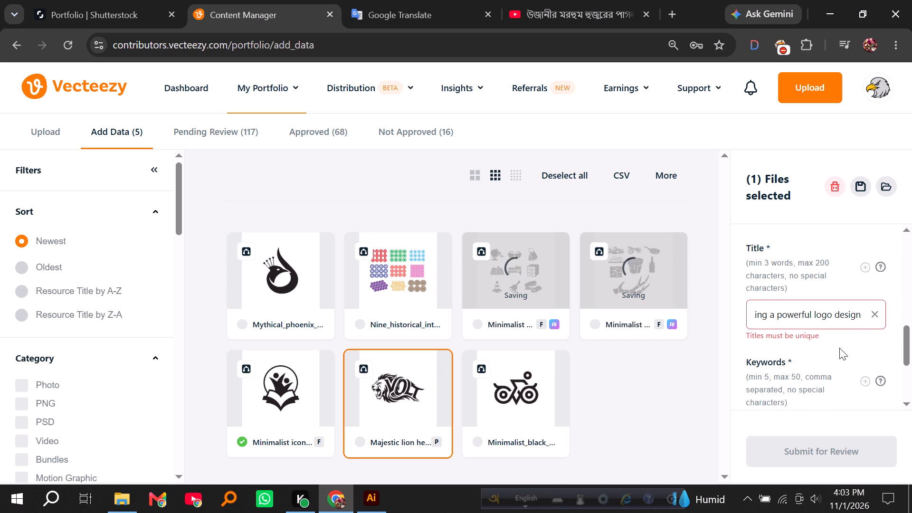
Translate the copied lion description from English to Bengali in Google Translate.
left_click(395, 2)
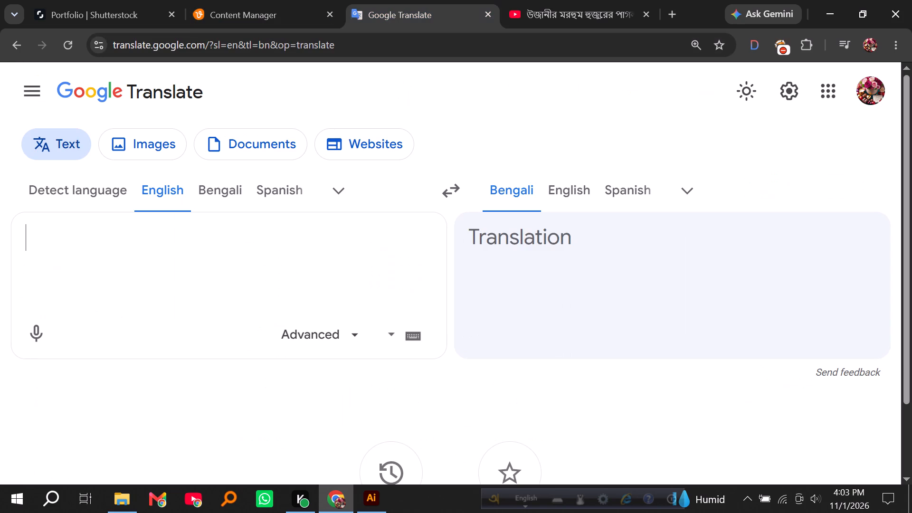
key("ctrl+v")
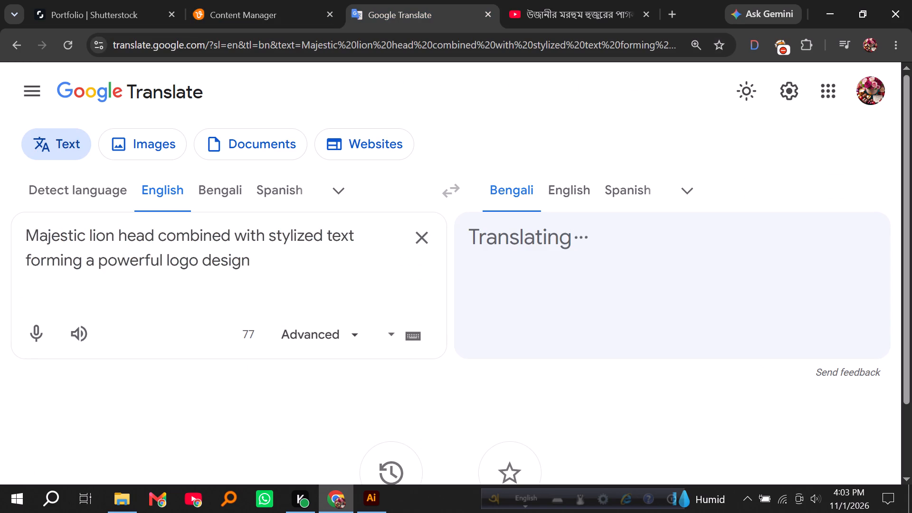
Return to Vecteezy, clear the lion file's title and save its data.
left_click(209, 0)
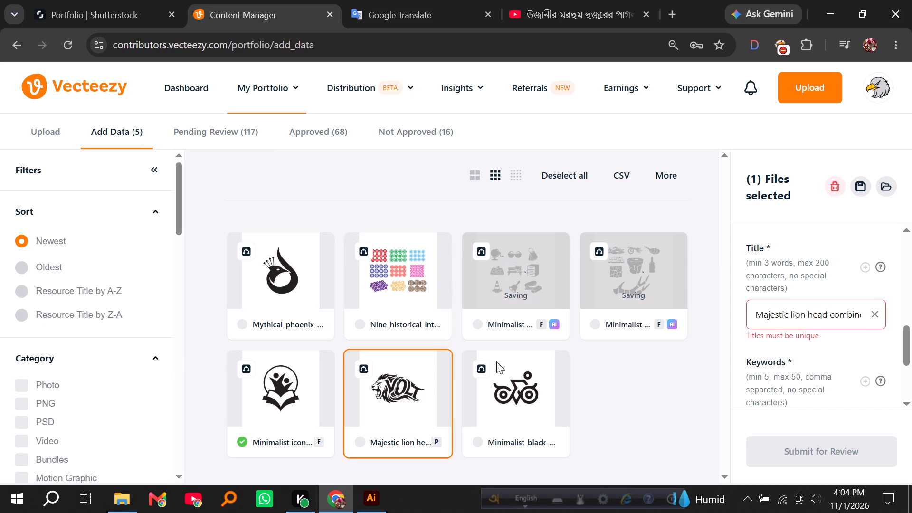
left_click(849, 314)
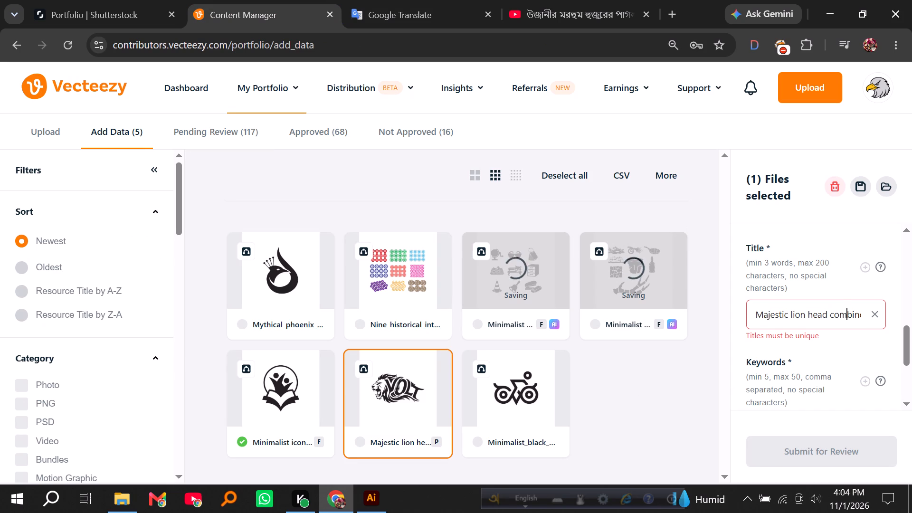
triple_click(848, 314)
key("BackSpace")
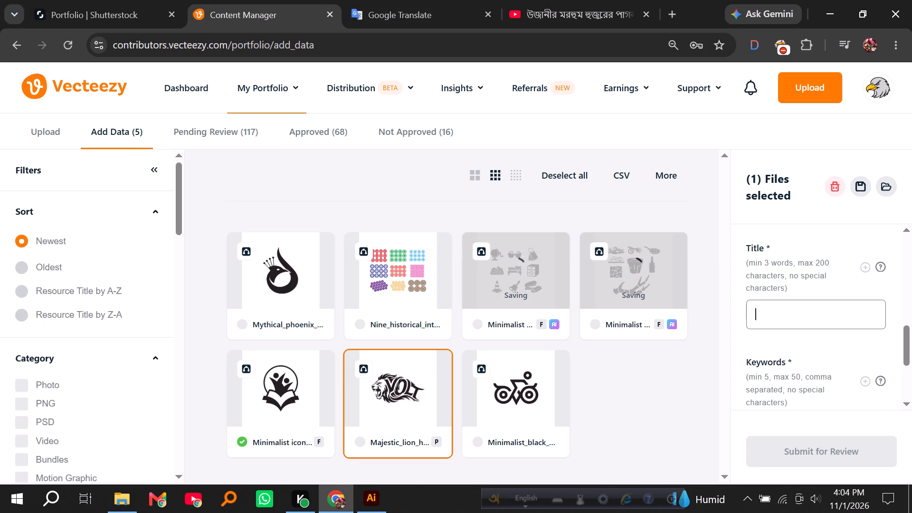
left_click(860, 186)
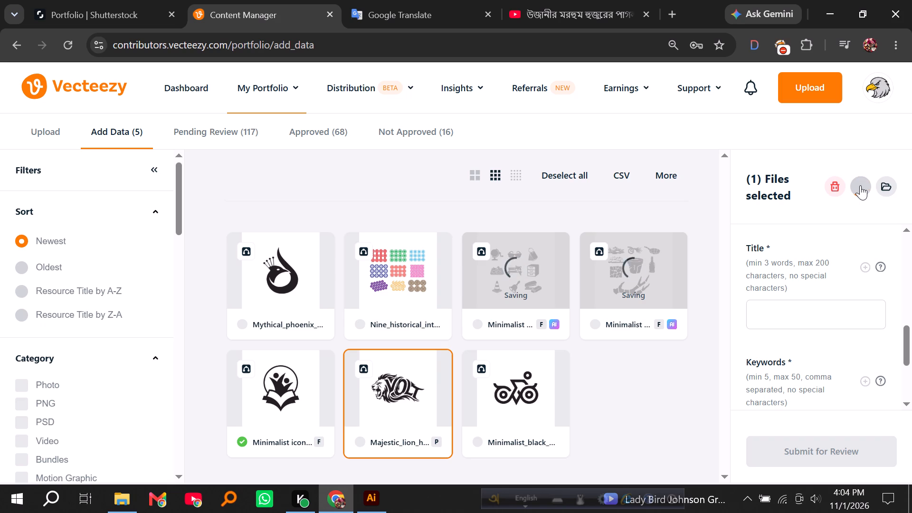
Look through the approved Vecteezy files for the lion logo design.
left_click(314, 131)
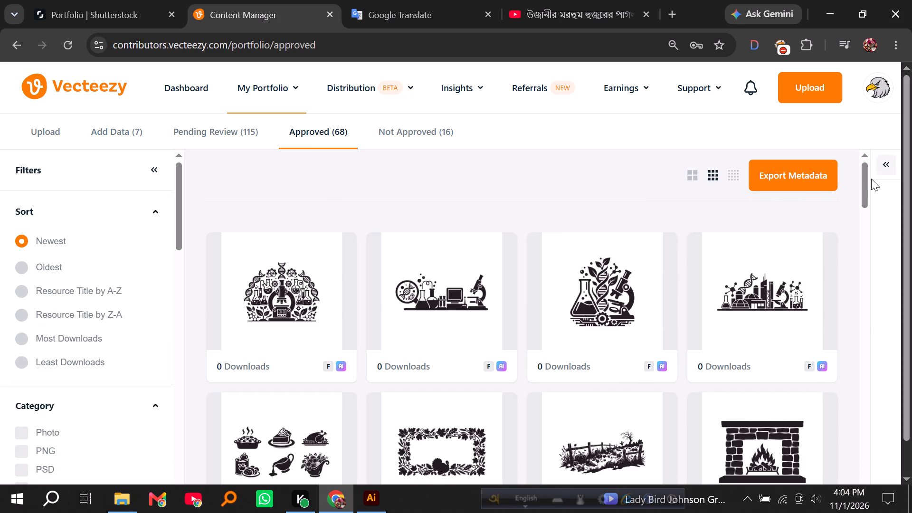
left_click_drag(865, 181, 857, 255)
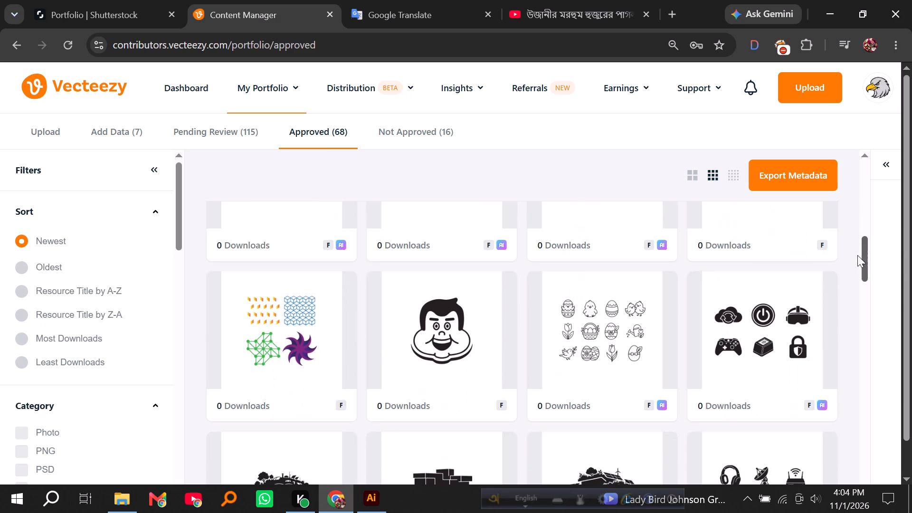
left_click_drag(857, 255, 846, 357)
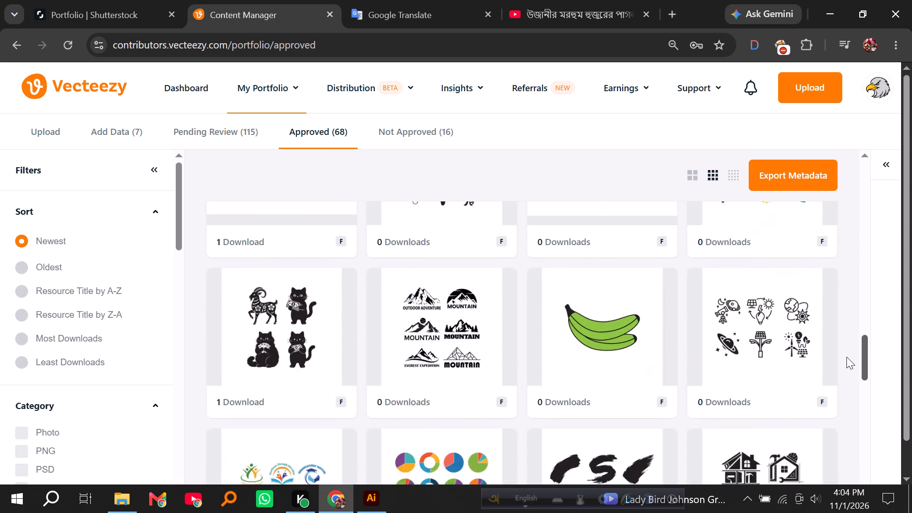
left_click_drag(846, 357, 832, 416)
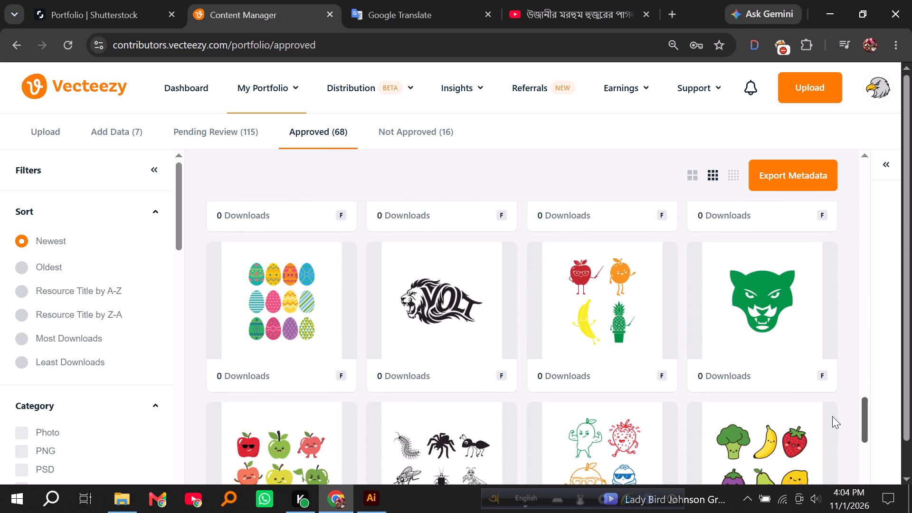
left_click_drag(832, 416, 836, 212)
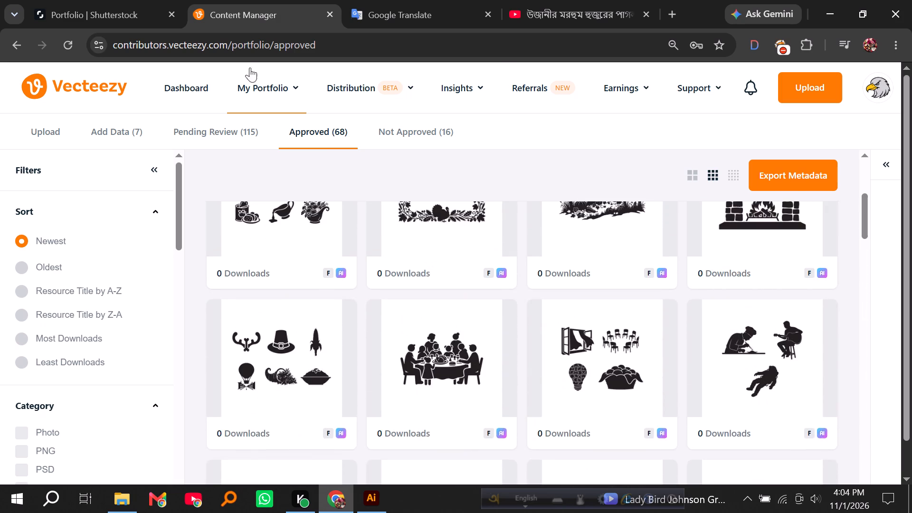
left_click(100, 0)
left_click(251, 0)
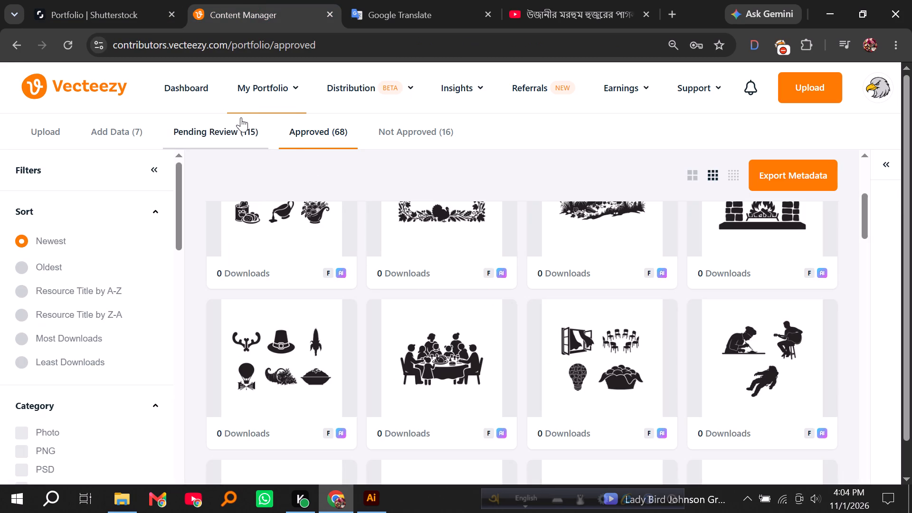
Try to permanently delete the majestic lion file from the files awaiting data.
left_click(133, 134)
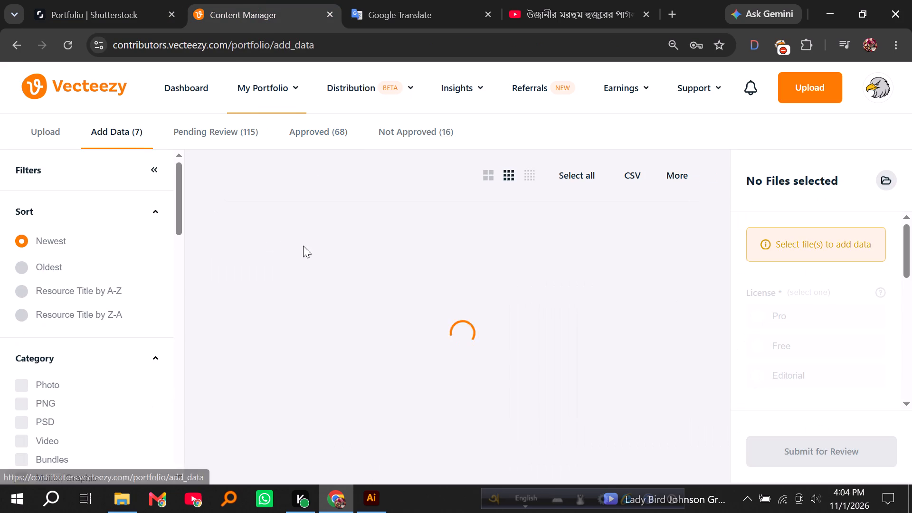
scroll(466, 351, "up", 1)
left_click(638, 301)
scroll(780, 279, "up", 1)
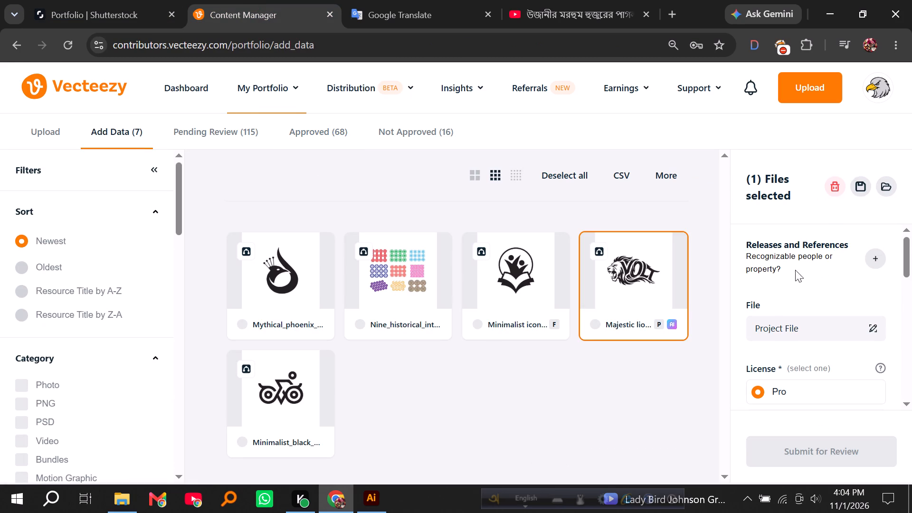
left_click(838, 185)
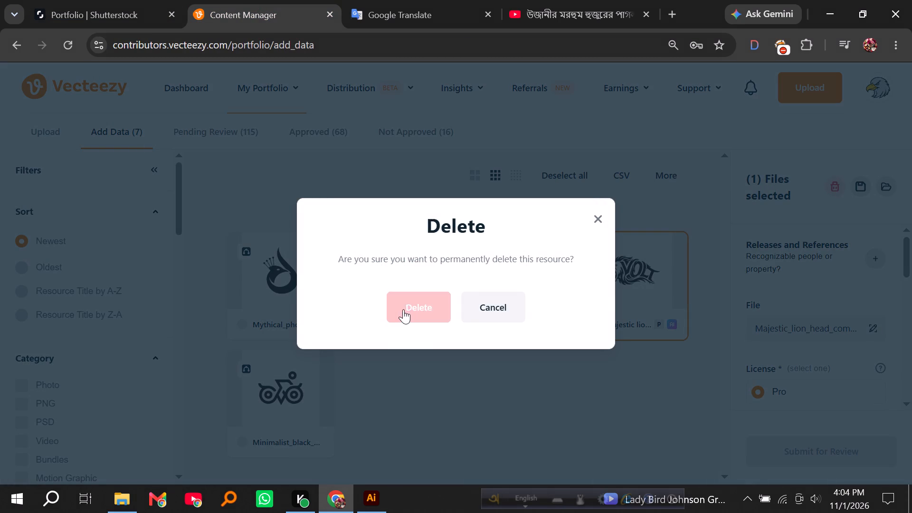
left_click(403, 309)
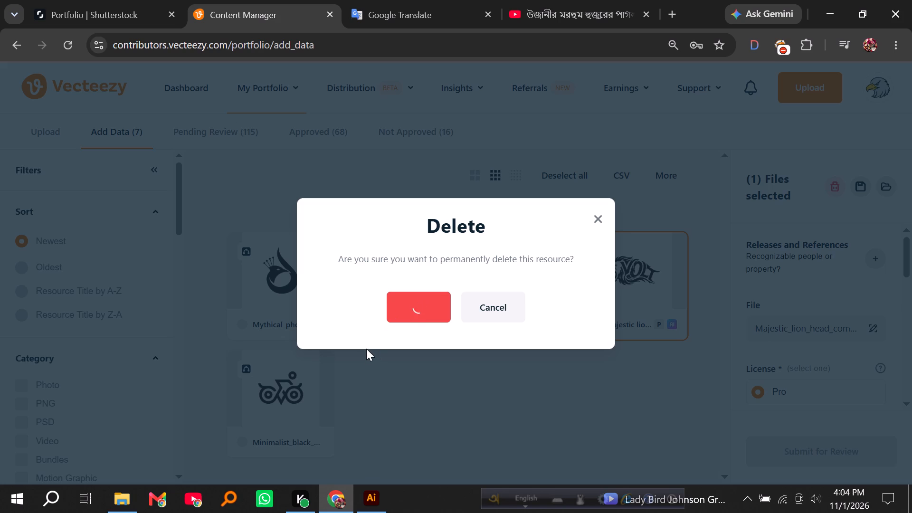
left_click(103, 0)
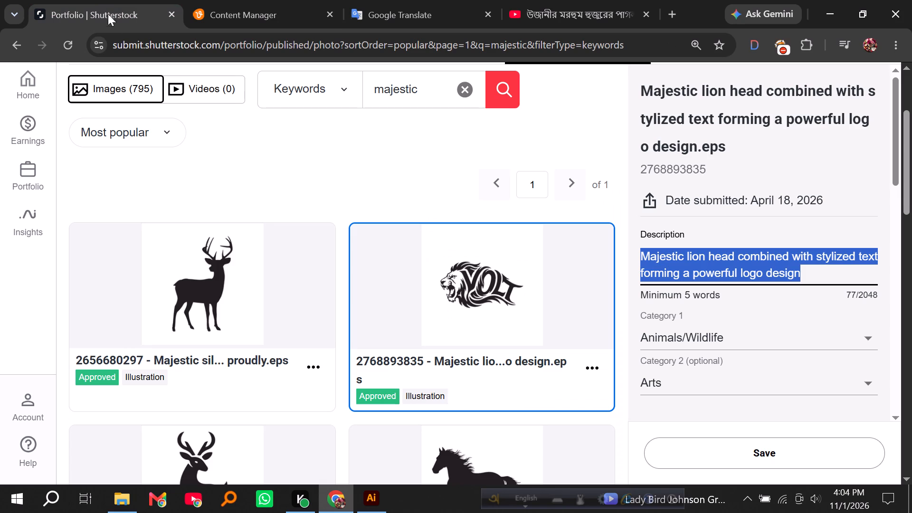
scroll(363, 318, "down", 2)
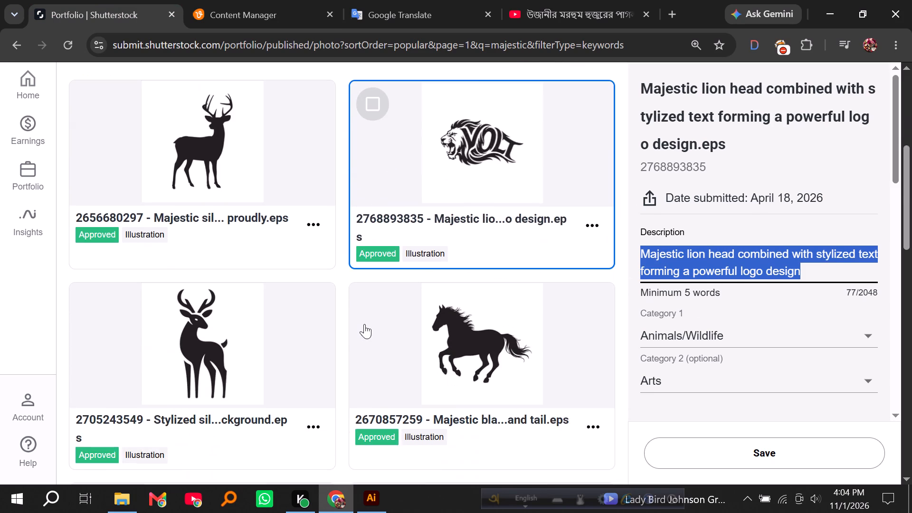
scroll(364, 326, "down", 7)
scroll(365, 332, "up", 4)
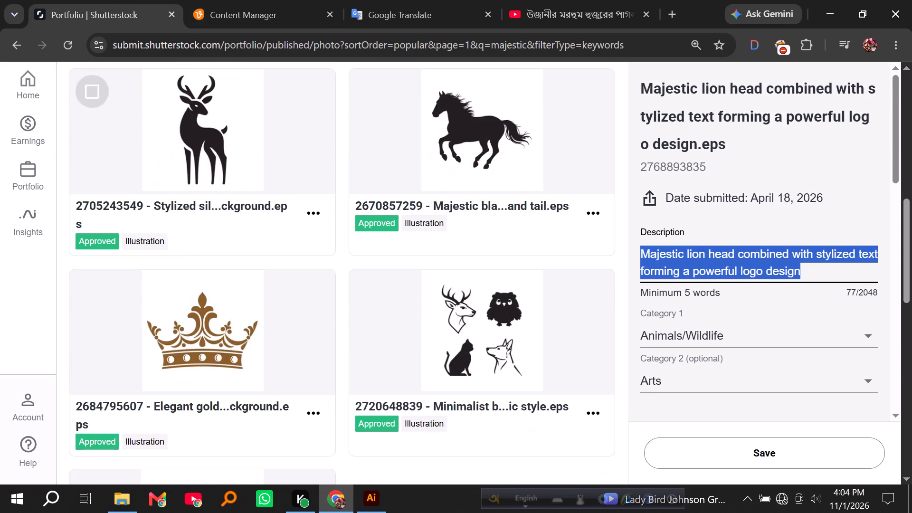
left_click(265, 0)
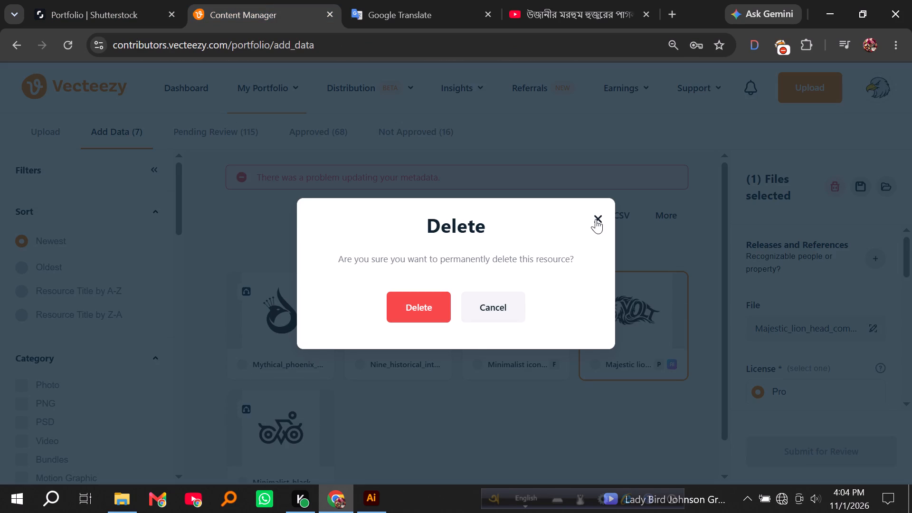
Close the open deletion prompt, reselect the majestic lion file, delete it permanently and reload the page.
left_click(596, 219)
scroll(466, 345, "up", 2)
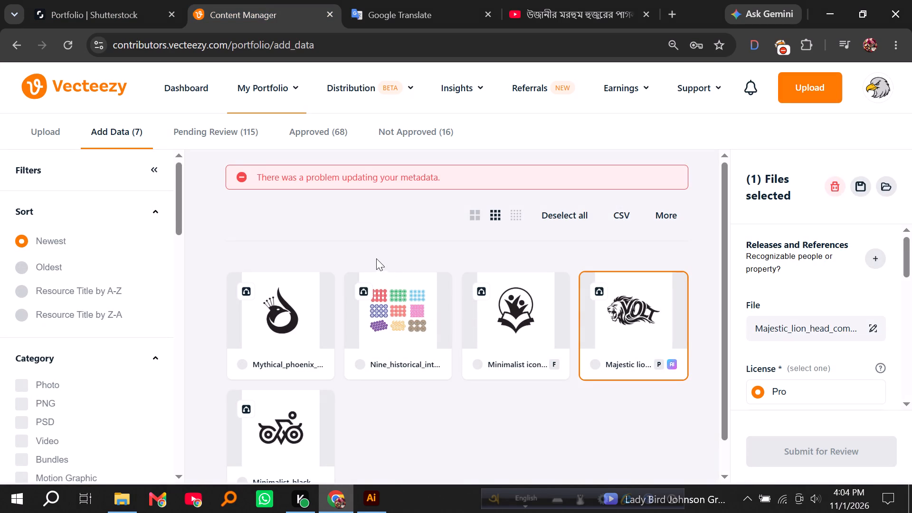
left_click(624, 406)
left_click(620, 341)
left_click(648, 286)
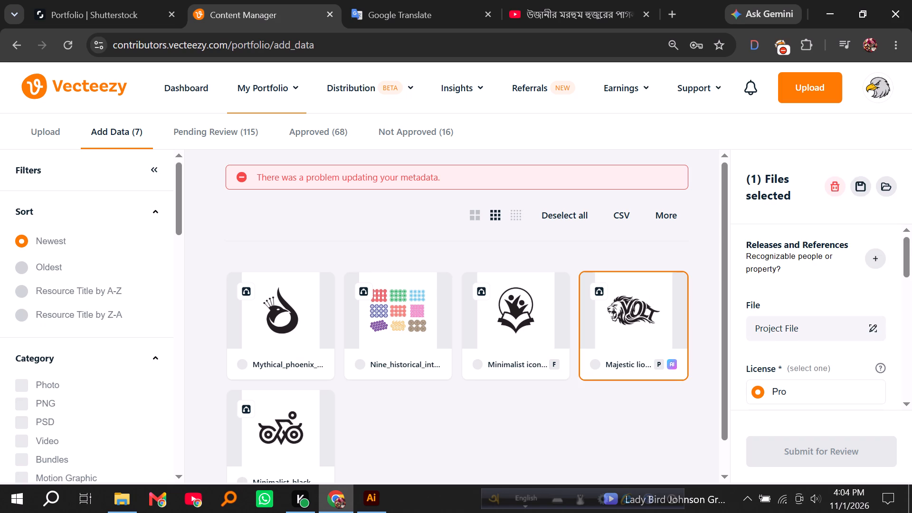
left_click(831, 188)
left_click(435, 303)
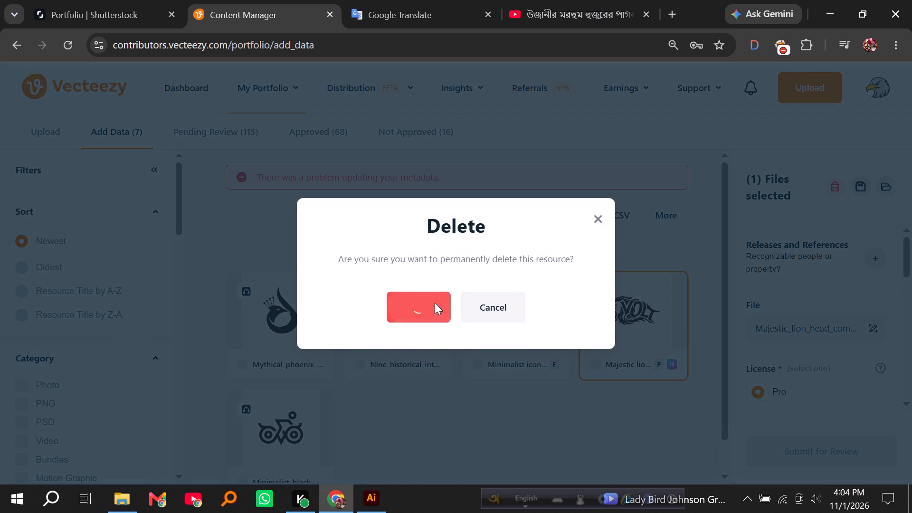
left_click(68, 49)
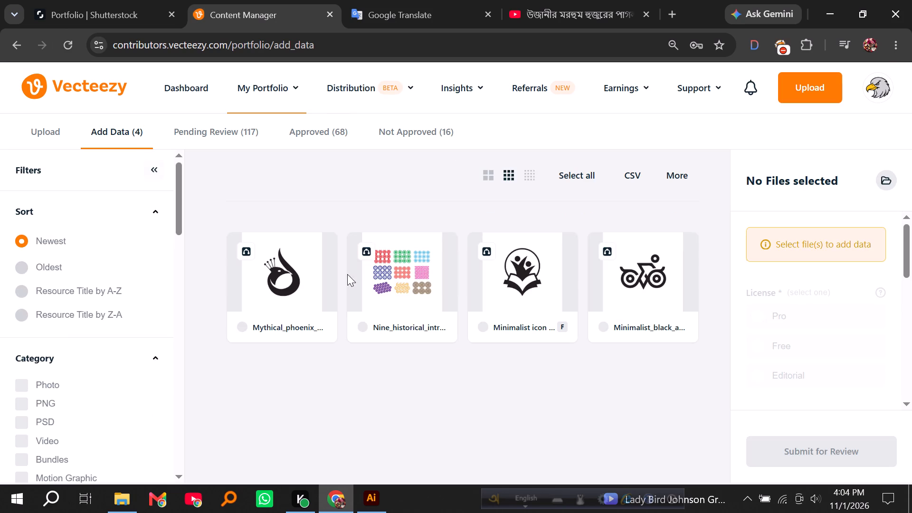
Look through the whole list of approved files once more.
left_click(305, 136)
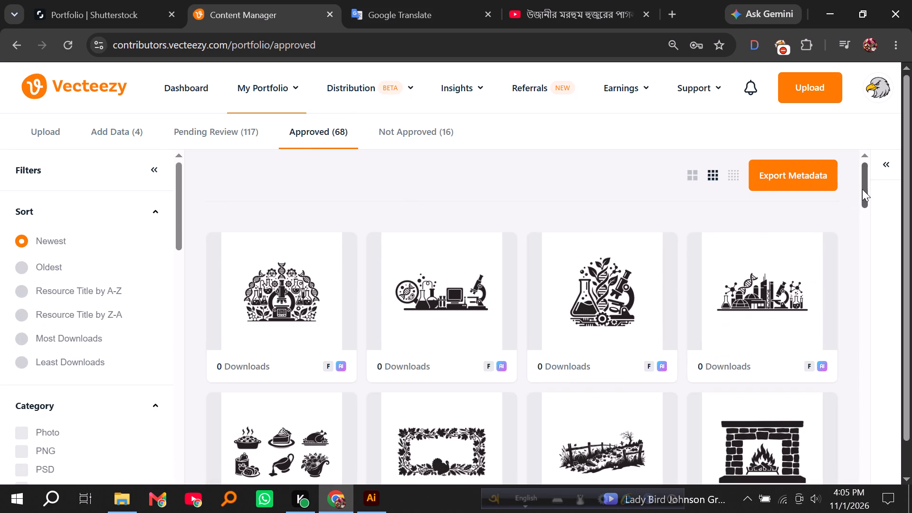
left_click_drag(863, 187, 857, 260)
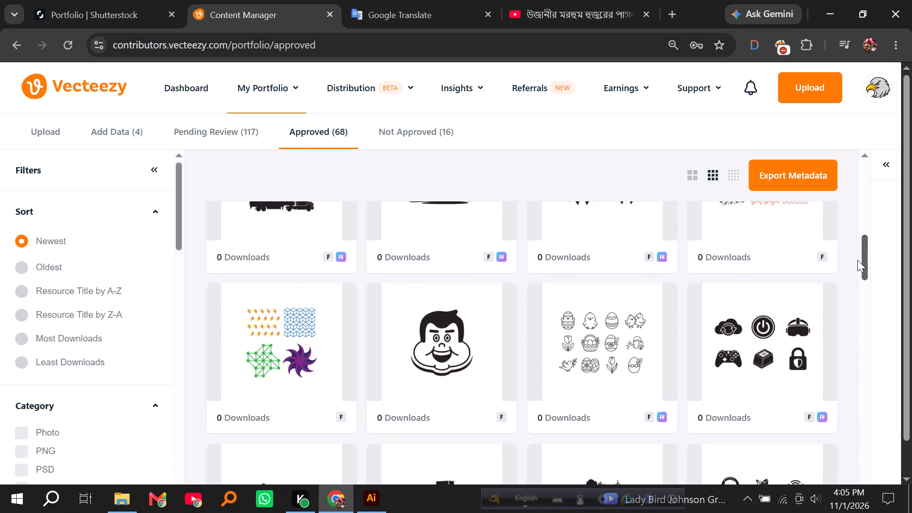
left_click_drag(857, 260, 858, 311)
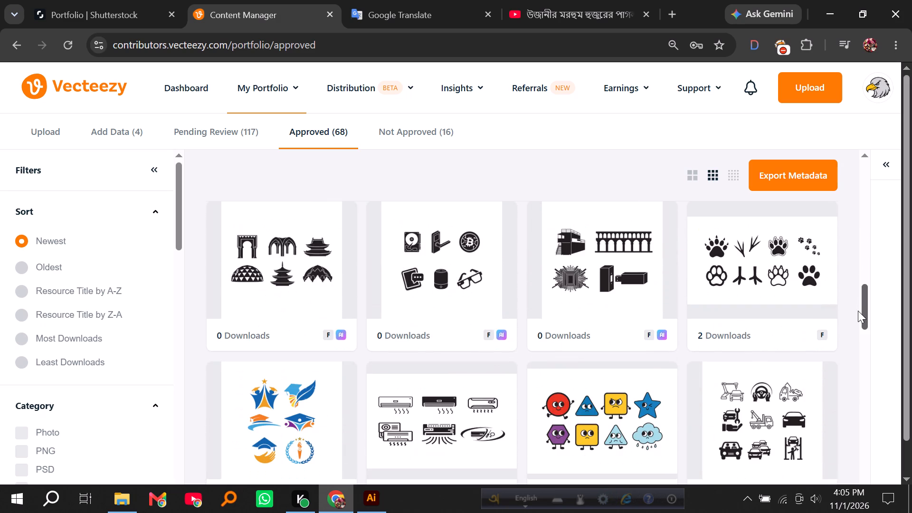
left_click_drag(858, 311, 853, 386)
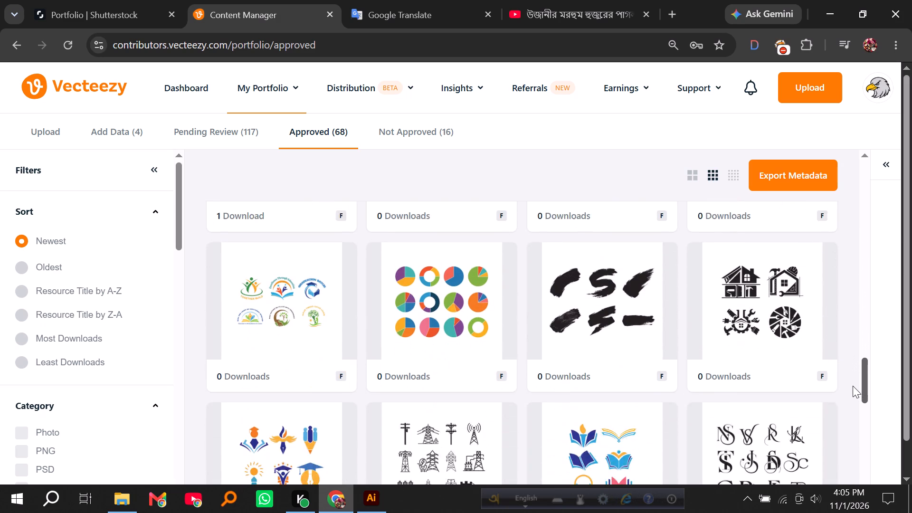
left_click_drag(853, 386, 853, 444)
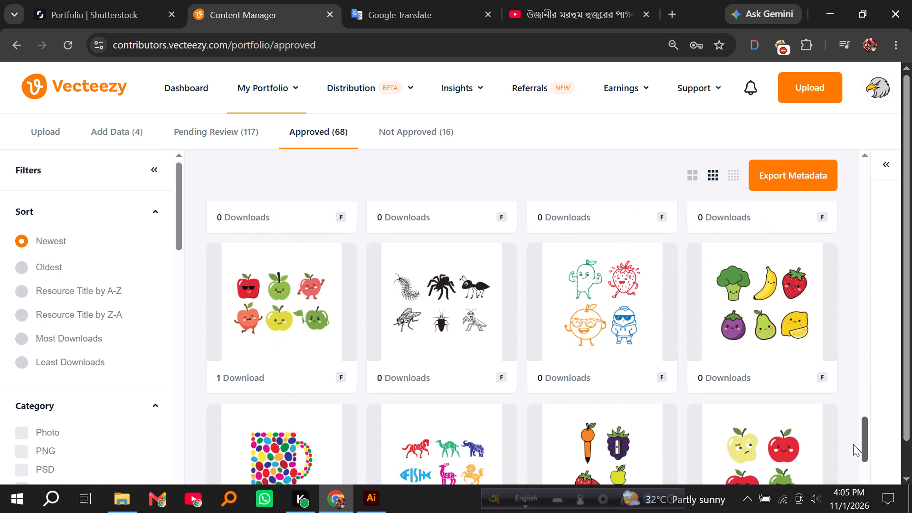
left_click_drag(853, 444, 843, 481)
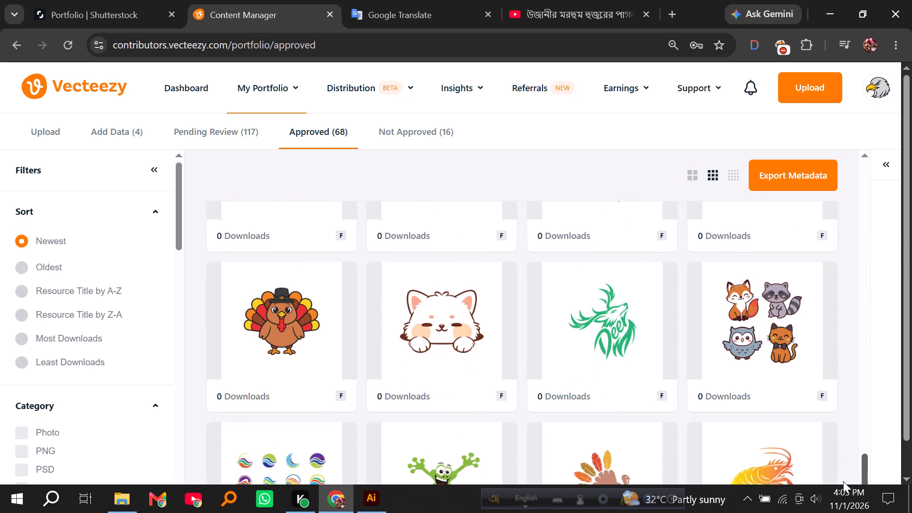
left_click_drag(843, 481, 857, 146)
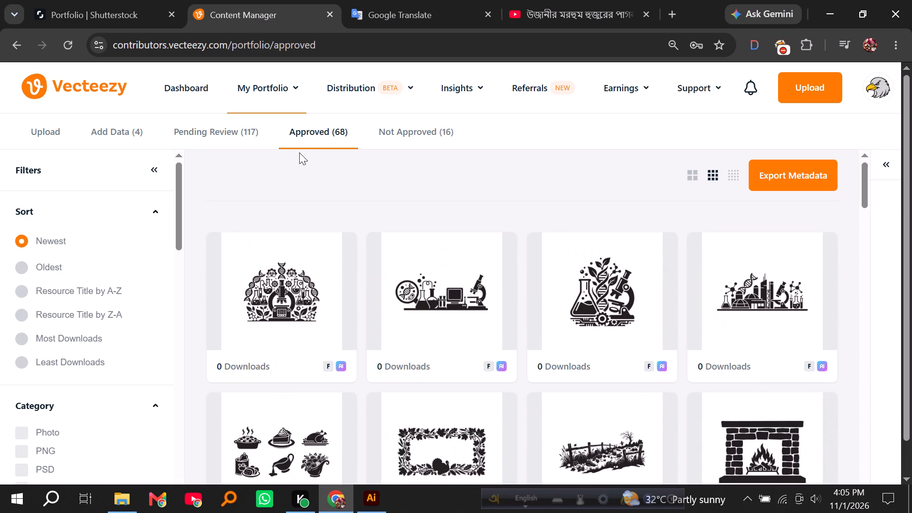
Look through the files pending review down to the end of the page.
left_click(232, 136)
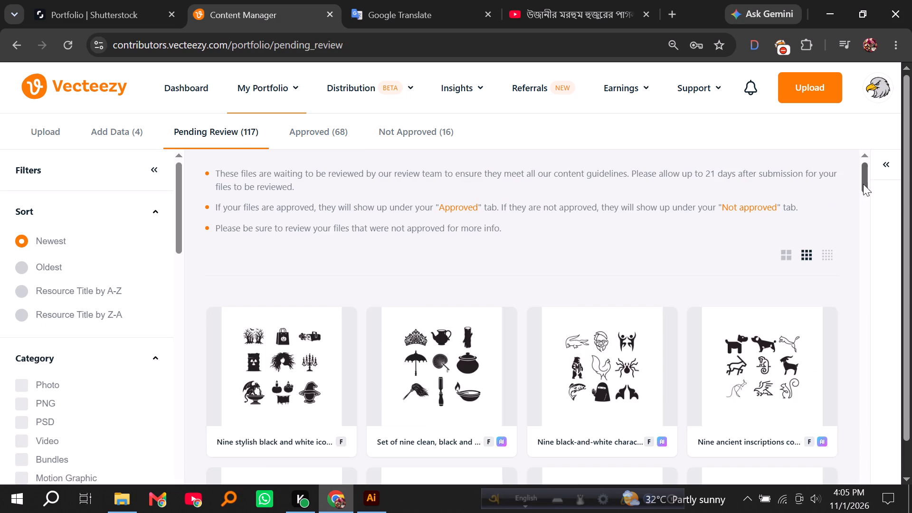
left_click_drag(864, 182, 855, 289)
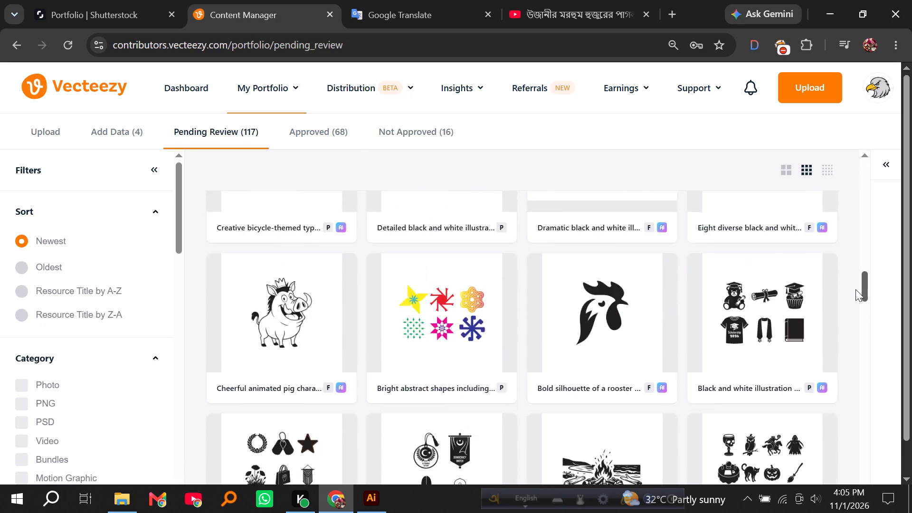
left_click_drag(855, 289, 860, 424)
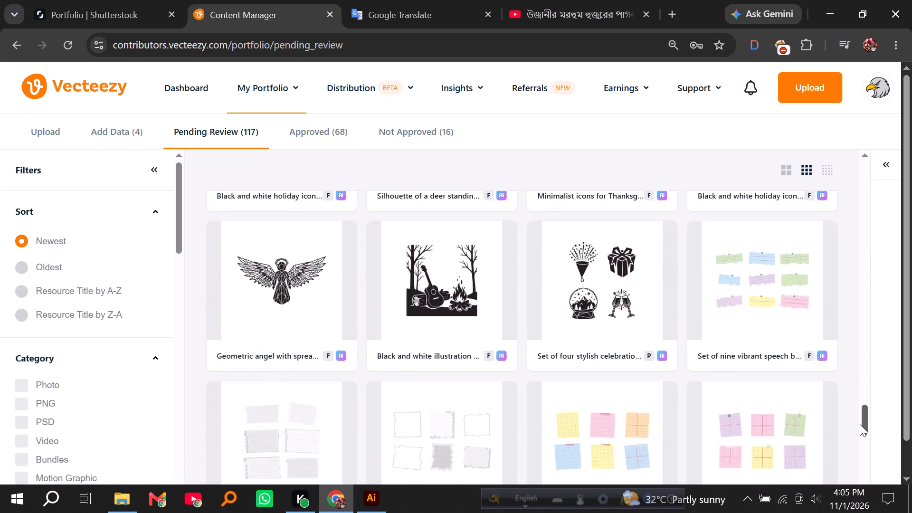
left_click_drag(860, 424, 867, 512)
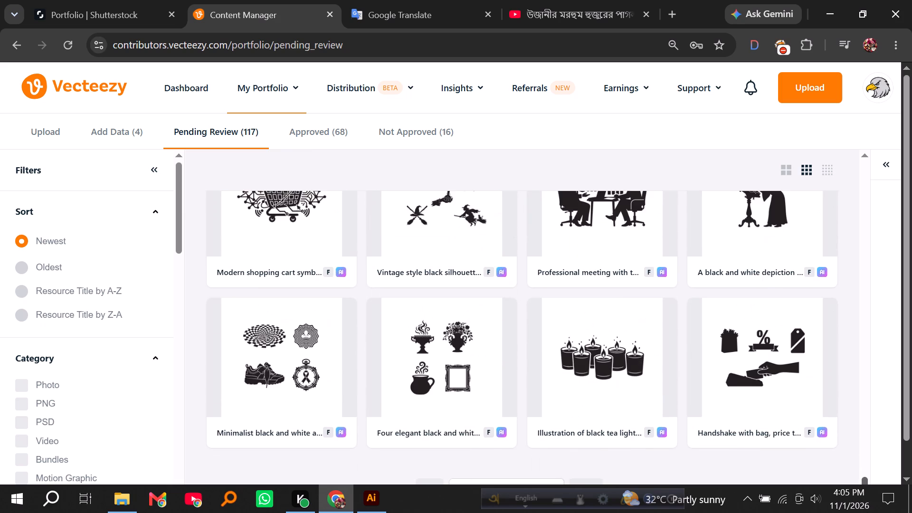
left_click_drag(867, 512, 866, 501)
left_click(63, 0)
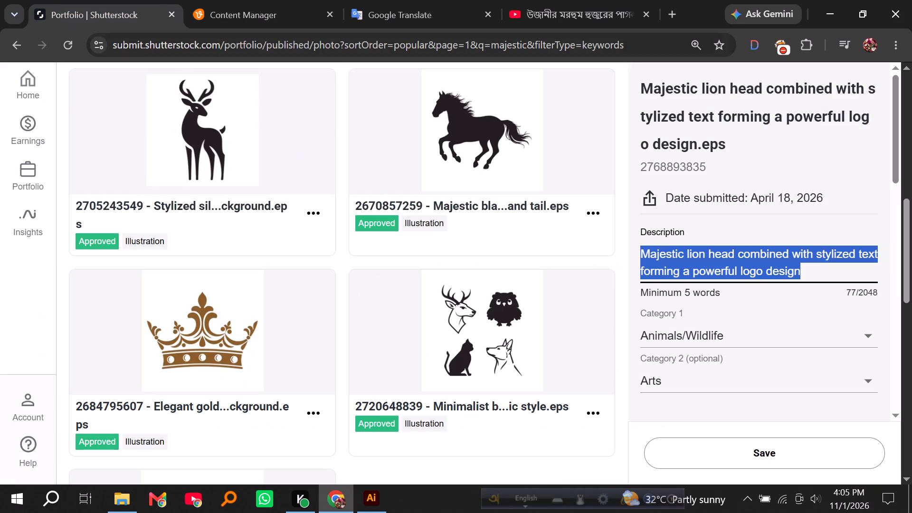
left_click(263, 0)
scroll(261, 143, "up", 3)
Submit the completed minimalist icon file from the Add Data files for review, accepting the contributor guidelines statement.
left_click(116, 130)
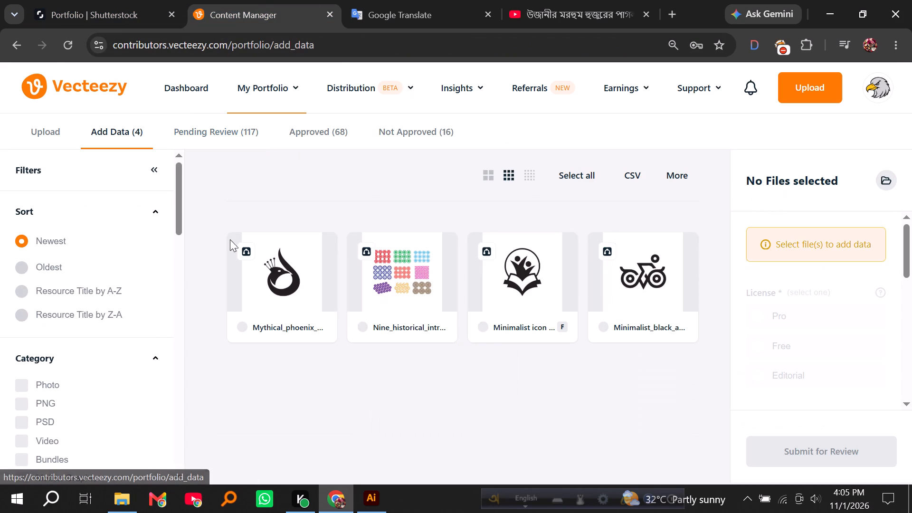
left_click(522, 311)
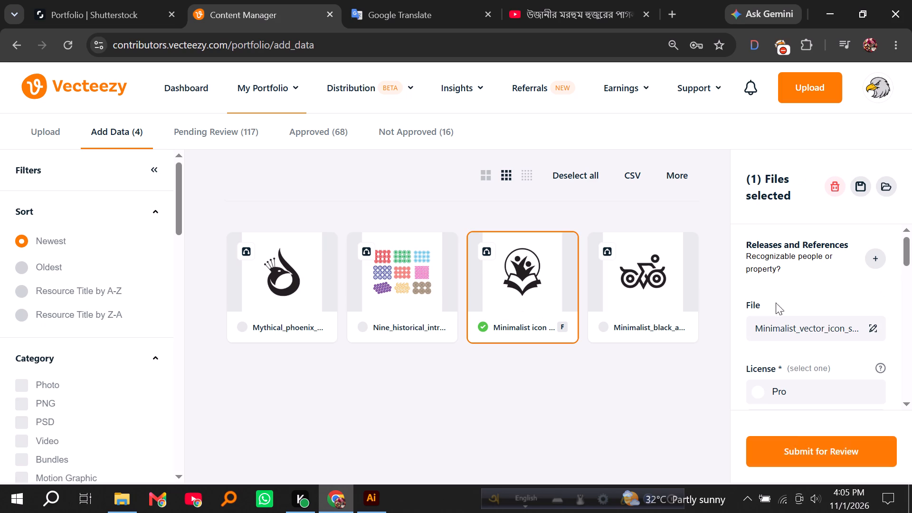
left_click(794, 446)
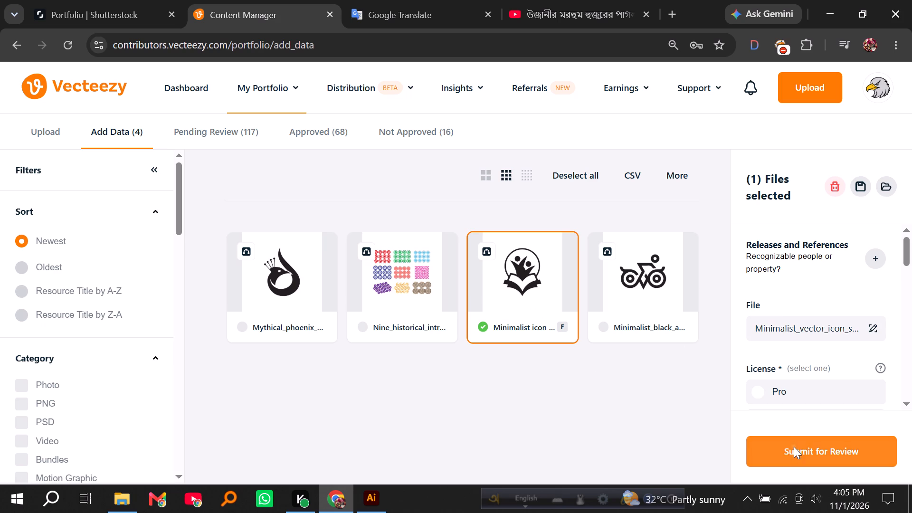
left_click(256, 342)
left_click(414, 396)
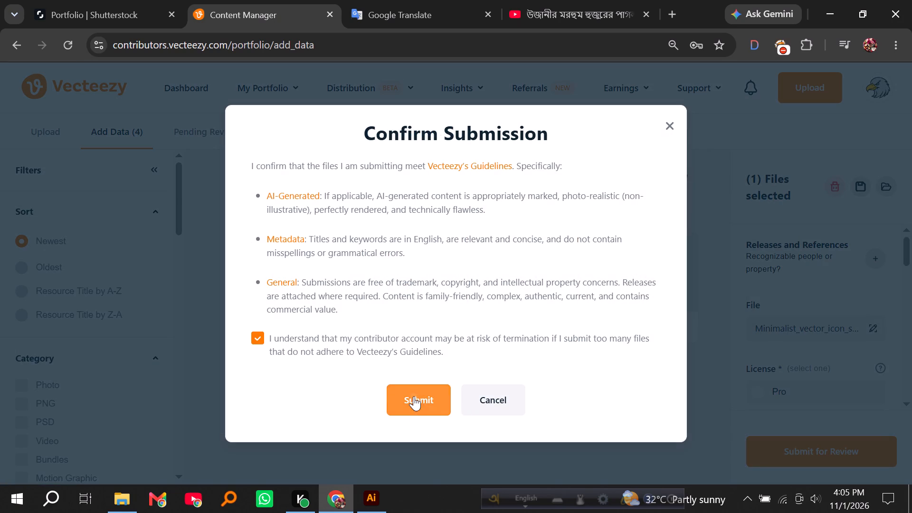
left_click(448, 347)
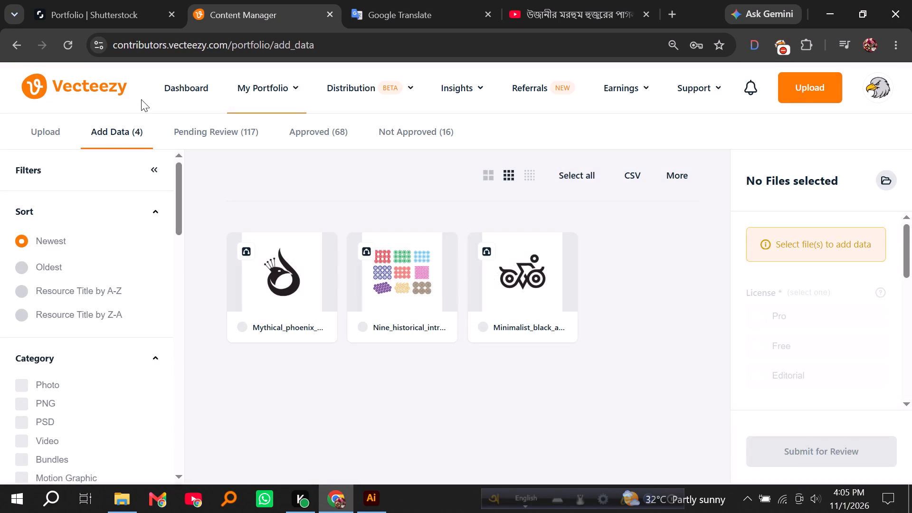
Reload the Add Data page and leave only the Nine historical intricate designs file selected.
left_click(70, 40)
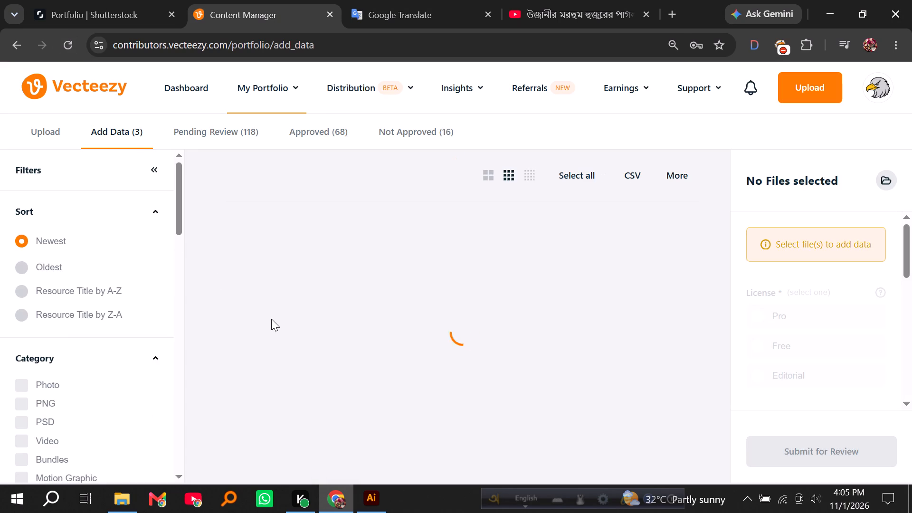
left_click(532, 315)
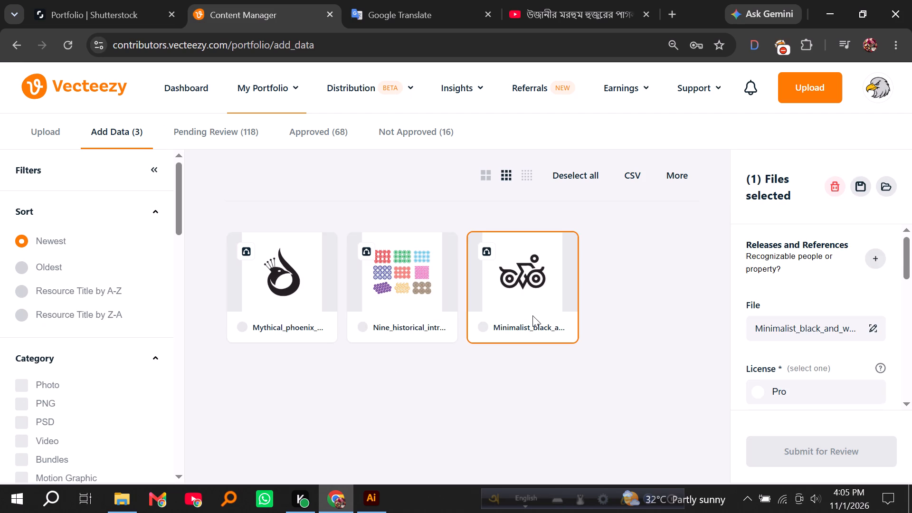
left_click(406, 299, "ctrl")
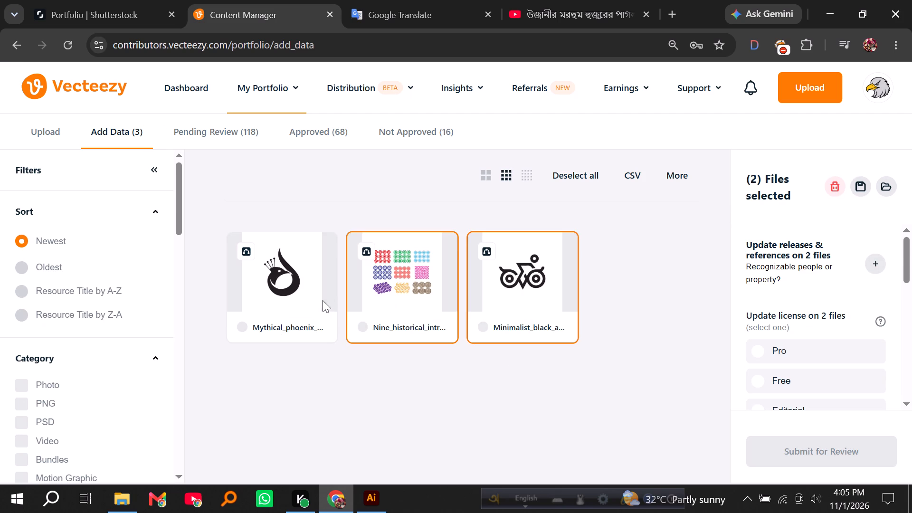
left_click(403, 369)
left_click(520, 312)
left_click(408, 312)
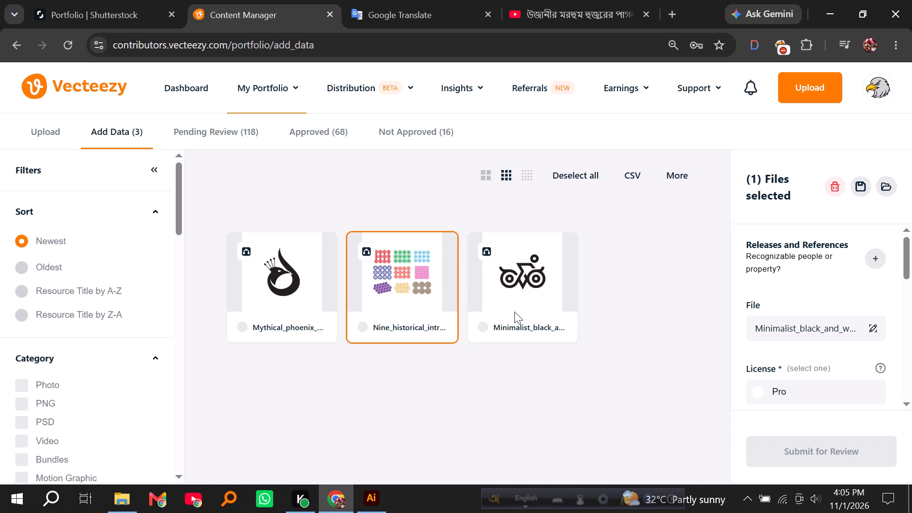
Switch to the Shutterstock portfolio, search the catalog keywords for "nine historycal" and open the matching nine-pattern listing.
left_click(144, 0)
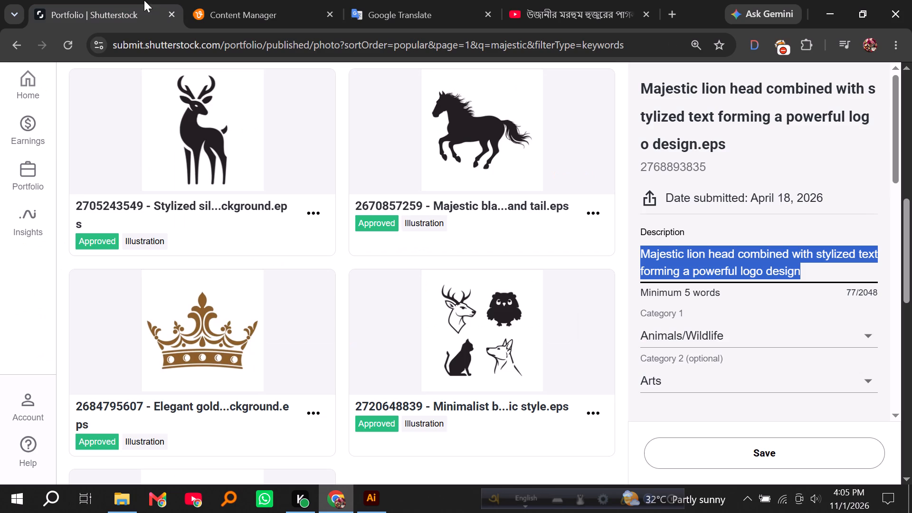
scroll(427, 245, "up", 13)
left_click(429, 235)
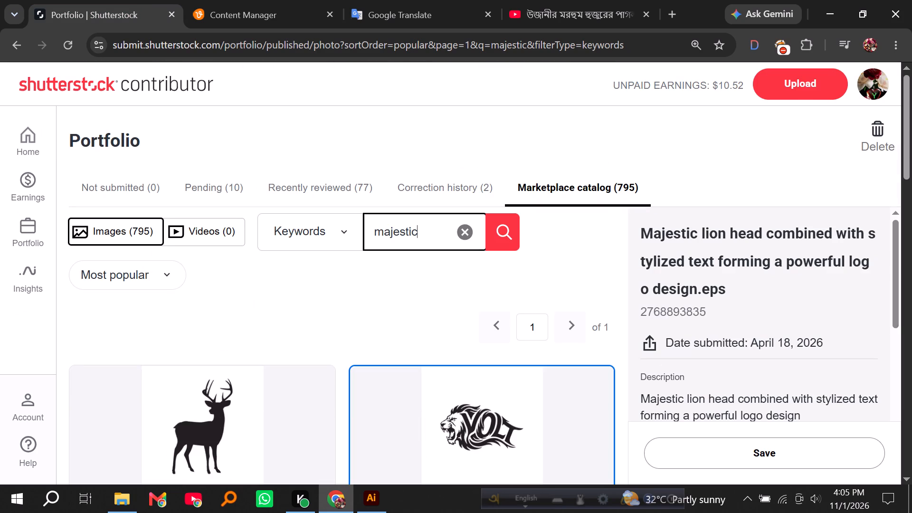
left_click_drag(426, 232, 361, 231)
type("nine")
key("space")
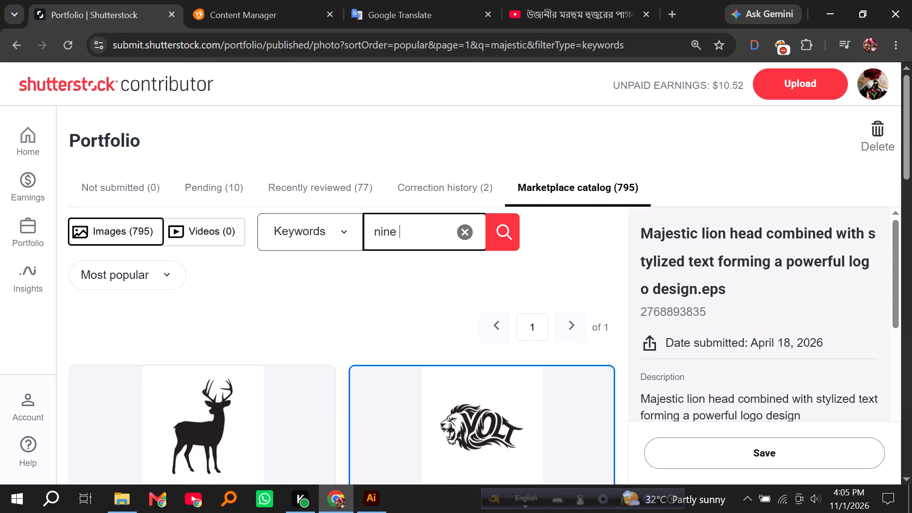
type("hi")
key("s")
type("to")
key("r")
left_click(251, 0)
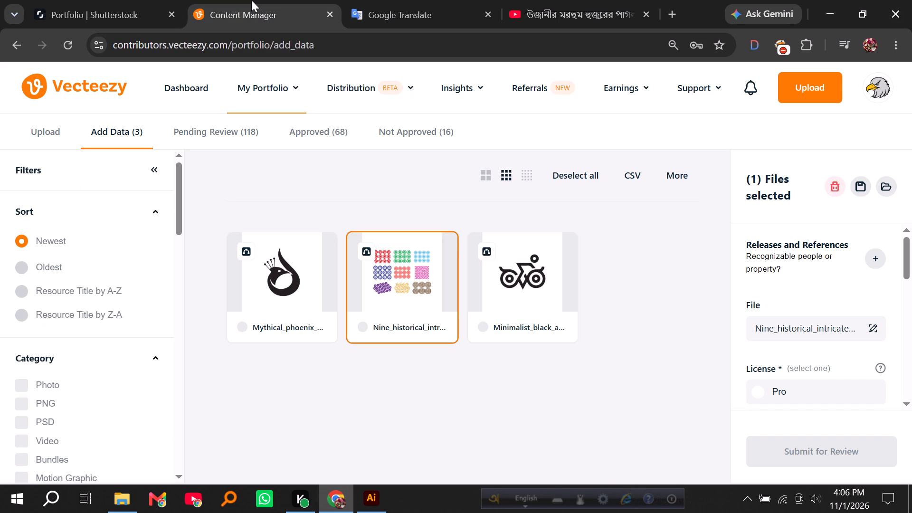
left_click(129, 0)
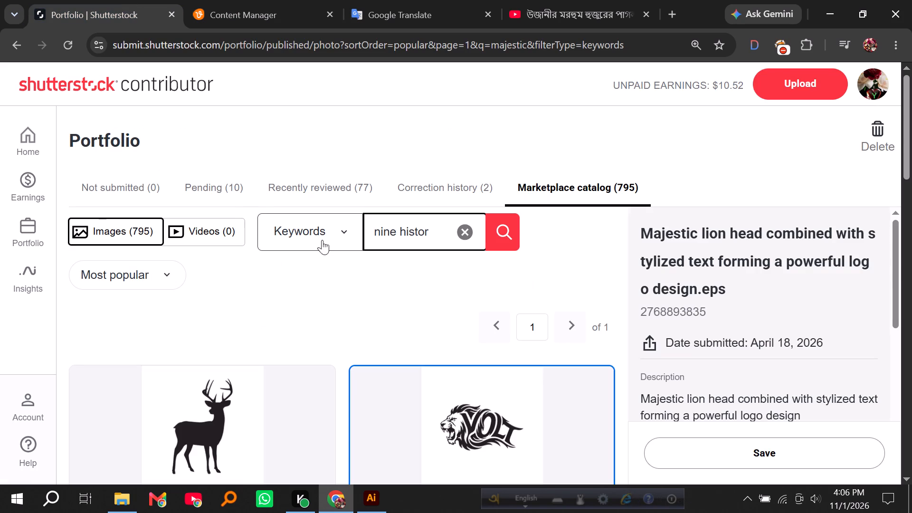
key("y")
type("cal")
key("Return")
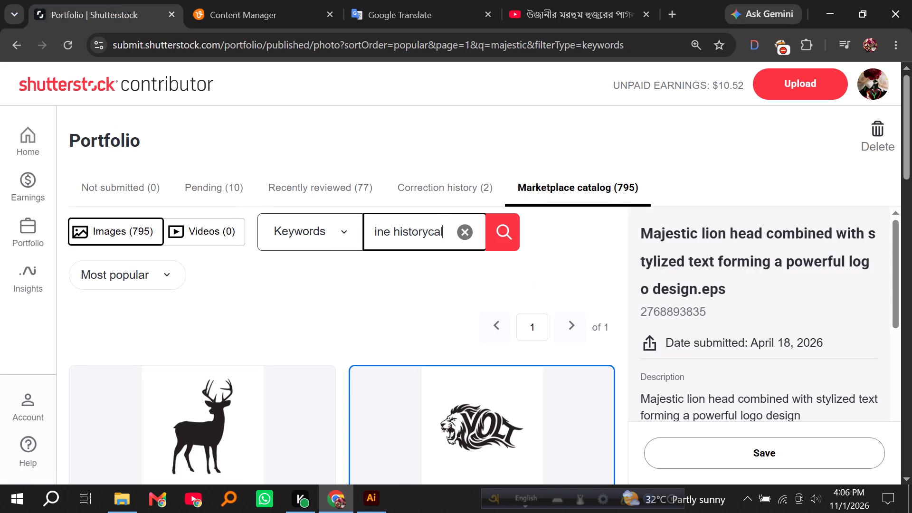
scroll(331, 247, "down", 2)
left_click(239, 261)
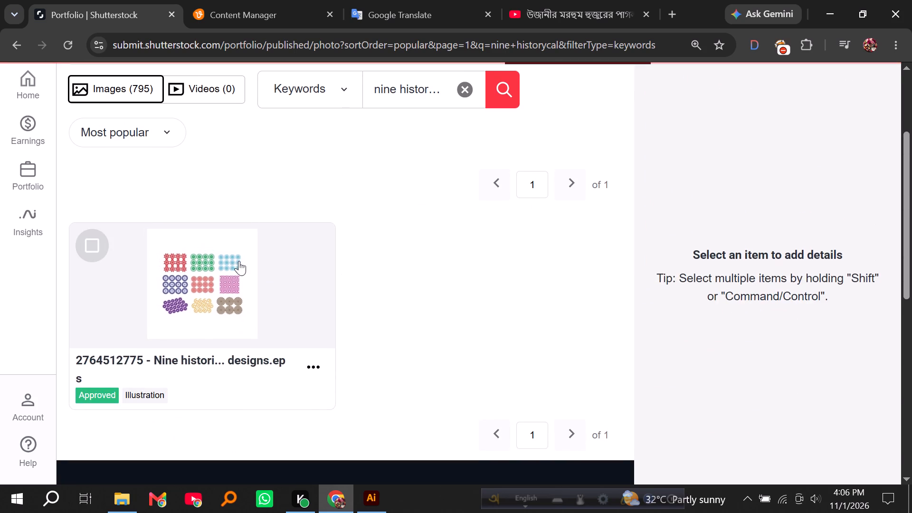
Set the Vecteezy nine-pattern file's license to Free and replace its title with the description copied from the Shutterstock listing.
left_click(258, 0)
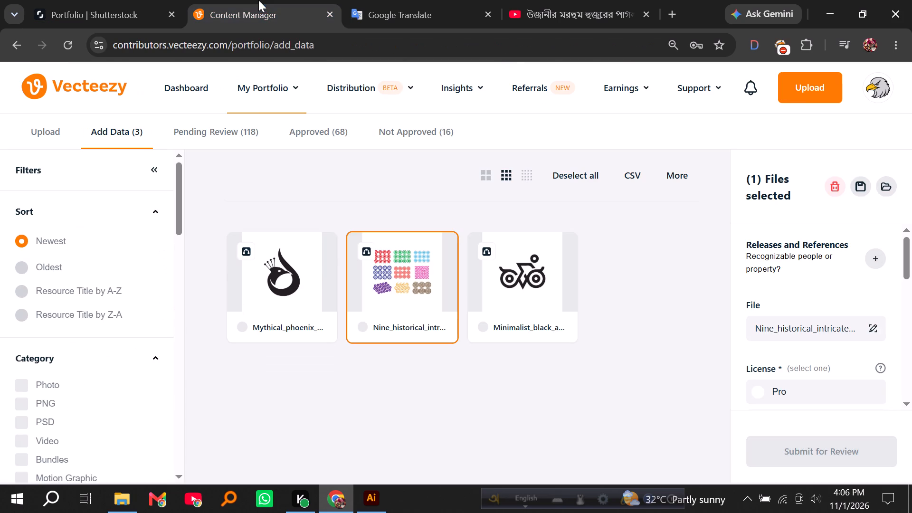
left_click(136, 0)
triple_click(755, 269)
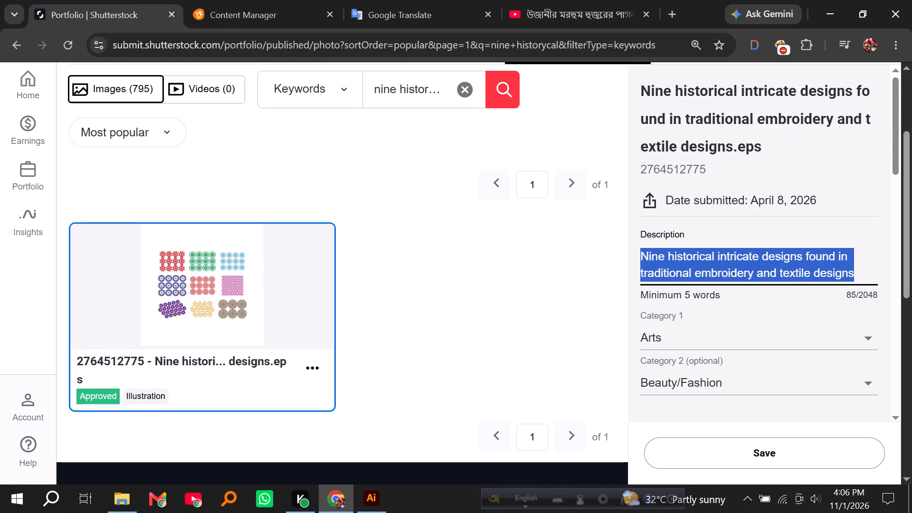
key("ctrl+c")
left_click(278, 0)
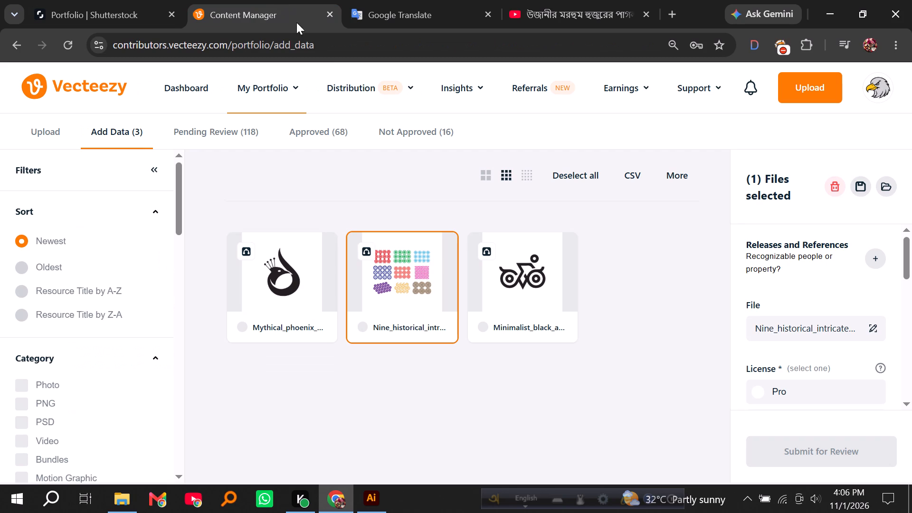
scroll(888, 274, "down", 2)
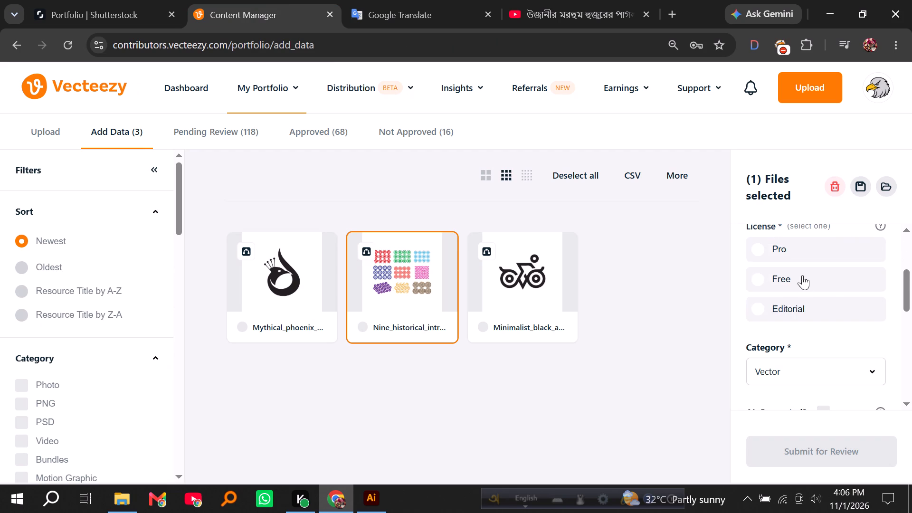
left_click(802, 275)
scroll(807, 281, "down", 2)
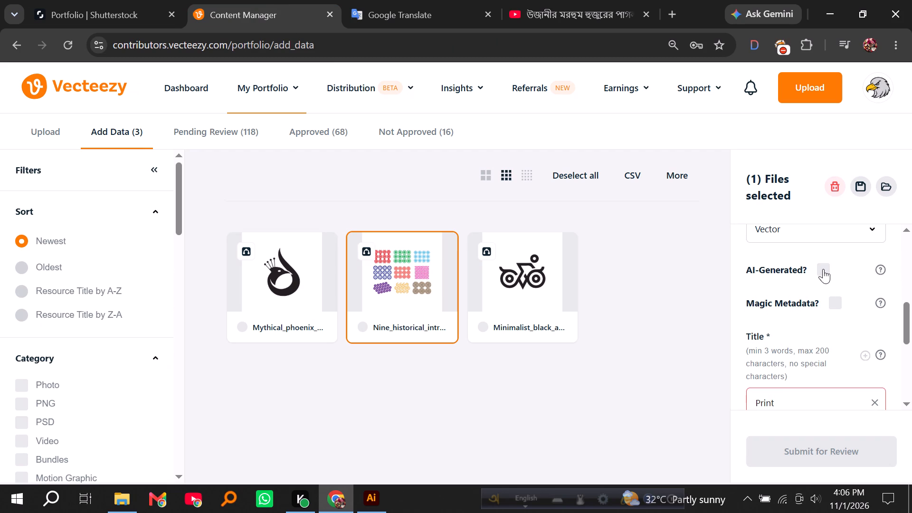
scroll(819, 296, "down", 1)
left_click_drag(802, 324, 729, 332)
key("ctrl+v")
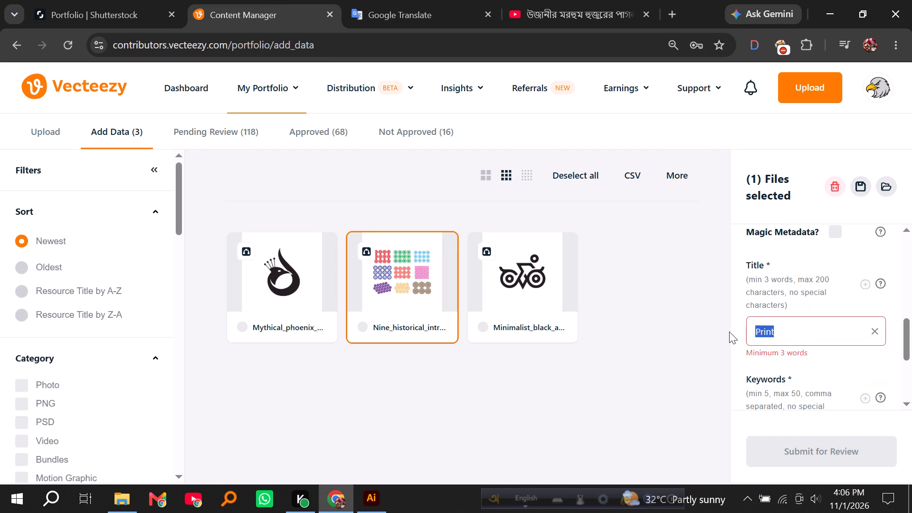
Copy all keywords from the Shutterstock nine-pattern listing into the Vecteezy file's keywords.
scroll(816, 327, "down", 3)
left_click(817, 329)
left_click(100, 0)
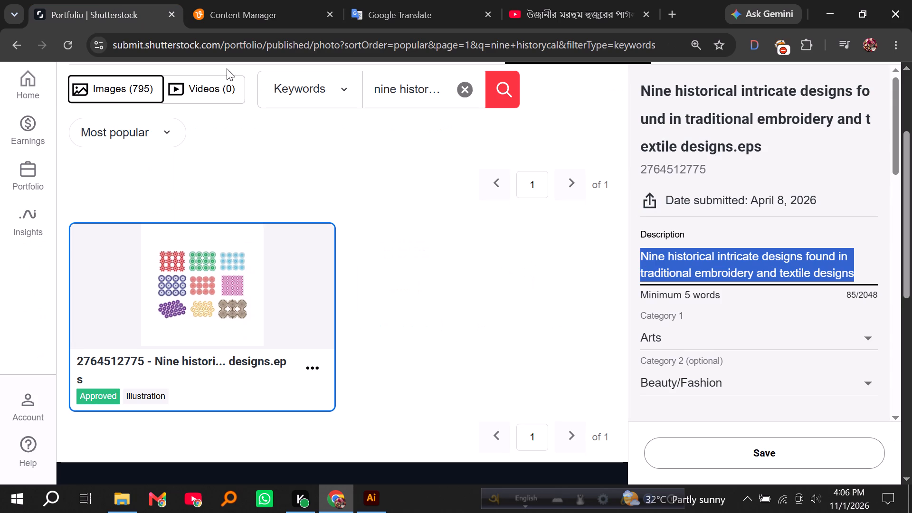
scroll(795, 360, "down", 1)
left_click(861, 359)
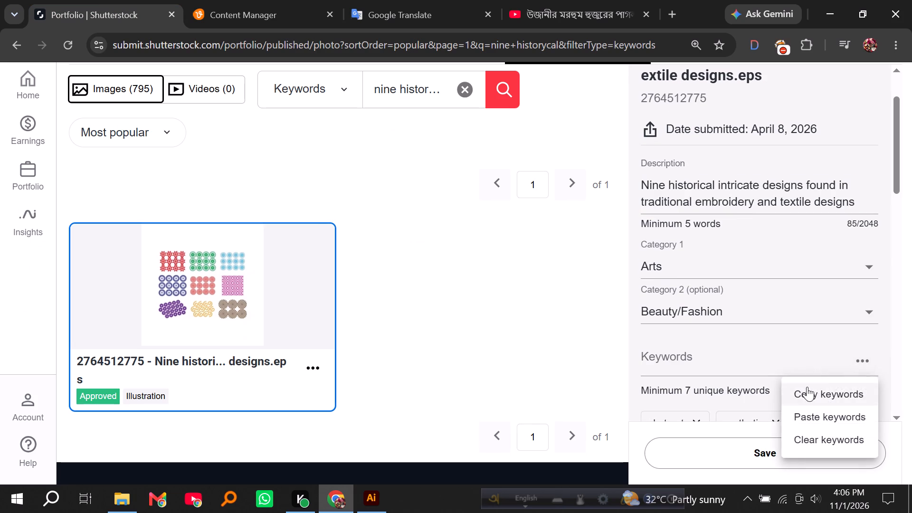
left_click(807, 387)
left_click(238, 0)
left_click(784, 311)
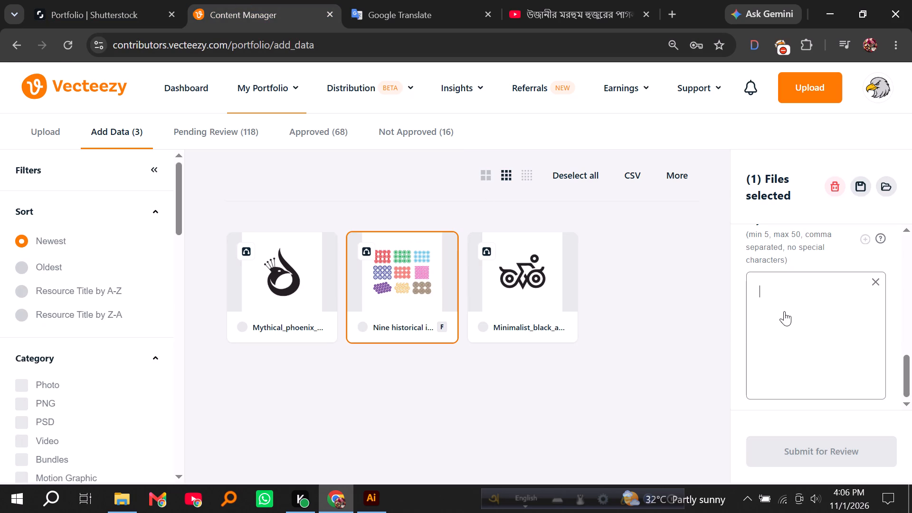
key("ctrl+v")
Remove the keyword "vector" from the nine-pattern file and save its data.
scroll(810, 332, "down", 5)
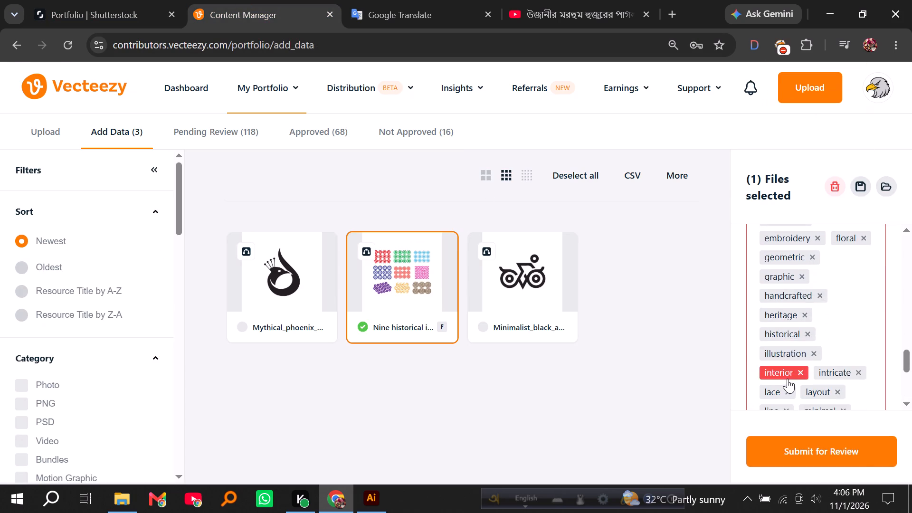
scroll(824, 403, "down", 3)
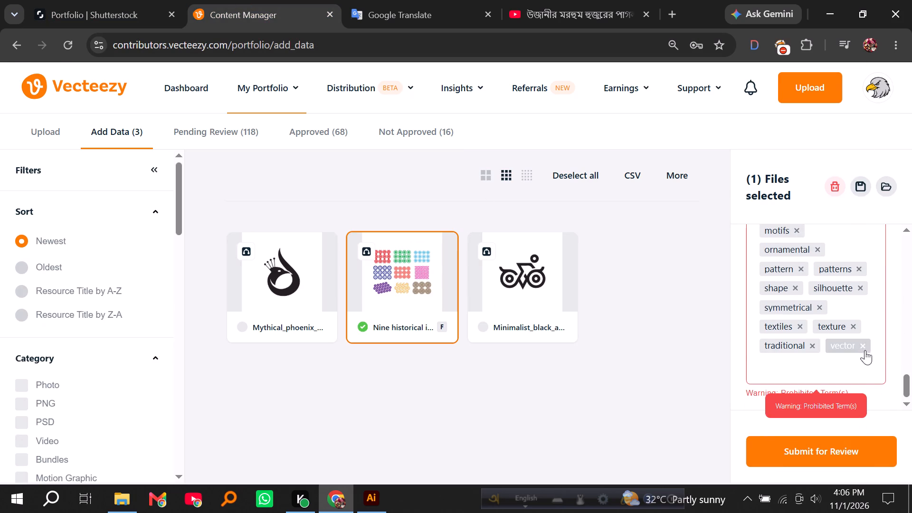
left_click(863, 344)
left_click(859, 187)
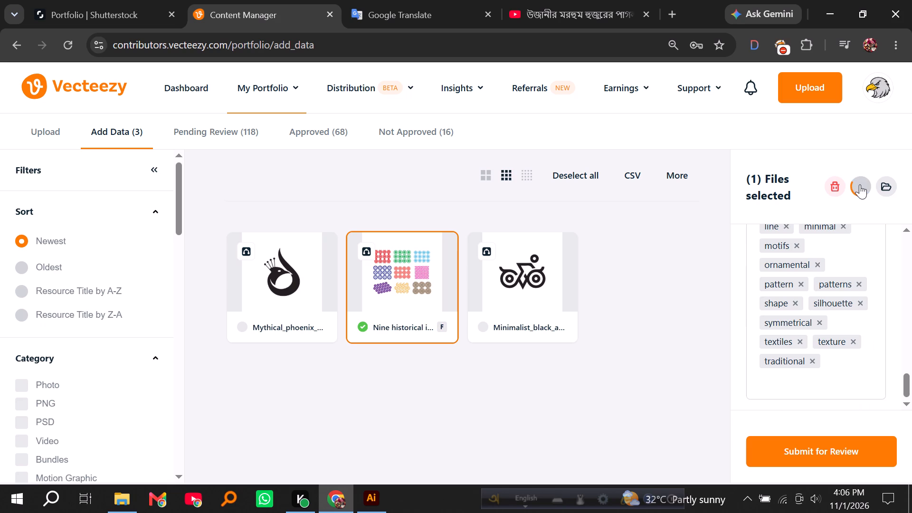
left_click(856, 184)
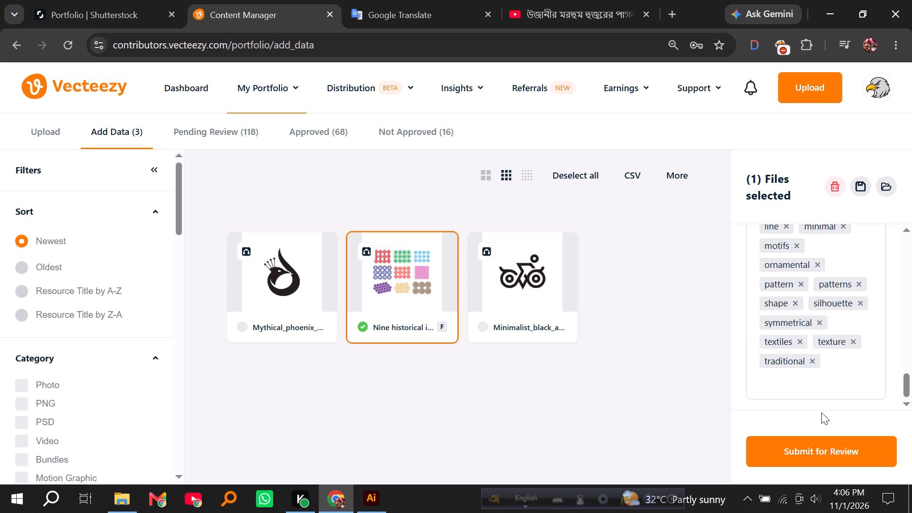
Submit the nine-pattern file for review, accepting the contributor guidelines statement, and reload the page.
left_click(794, 450)
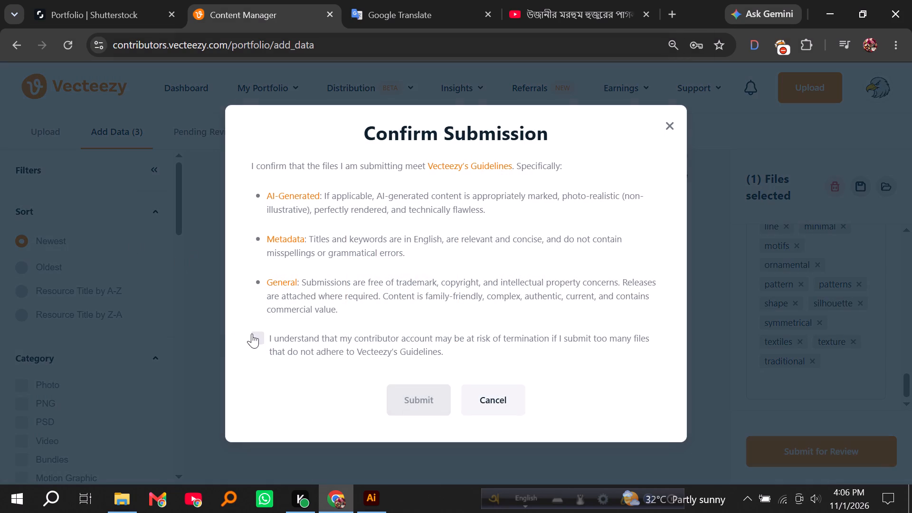
left_click(252, 334)
left_click(410, 389)
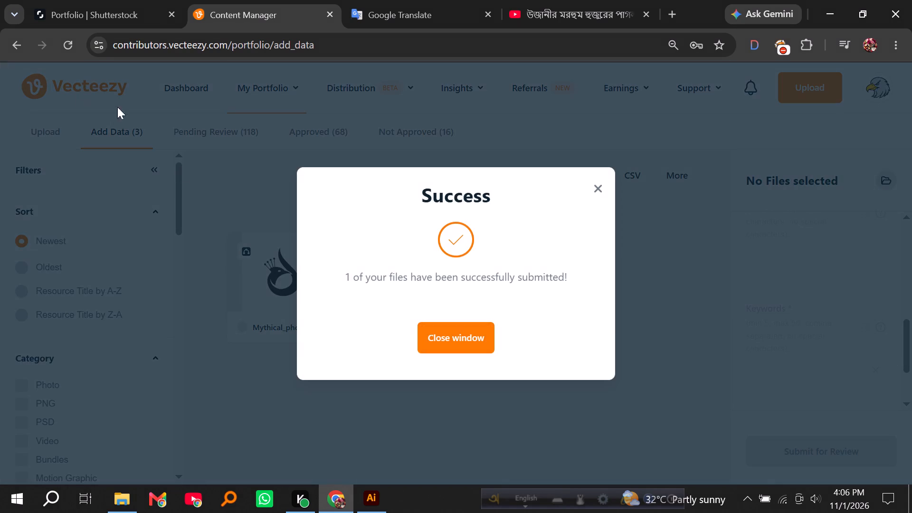
left_click(455, 339)
left_click(74, 47)
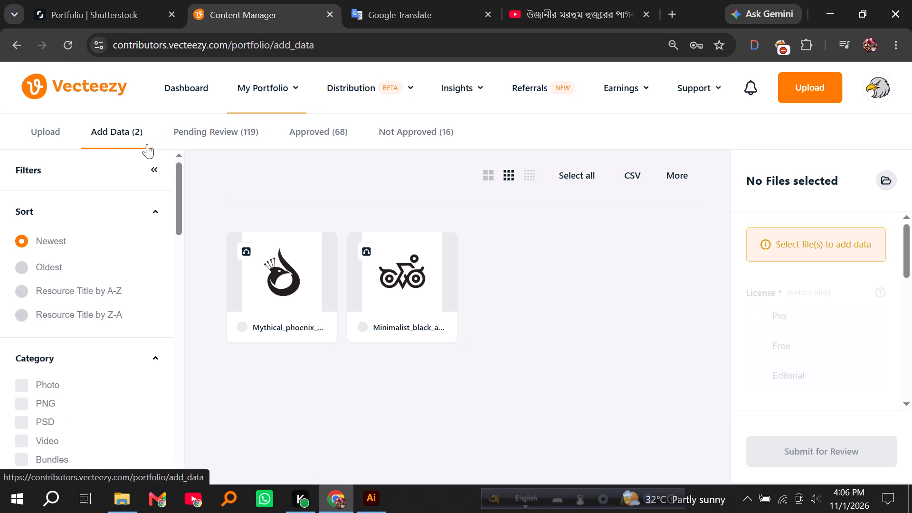
Permanently delete the minimalist black cyclist file from the Add Data files.
left_click(392, 285)
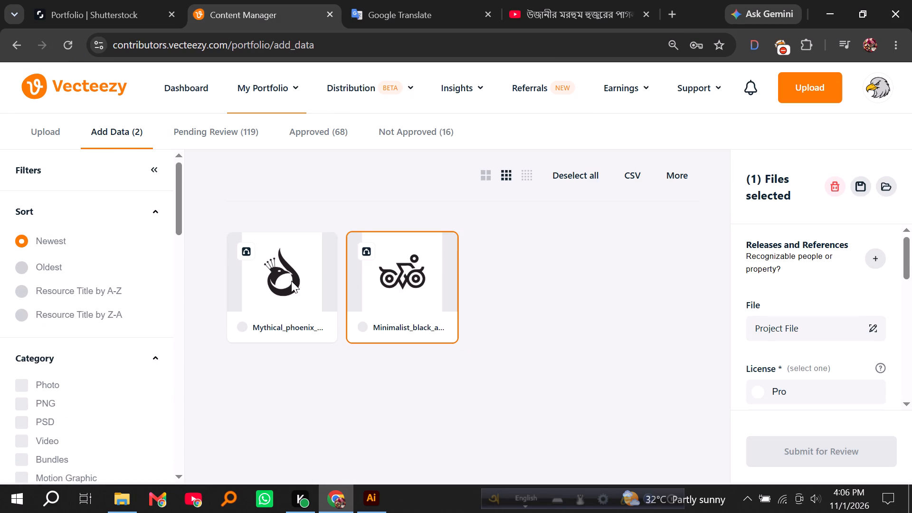
left_click(835, 186)
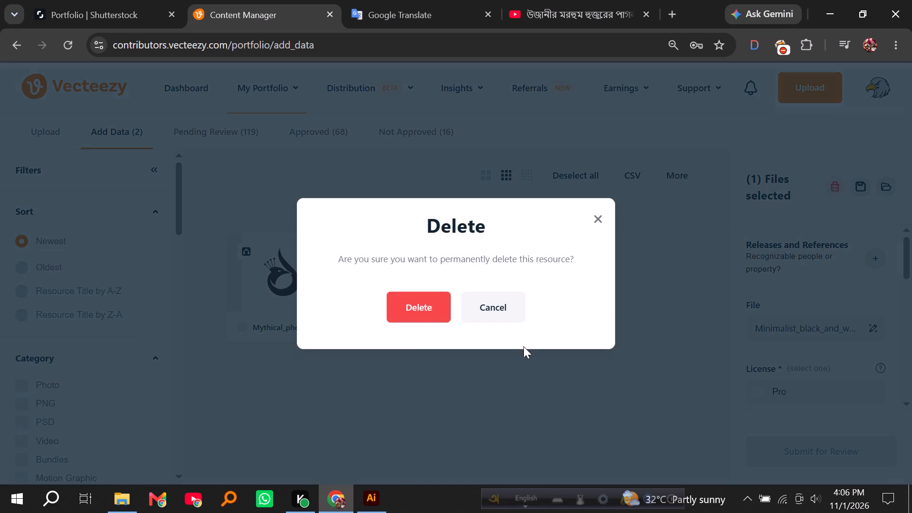
left_click(411, 309)
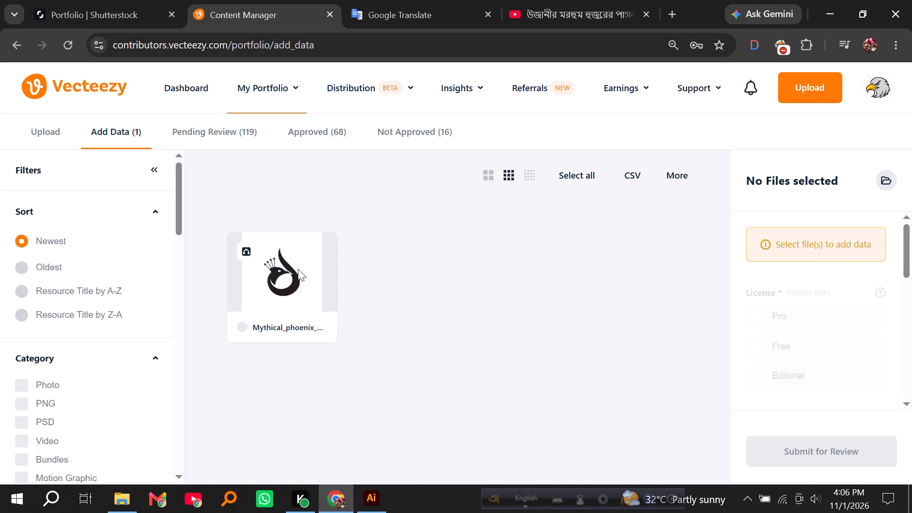
Select the mythical phoenix file on Vecteezy and copy the opening words of its file name.
left_click(299, 267)
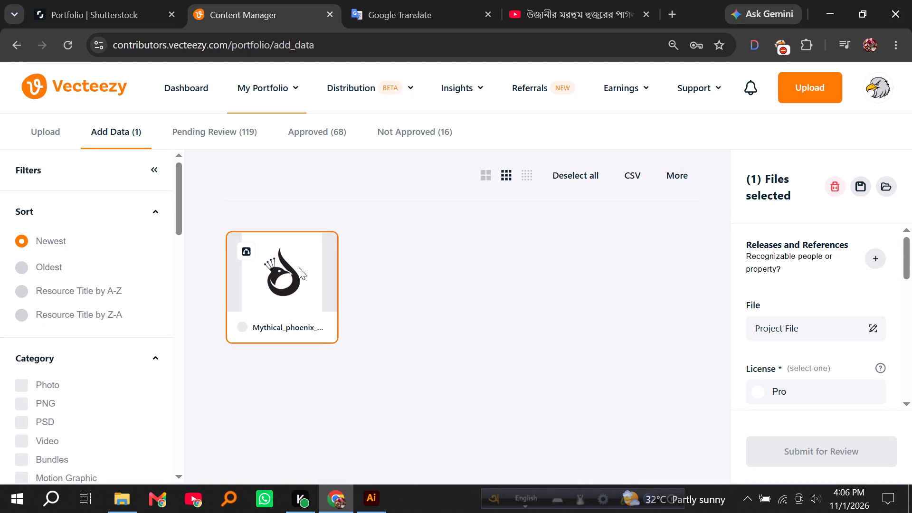
left_click_drag(827, 326, 784, 326)
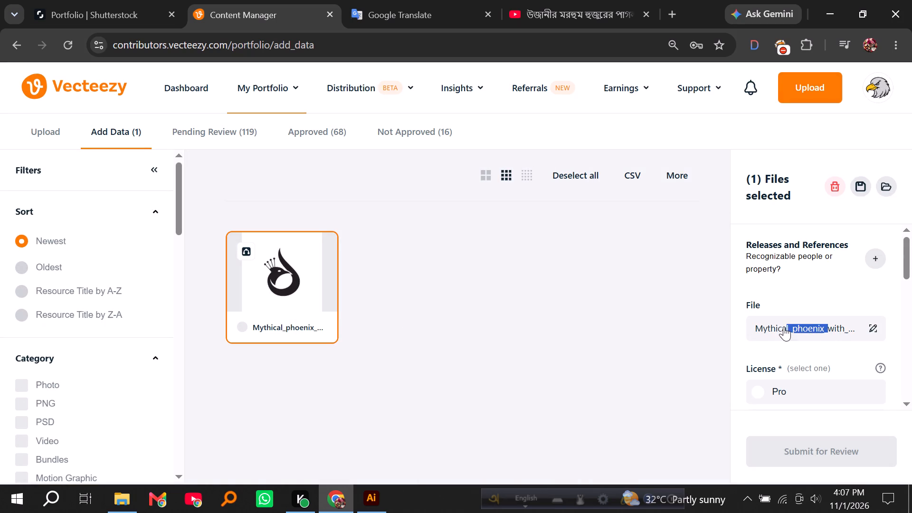
left_click_drag(784, 326, 752, 326)
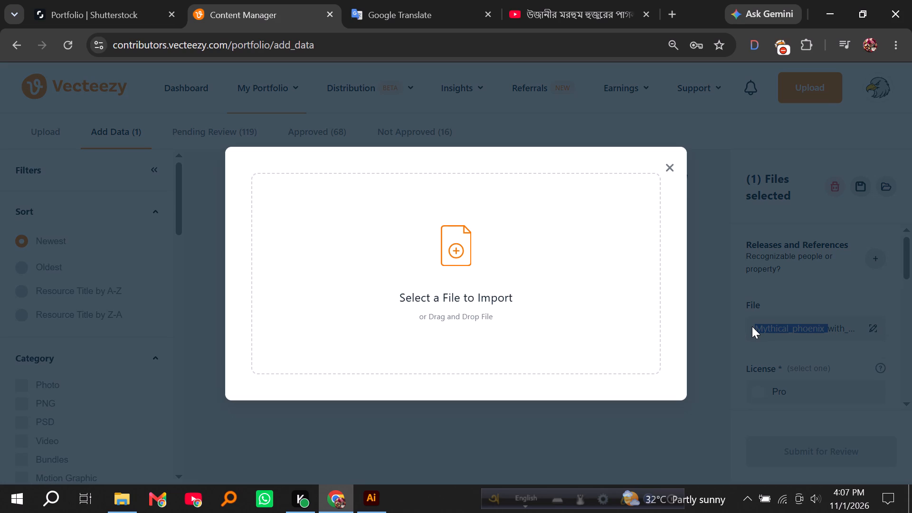
left_click(674, 169)
left_click(666, 162)
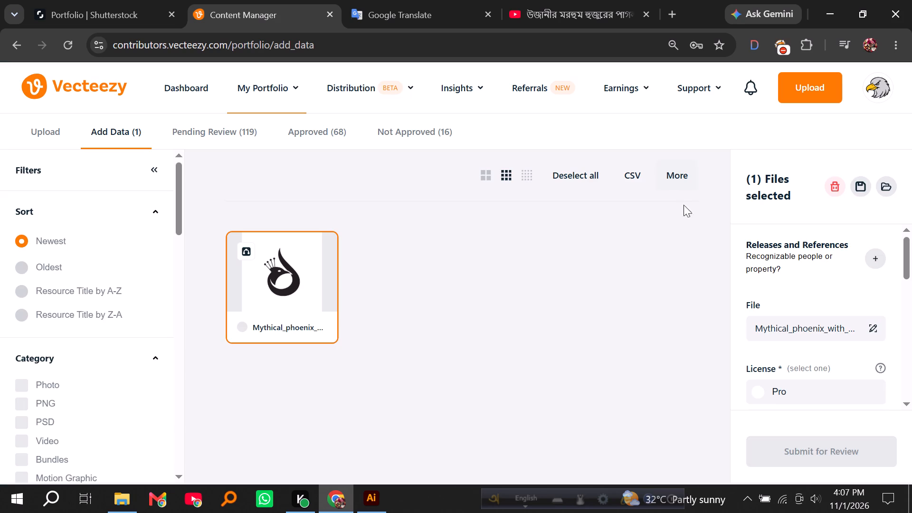
left_click_drag(741, 327, 836, 332)
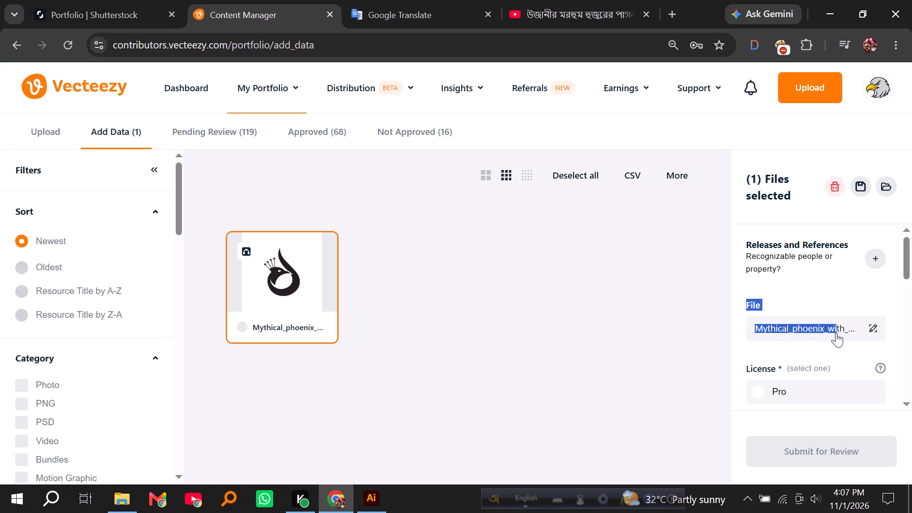
left_click_drag(836, 332, 845, 331)
key("ctrl+c")
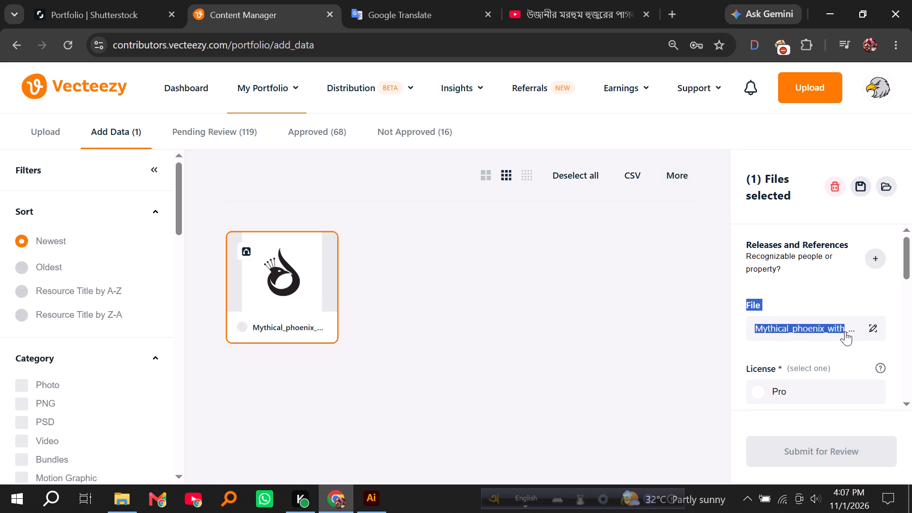
left_click_drag(845, 331, 845, 360)
left_click(672, 333)
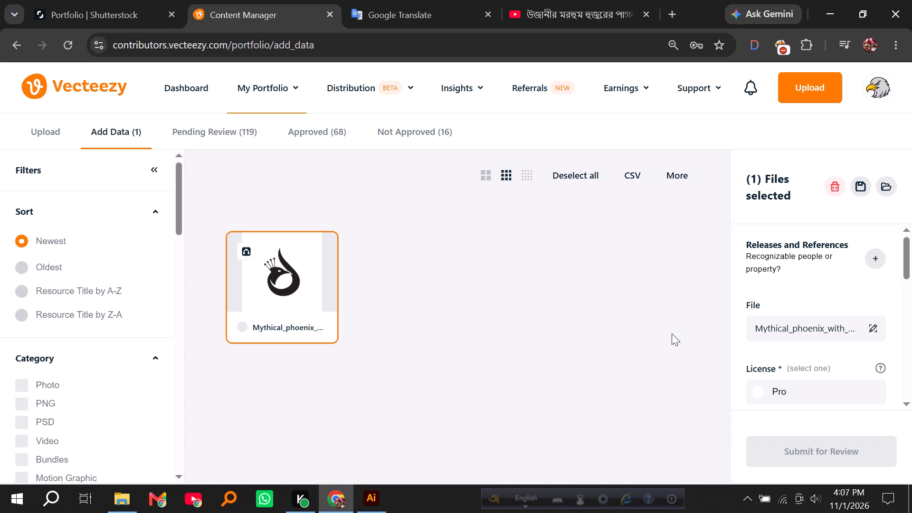
Search the Shutterstock marketplace catalog by keywords for "File Mythical_phoenix_".
left_click(124, 0)
scroll(379, 183, "up", 2)
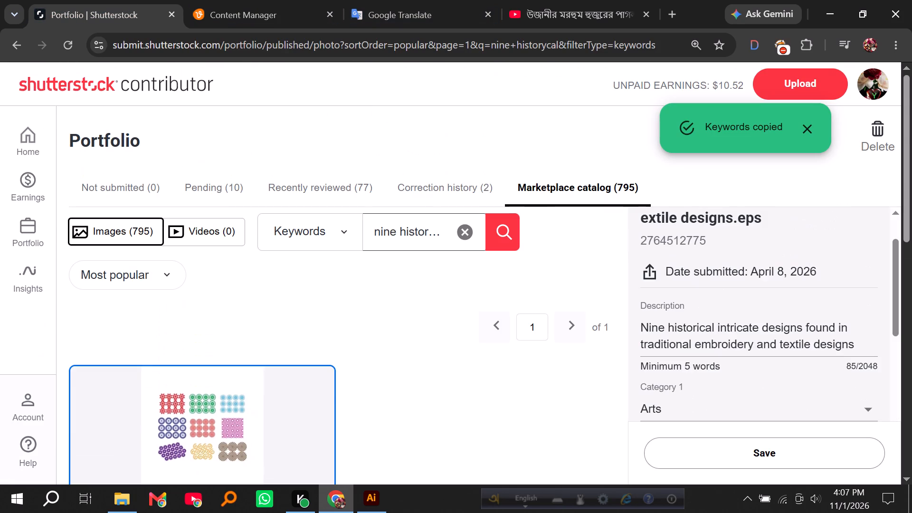
triple_click(416, 233)
key("BackSpace")
key("BackSpace")
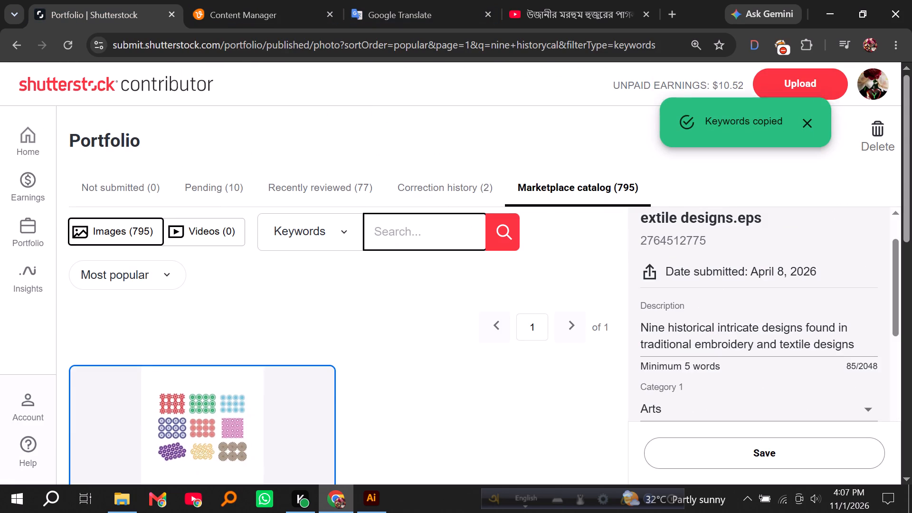
key("ctrl+v")
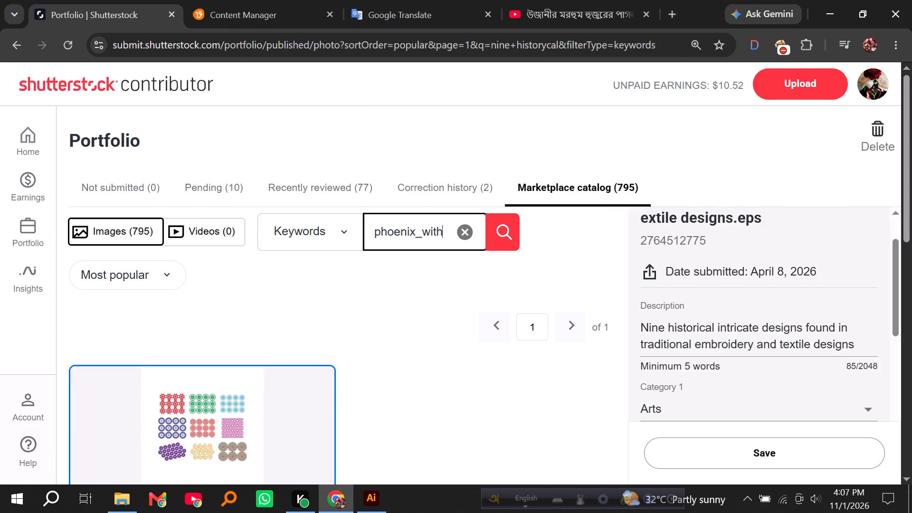
key("BackSpace")
key("BackSpace")
key("BackSpace")
key("BackSpace")
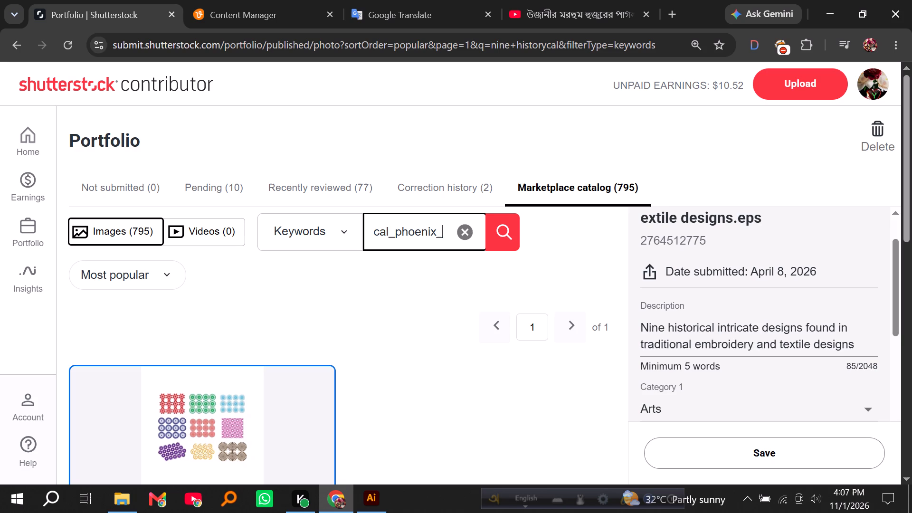
key("Return")
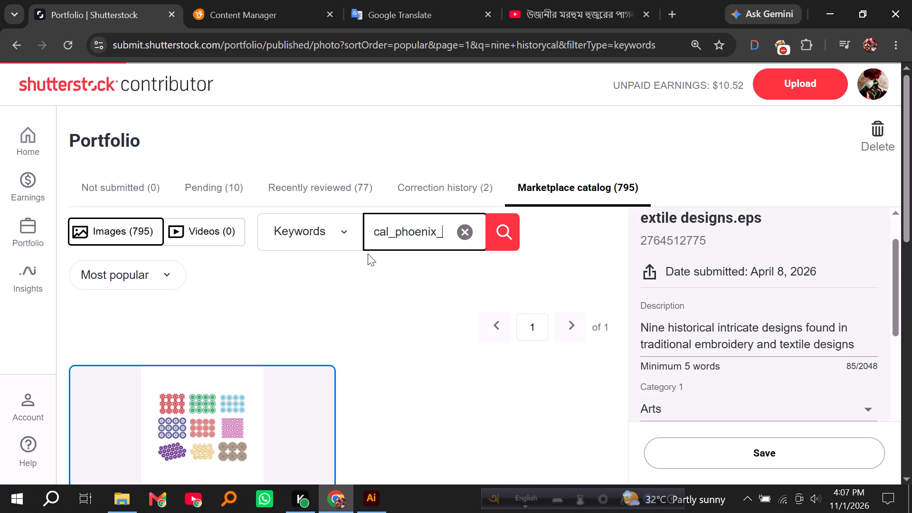
Shorten the catalog keyword search to "Mythicalphoenix" and run it.
left_click(430, 229)
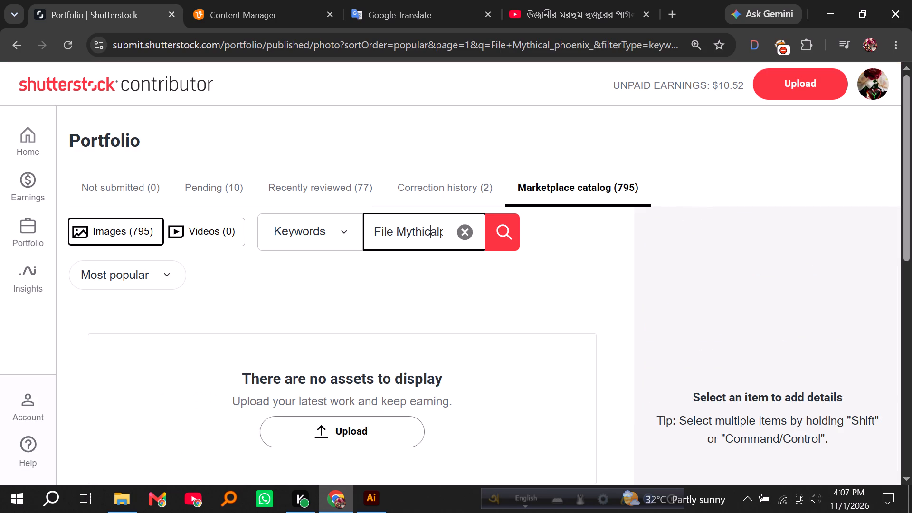
triple_click(430, 230)
triple_click(430, 230)
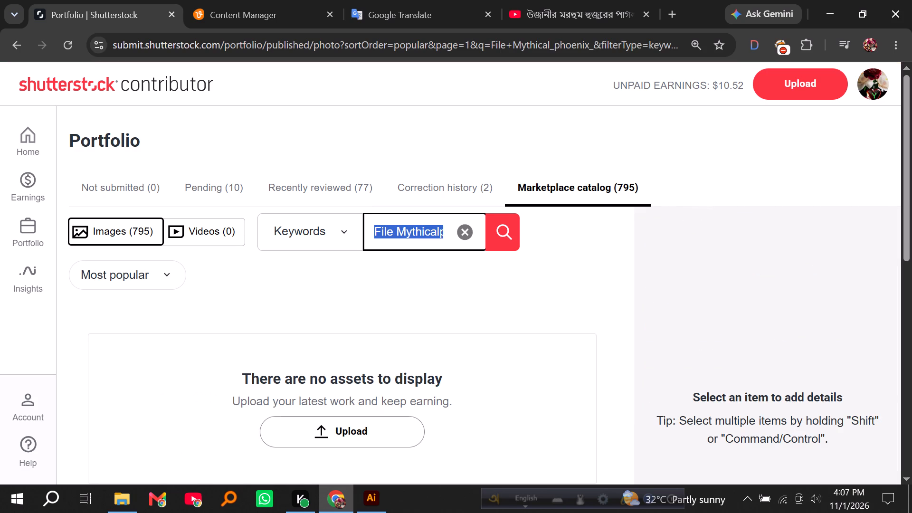
left_click(424, 233)
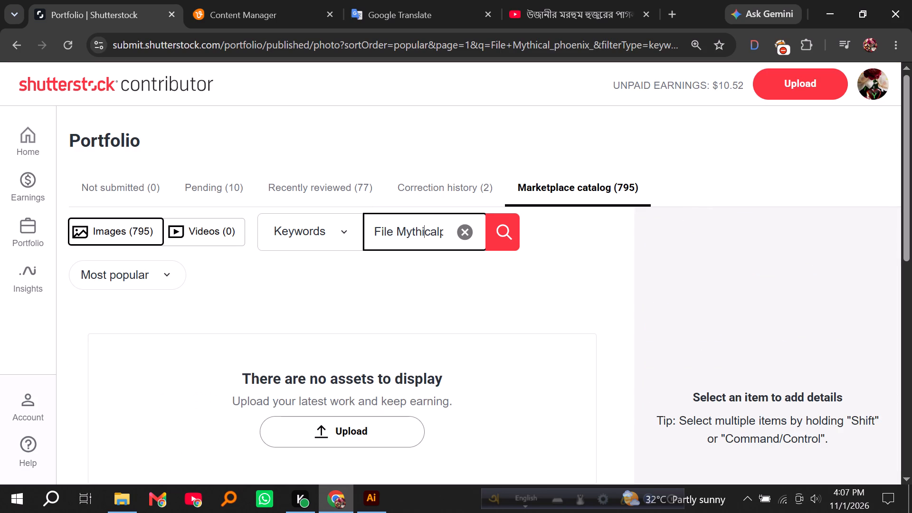
key("Right")
key("Right")
key("Right")
key("Right")
key("Right")
key("Right")
key("Right")
key("Right")
key("Right")
key("Right")
key("Right")
key("Right")
key("Right")
key("Right")
key("Right")
key("Right")
key("Right")
key("Right")
key("Right")
key("Right")
key("Right")
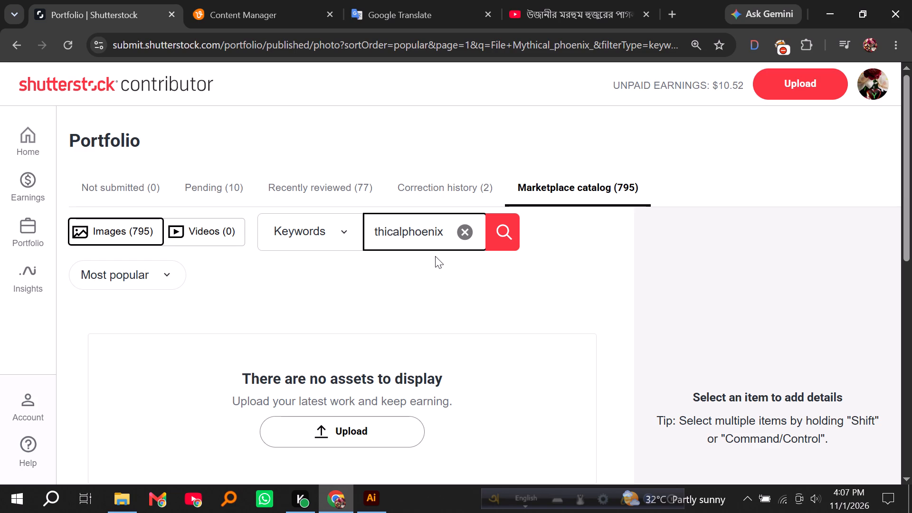
key("Right")
key("Left")
key("Left")
key("Left")
key("Left")
key("Left")
key("Left")
key("Left")
key("Left")
key("Left")
key("Left")
key("Left")
key("Left")
key("Left")
key("Left")
key("Left")
key("Left")
key("Left")
key("Left")
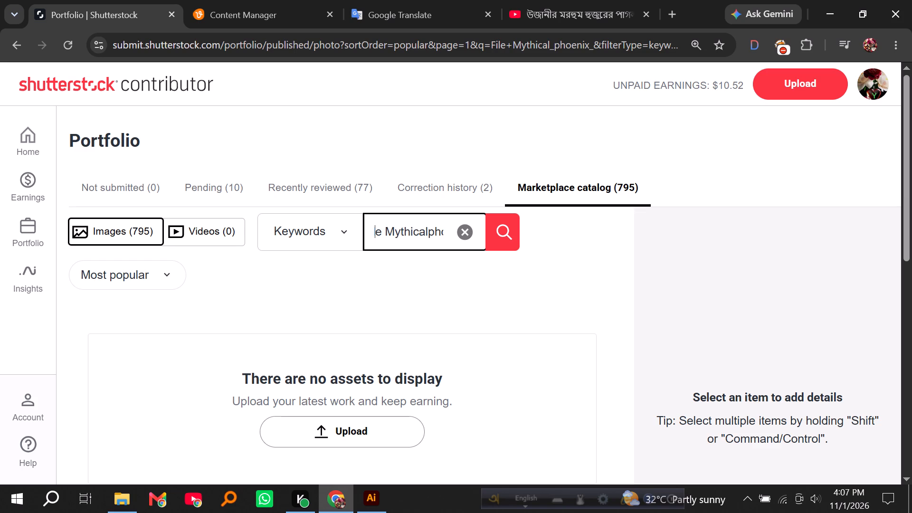
left_click(387, 229)
key("BackSpace")
key("BackSpace")
key("BackSpace")
key("BackSpace")
key("BackSpace")
key("BackSpace")
key("BackSpace")
key("BackSpace")
key("BackSpace")
key("BackSpace")
key("BackSpace")
key("BackSpace")
key("BackSpace")
key("BackSpace")
key("BackSpace")
key("BackSpace")
key("BackSpace")
key("BackSpace")
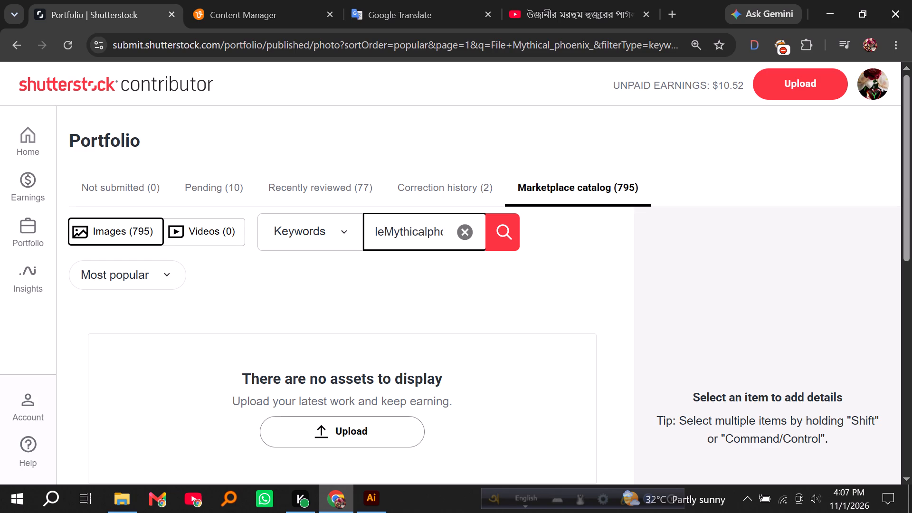
key("BackSpace")
key("BackSpace")
key("Return")
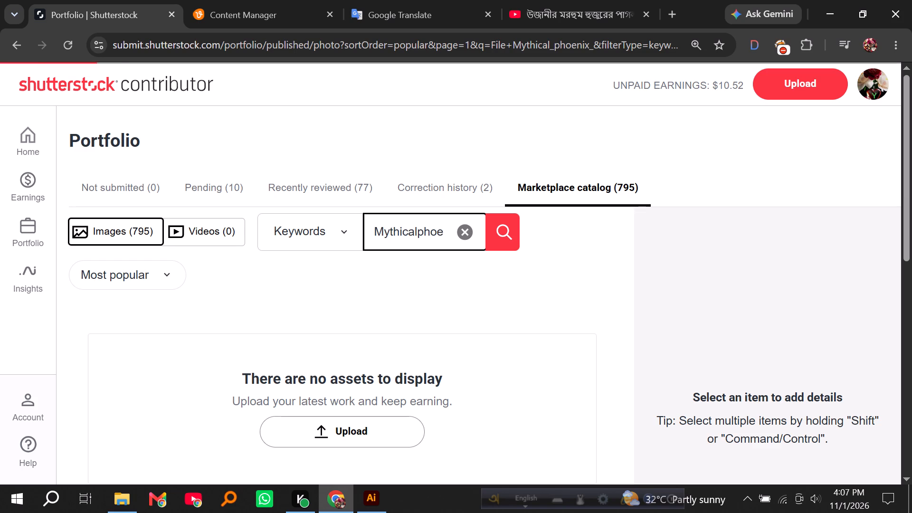
Open the details of the stylized black tribal animal and wing designs listing to compare it with the phoenix file.
scroll(402, 253, "down", 2)
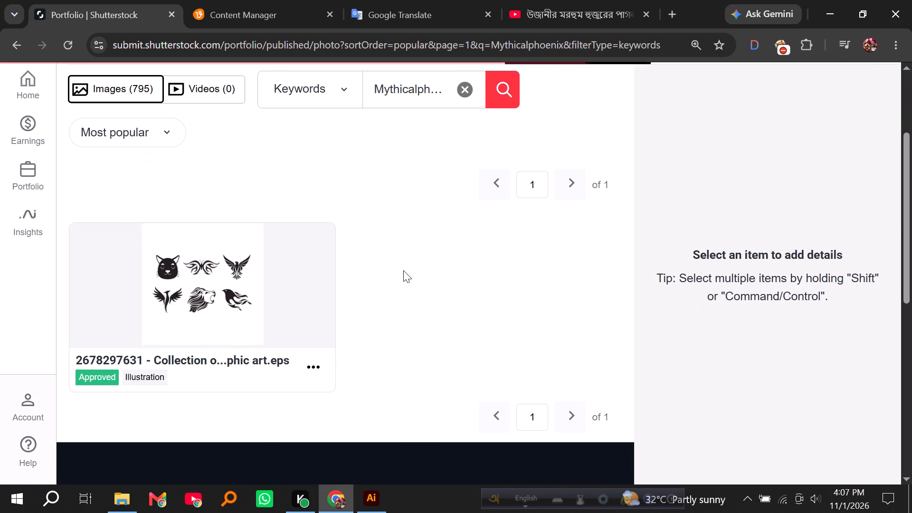
left_click(265, 284)
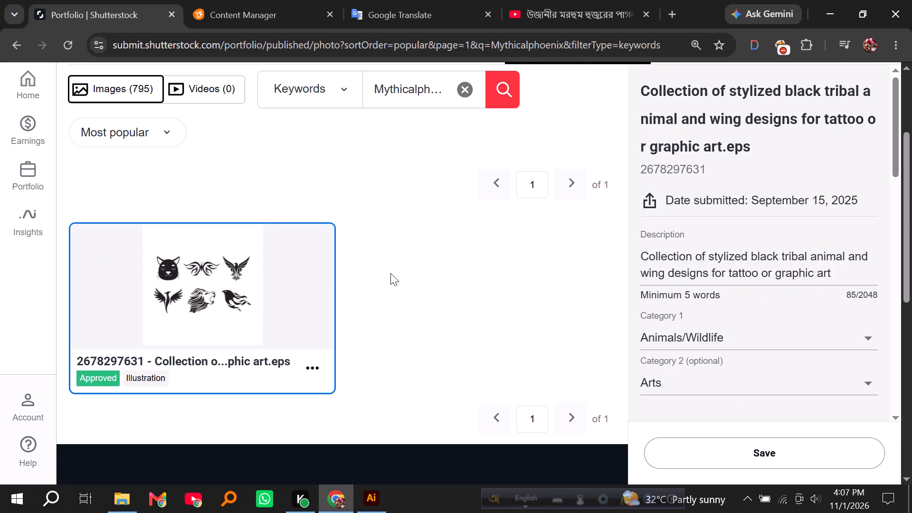
scroll(396, 273, "down", 1)
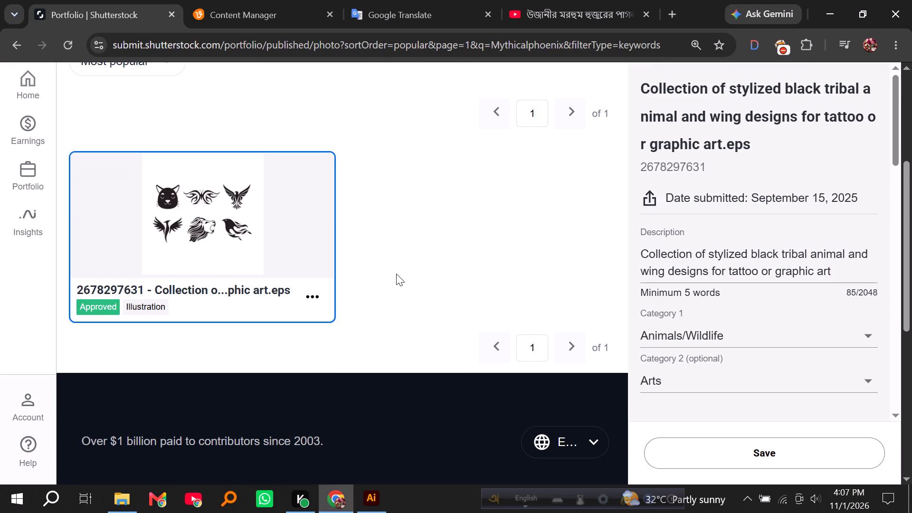
scroll(396, 275, "down", 3)
scroll(396, 276, "up", 7)
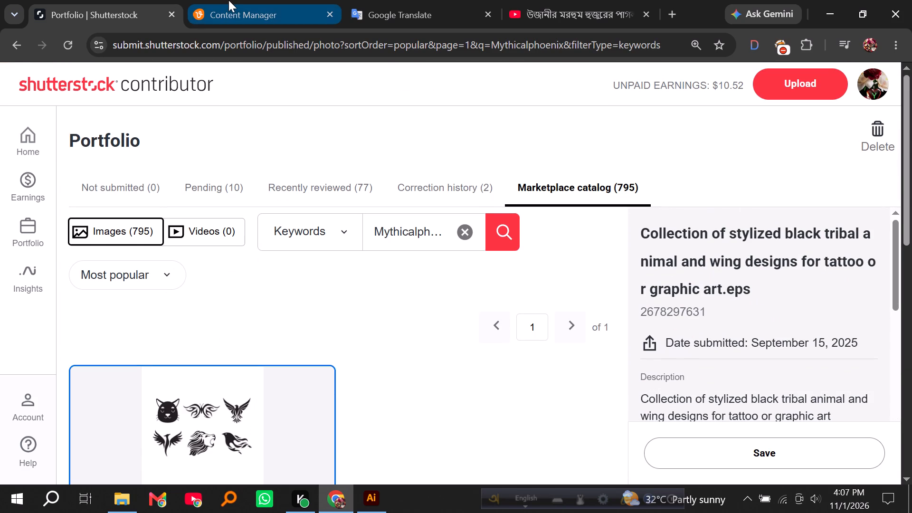
Return to Vecteezy's content manager, recheck the phoenix file, and open the portfolio's Upload page.
left_click(235, 0)
left_click(304, 218)
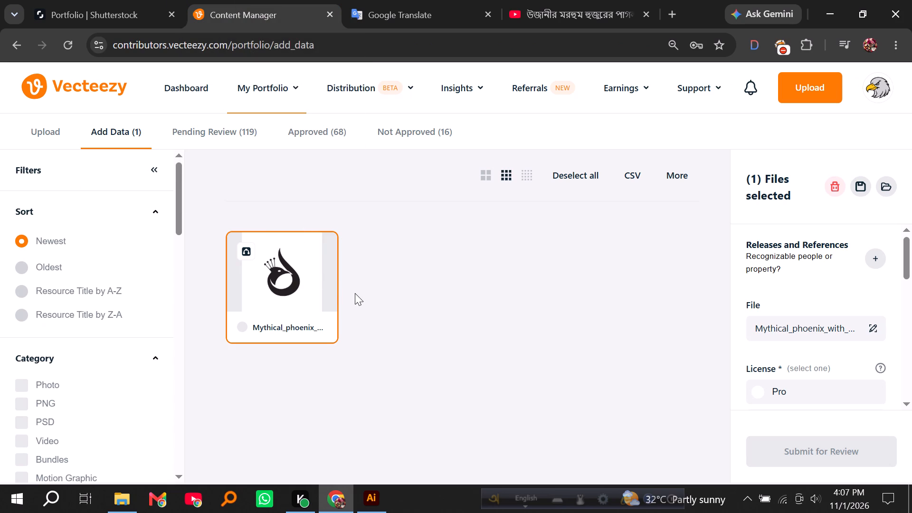
left_click(355, 293)
left_click(392, 292)
left_click(418, 274)
left_click(285, 270)
left_click(395, 267)
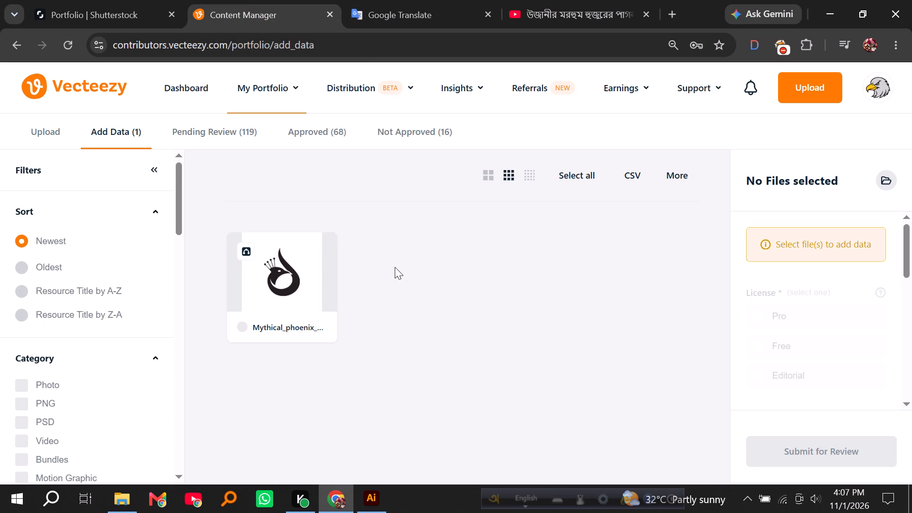
left_click(314, 294)
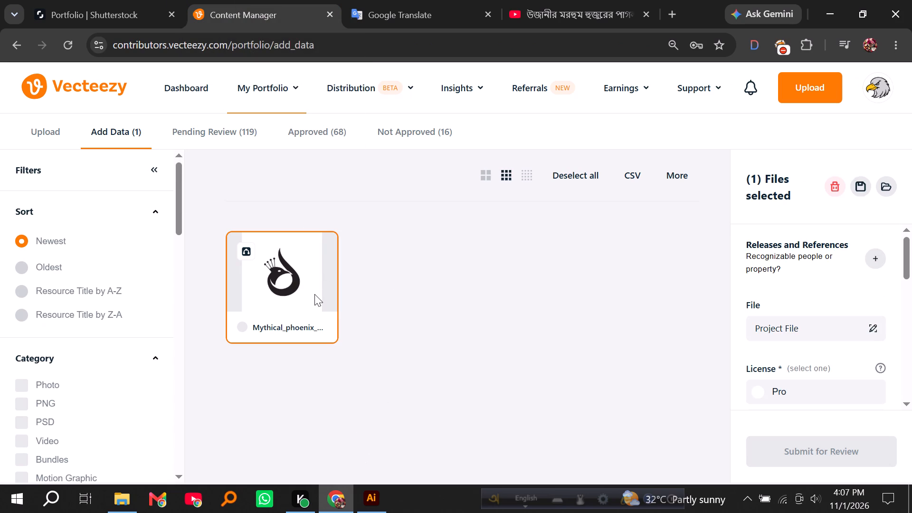
left_click(579, 275)
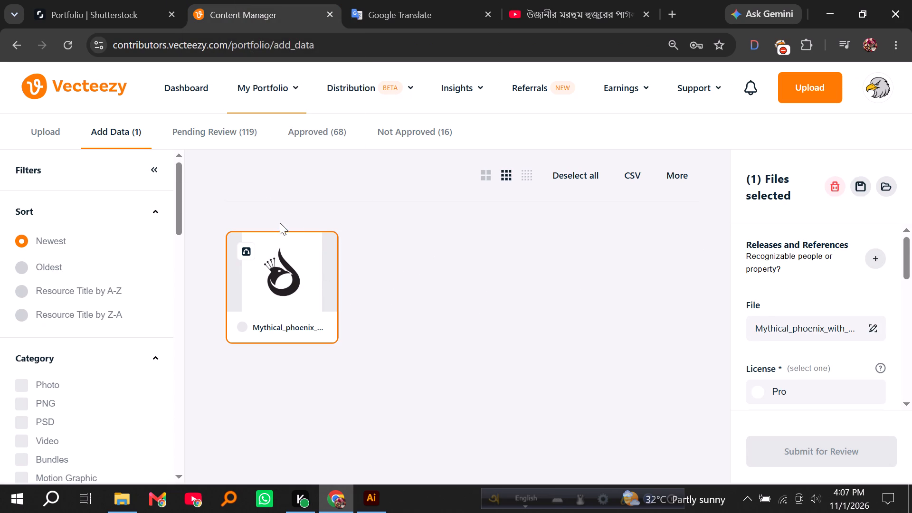
left_click(322, 194)
left_click(58, 123)
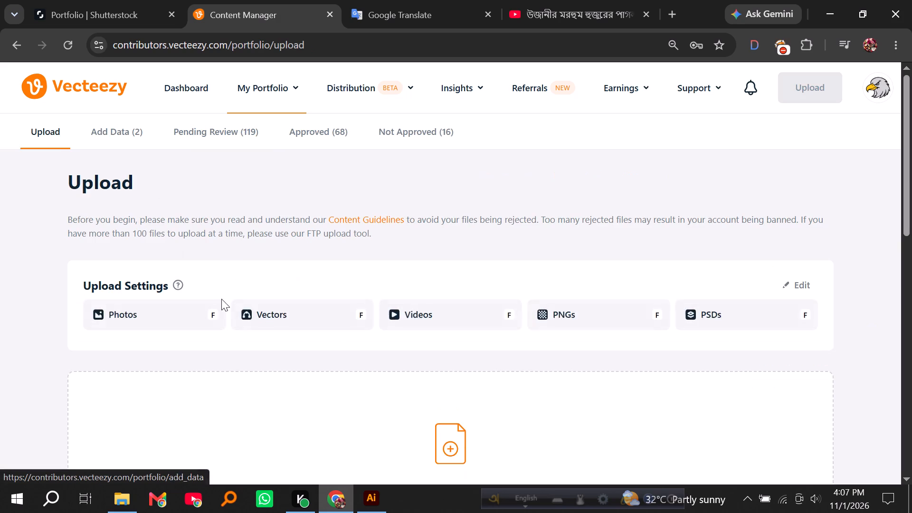
scroll(257, 348, "down", 1)
Switch to File Explorer and open the ভবিষ্যৎ জমা folder inside Pictures.
left_click(367, 502)
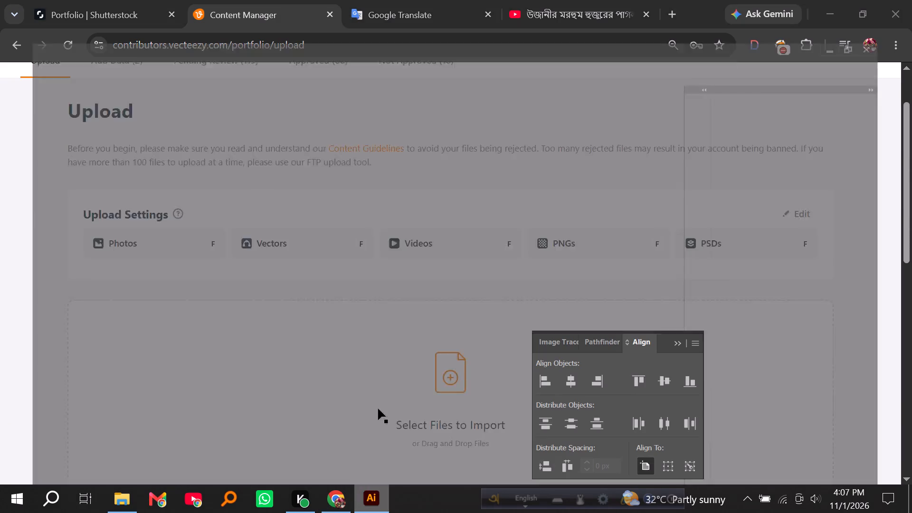
scroll(373, 284, "up", 1)
left_click(120, 496)
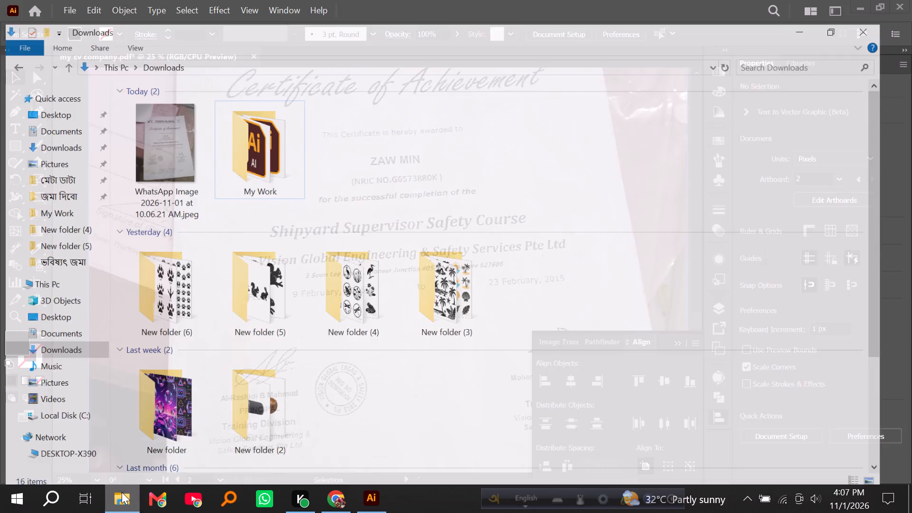
left_click(76, 140)
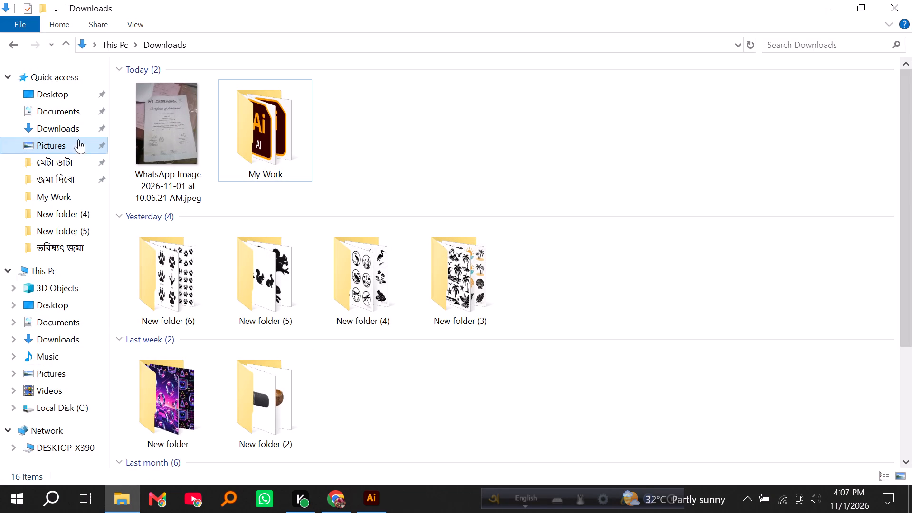
double_click(313, 110)
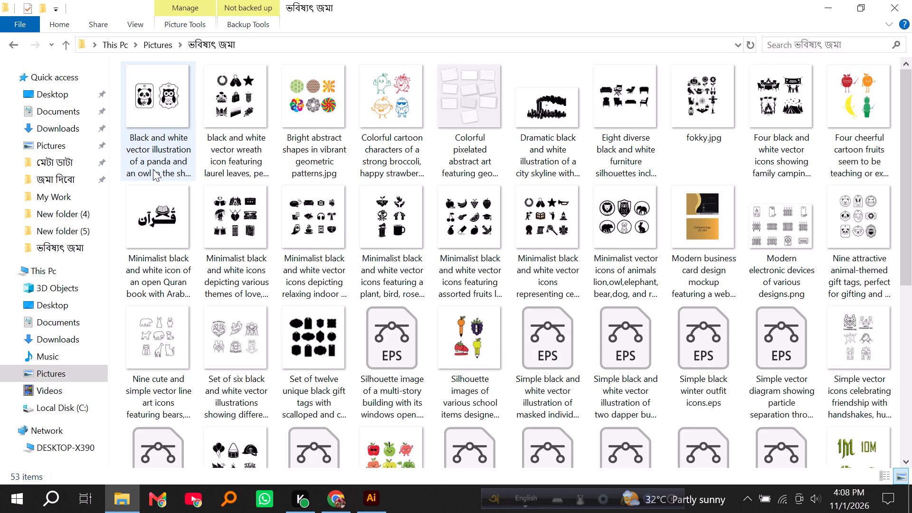
Open the multi-story building silhouette EPS and the masked individuals EPS from the folder in Illustrator.
double_click(390, 332)
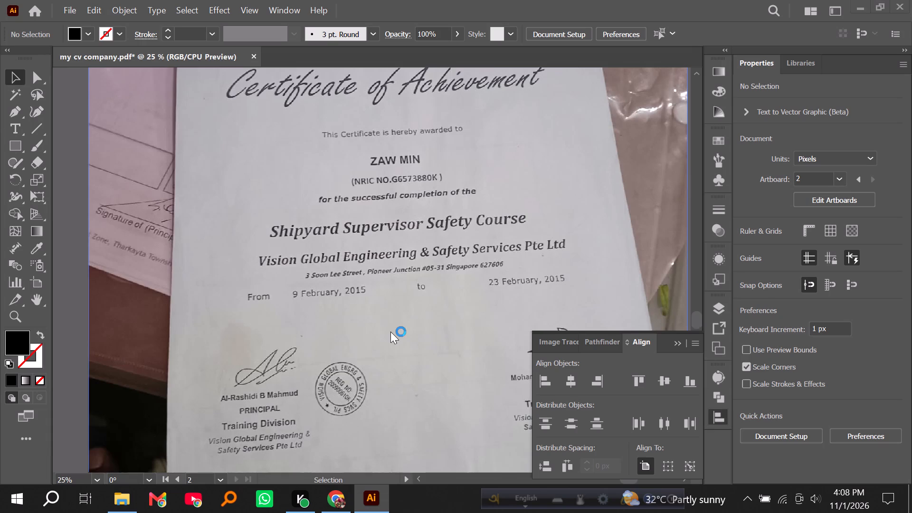
left_click(118, 505)
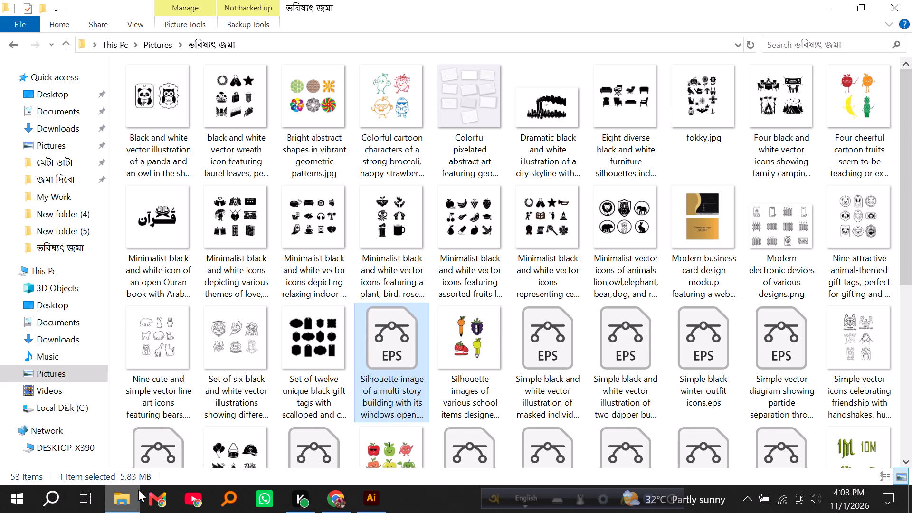
double_click(536, 360)
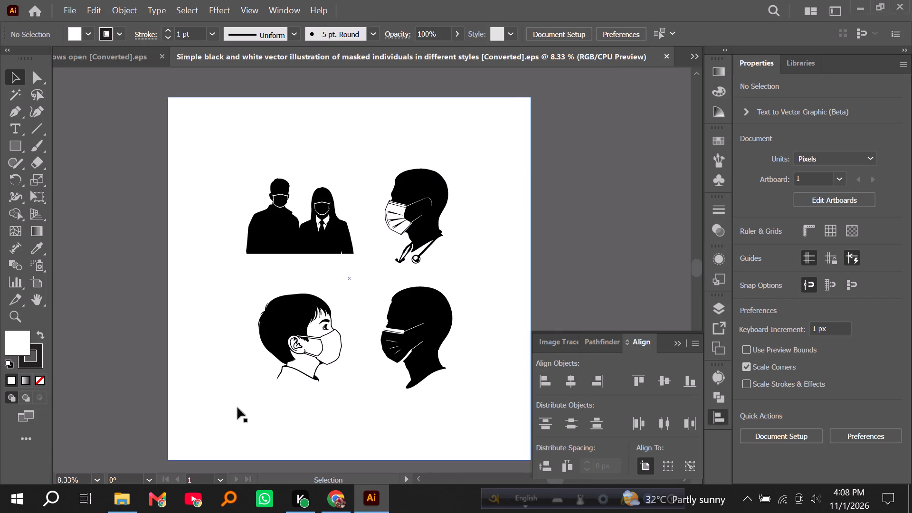
Open the dapper bunnies, black winter outfit icons, and particle separation diagram EPS files from the folder in Illustrator for review.
left_click(122, 501)
double_click(618, 349)
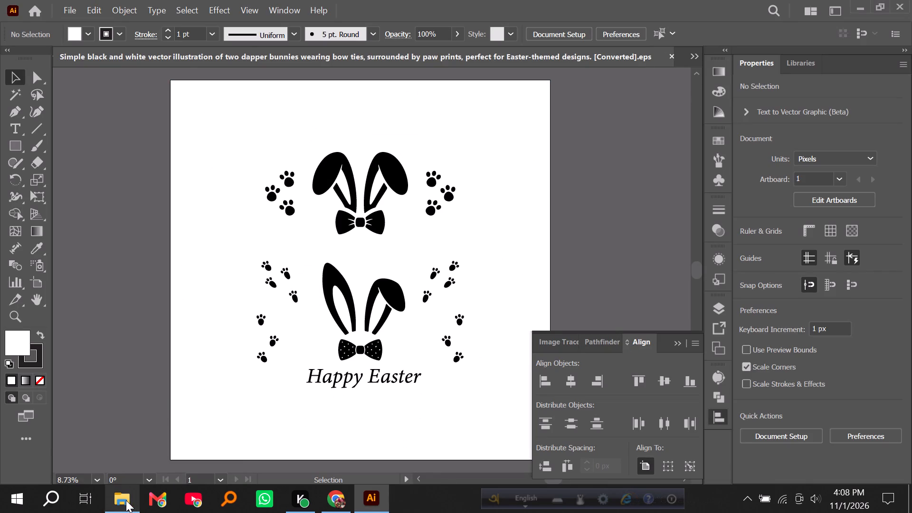
left_click(126, 500)
double_click(716, 350)
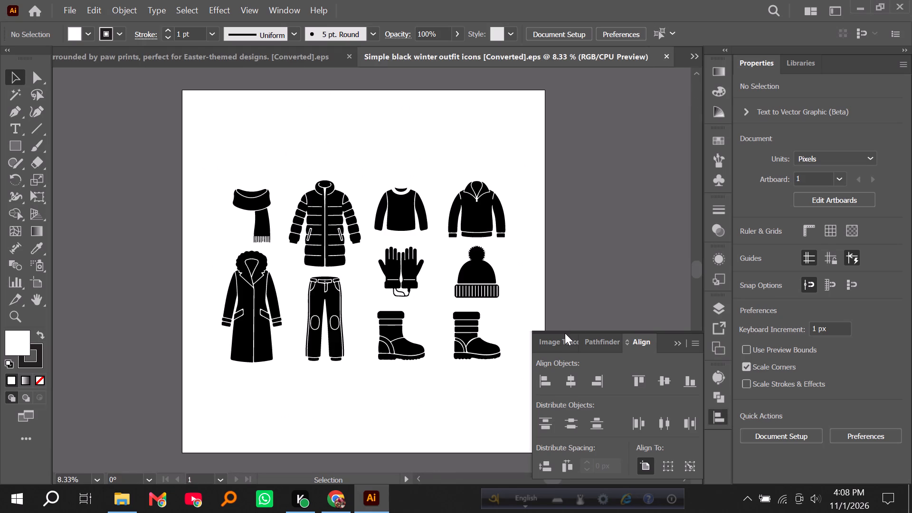
left_click(126, 497)
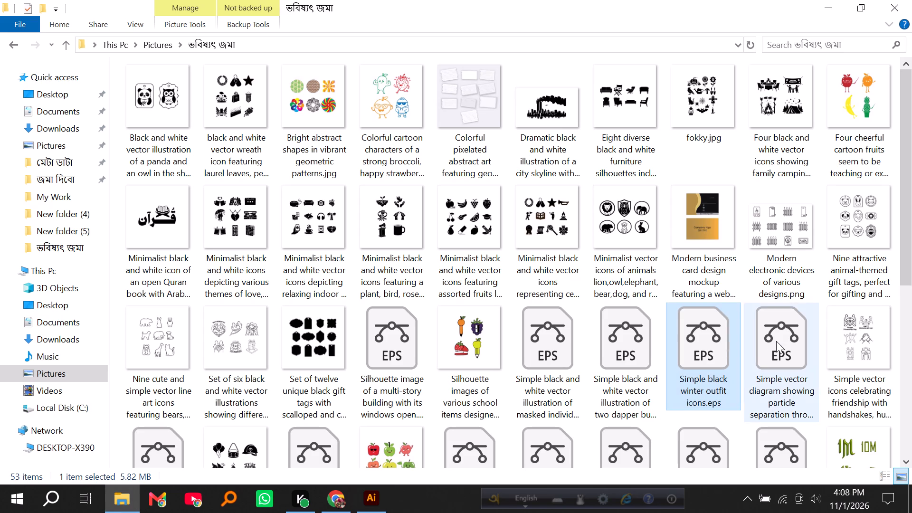
double_click(776, 341)
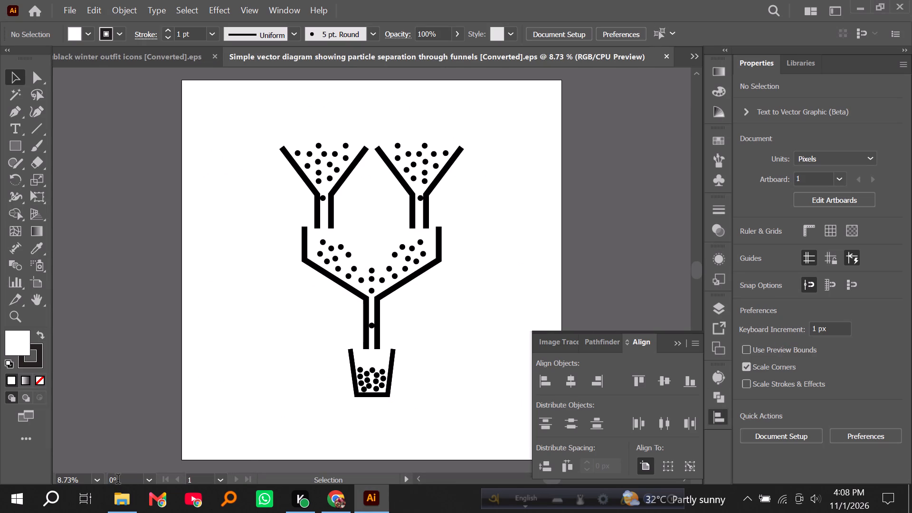
Upload the building silhouette, masked individuals, dapper bunnies, winter outfit, and particle separation EPS files together to Vecteezy's Upload page.
left_click(117, 494)
left_click(841, 315)
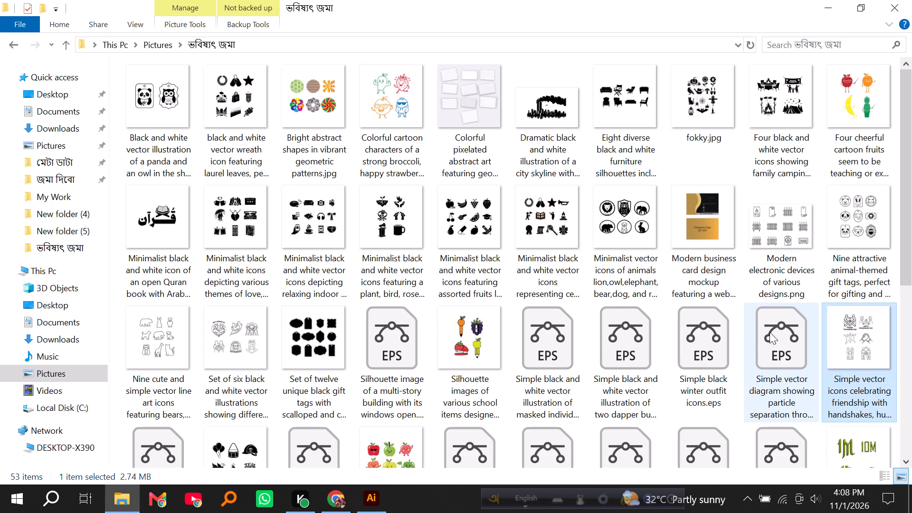
left_click(768, 332)
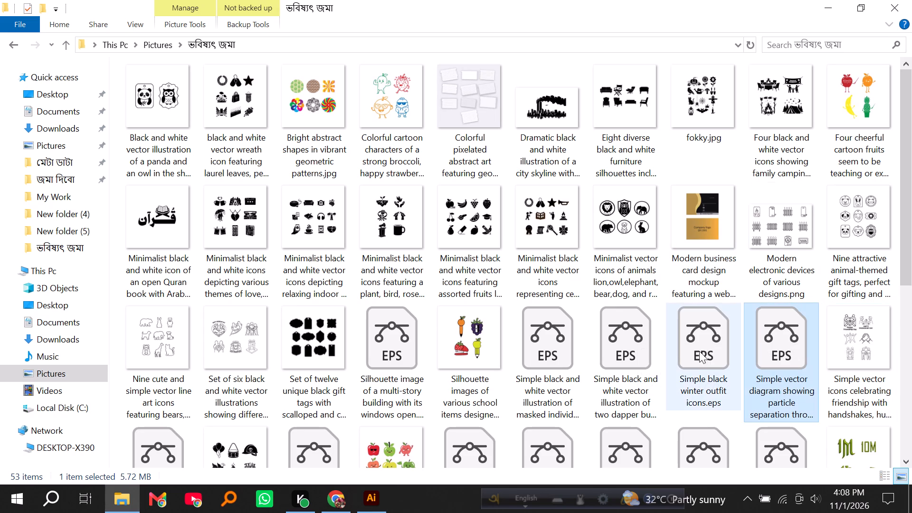
left_click(699, 350, "ctrl")
left_click(630, 352, "ctrl")
left_click(545, 352, "ctrl")
left_click(391, 361, "ctrl")
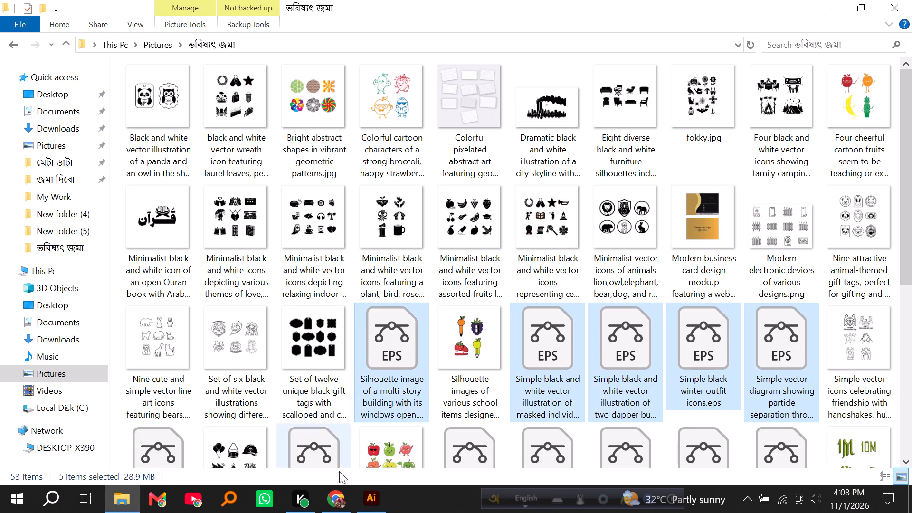
left_click(336, 507)
left_click(130, 502)
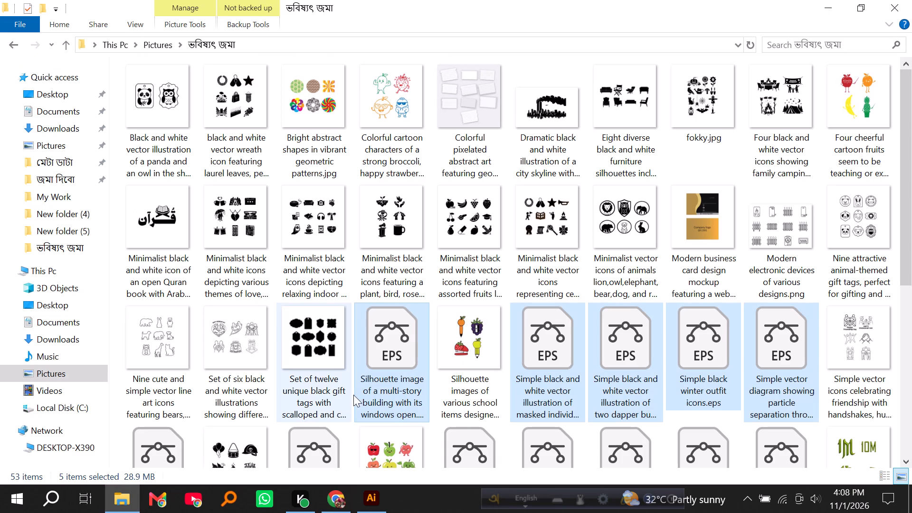
left_click_drag(392, 352, 408, 421)
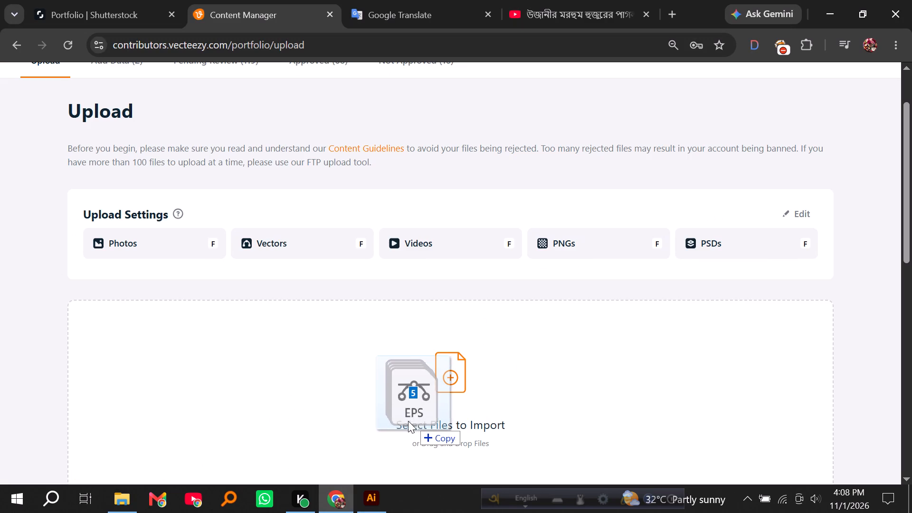
left_click_drag(408, 421, 422, 408)
scroll(449, 308, "down", 2)
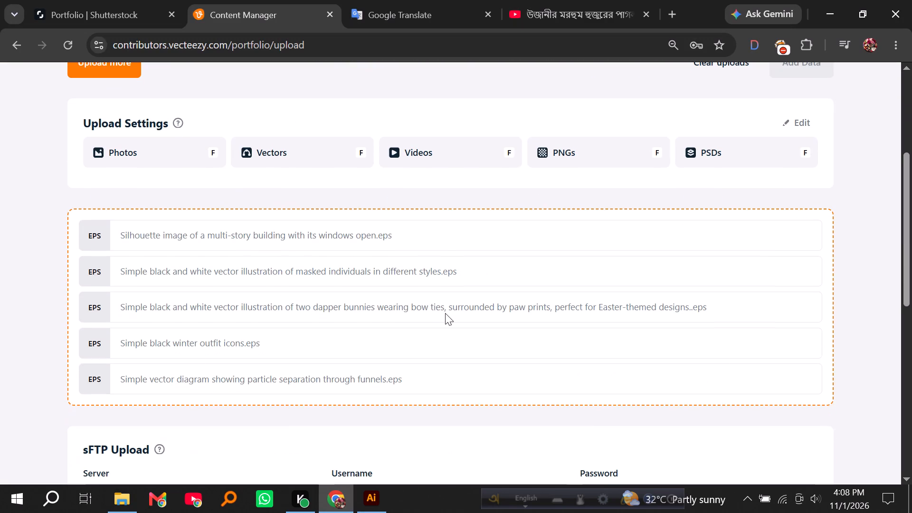
Switch to Illustrator and close the reviewed EPS documents, starting with the particle separation diagram.
left_click(130, 500)
scroll(352, 313, "down", 2)
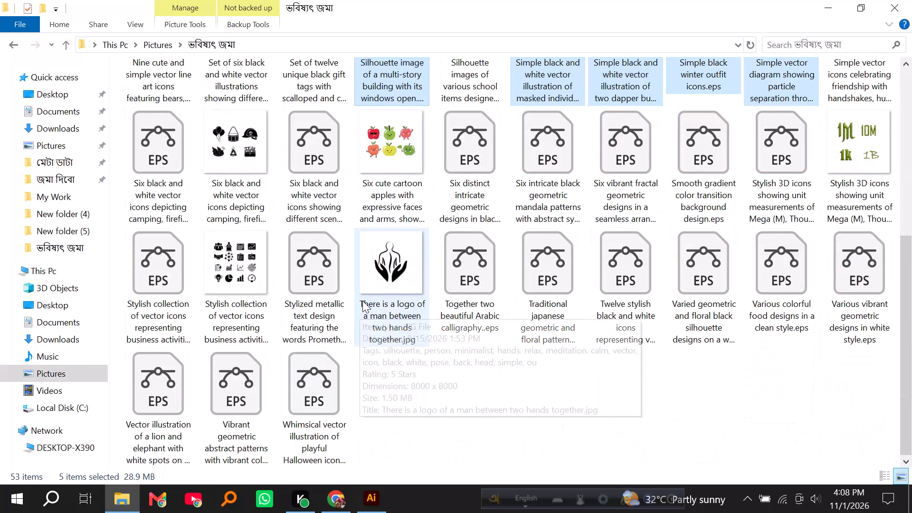
scroll(360, 300, "up", 1)
scroll(411, 315, "down", 1)
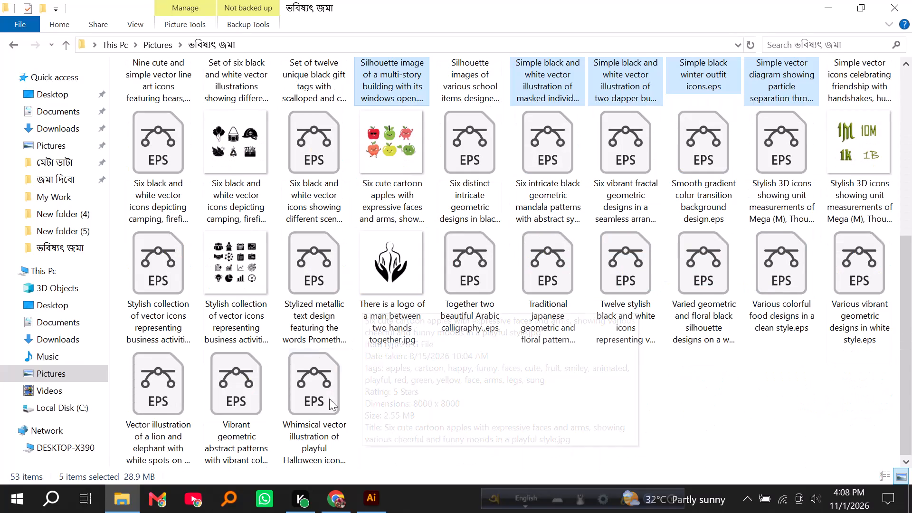
left_click(370, 498)
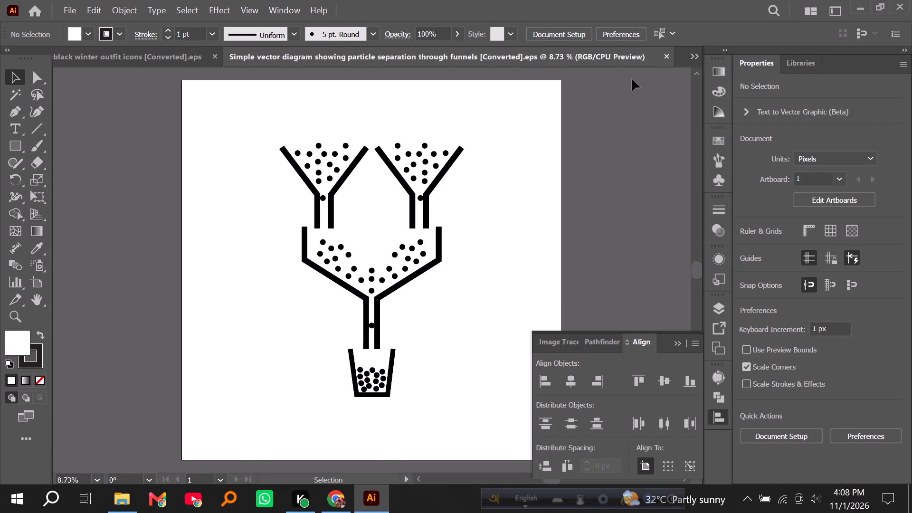
left_click(666, 57)
left_click(666, 57)
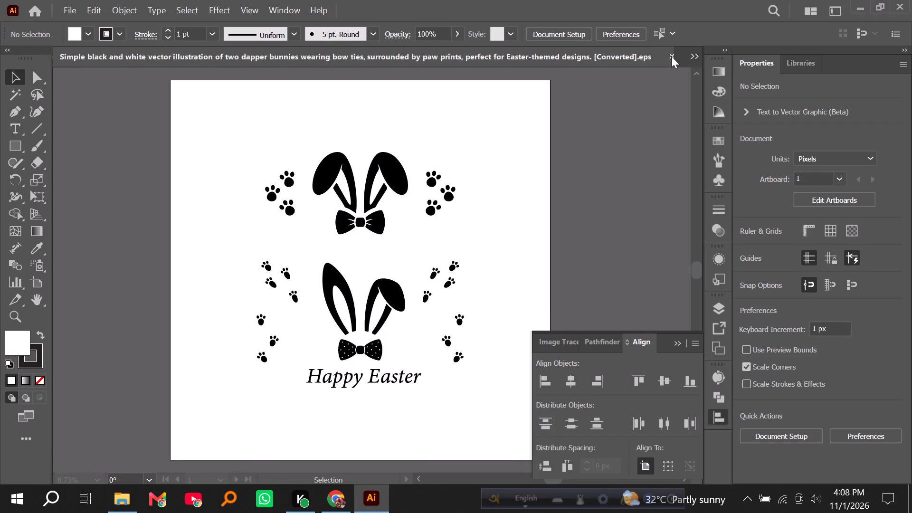
left_click(671, 56)
left_click(667, 55)
left_click(667, 55)
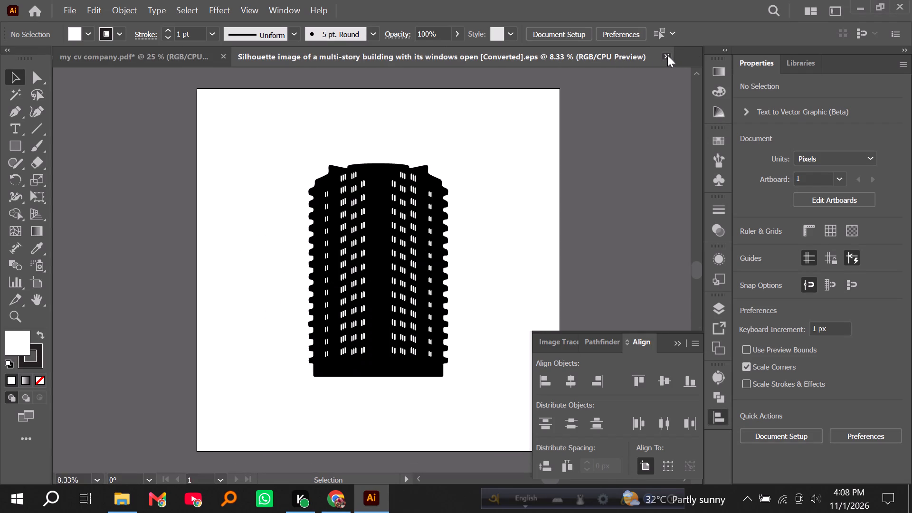
Check the upload progress on Vecteezy and delete the five selected EPS files from the ভবিষ্যৎ জমা folder.
left_click(118, 499)
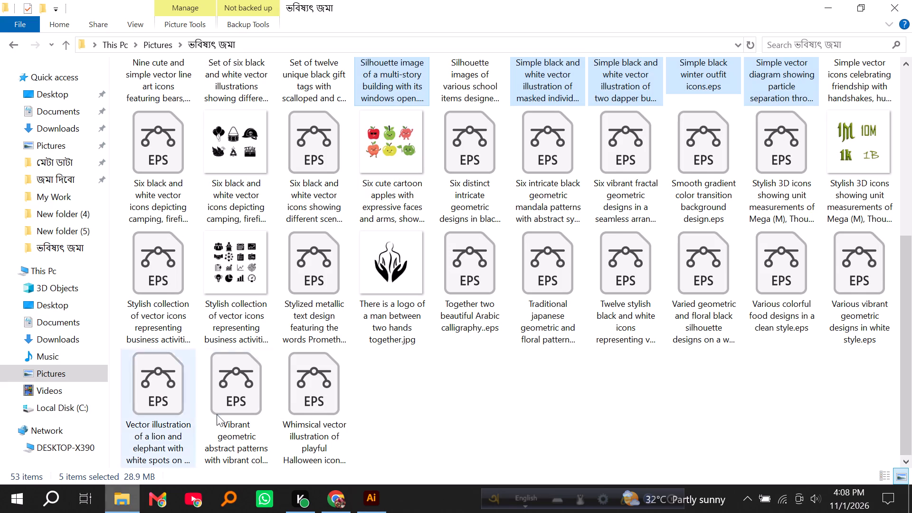
scroll(335, 301, "up", 1)
left_click(331, 496)
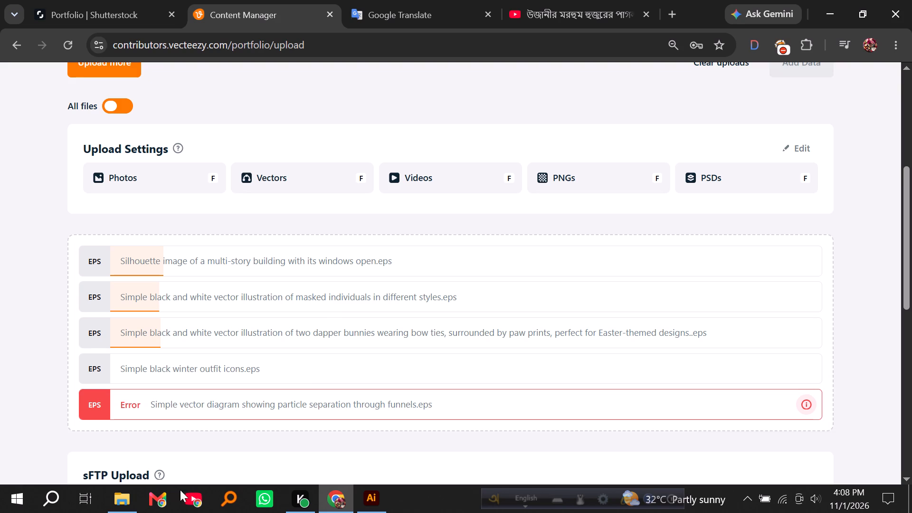
left_click(129, 504)
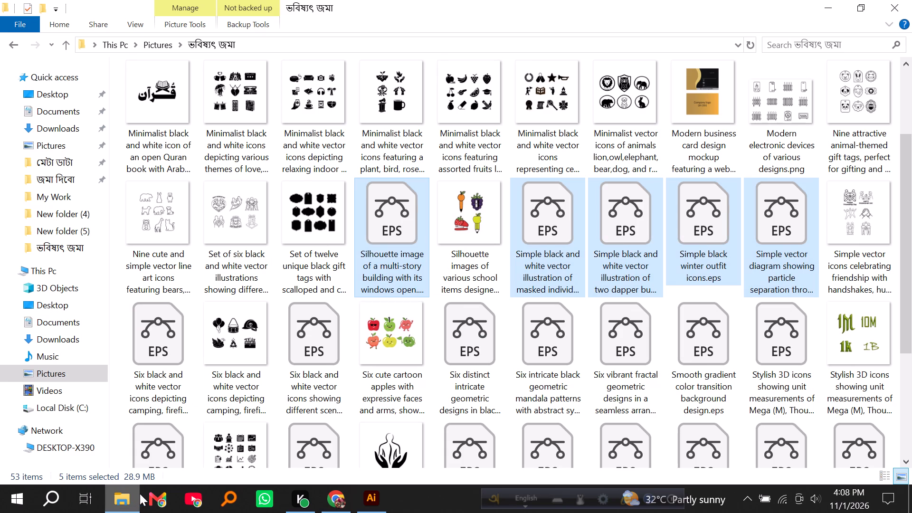
key("Delete")
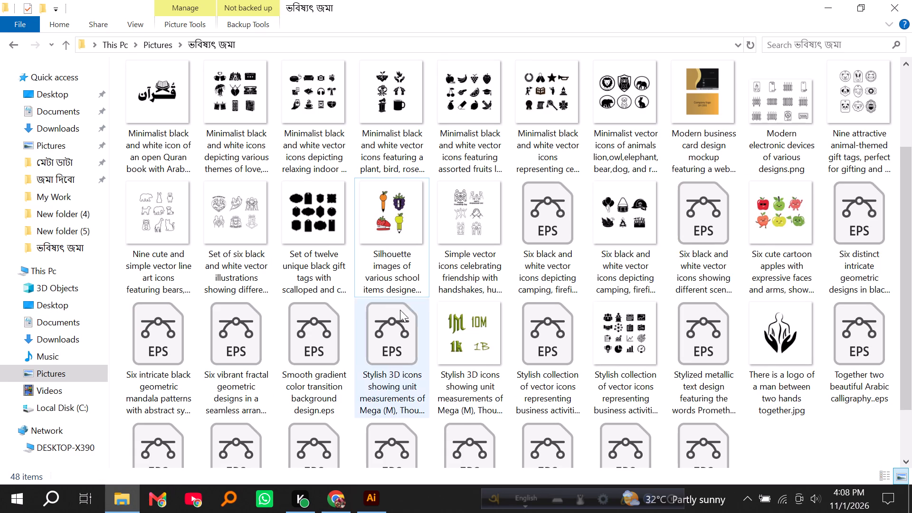
Open the camping, firefighter, eagle float, balloons, campfire, and toolbox icons EPS in Illustrator and examine its whole artboard.
double_click(561, 256)
scroll(505, 244, "down", 3)
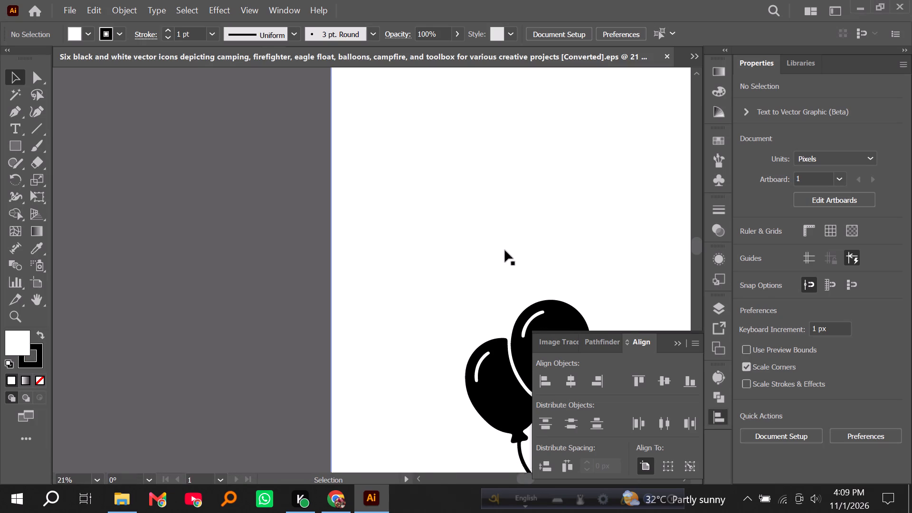
scroll(505, 250, "down", 1)
scroll(378, 249, "down", 3, "alt")
scroll(387, 307, "down", 2, "alt")
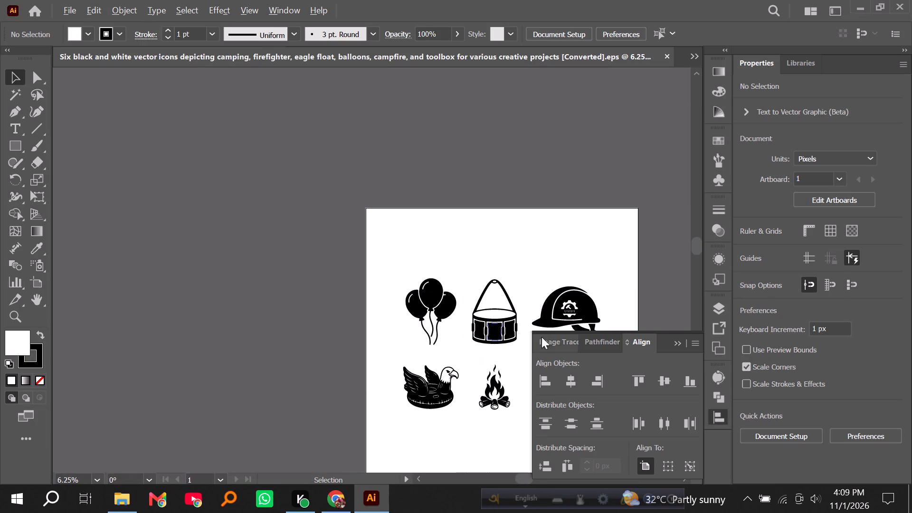
scroll(570, 320, "up", 1, "alt")
scroll(579, 303, "down", 16)
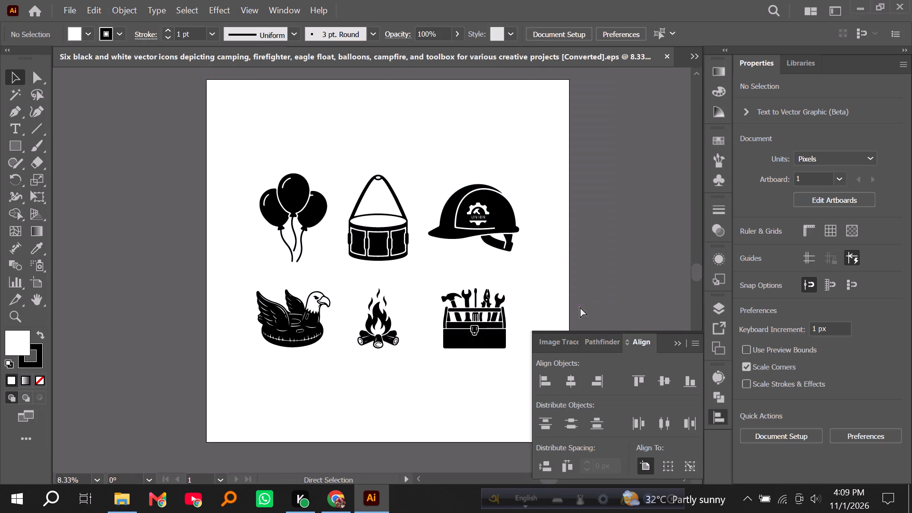
scroll(580, 307, "down", 3)
scroll(376, 338, "up", 2)
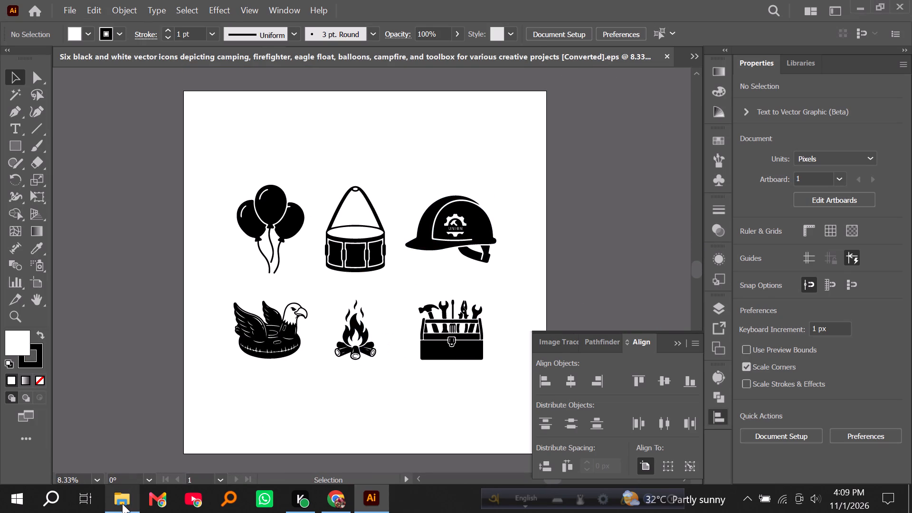
Open the safety hazards icons, six distinct geometric designs, and six black mandala patterns EPS files in Illustrator for review.
left_click(123, 503)
double_click(691, 229)
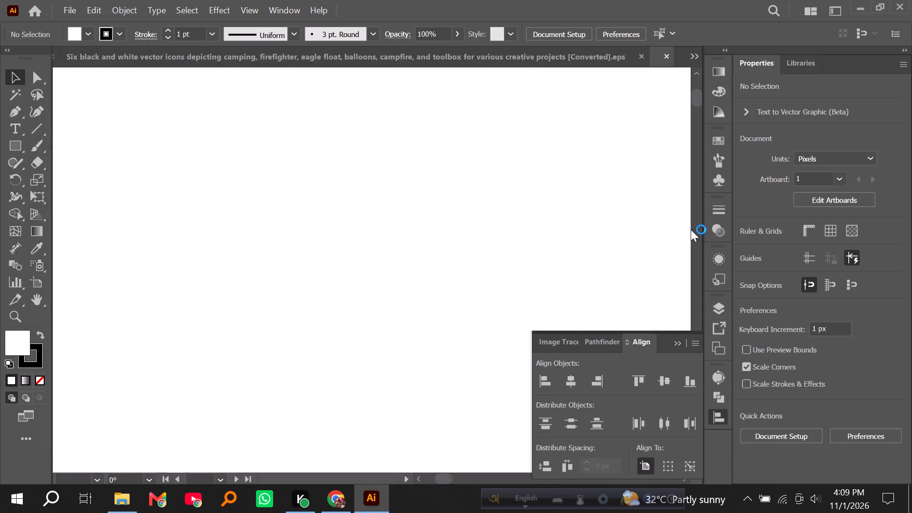
left_click(119, 497)
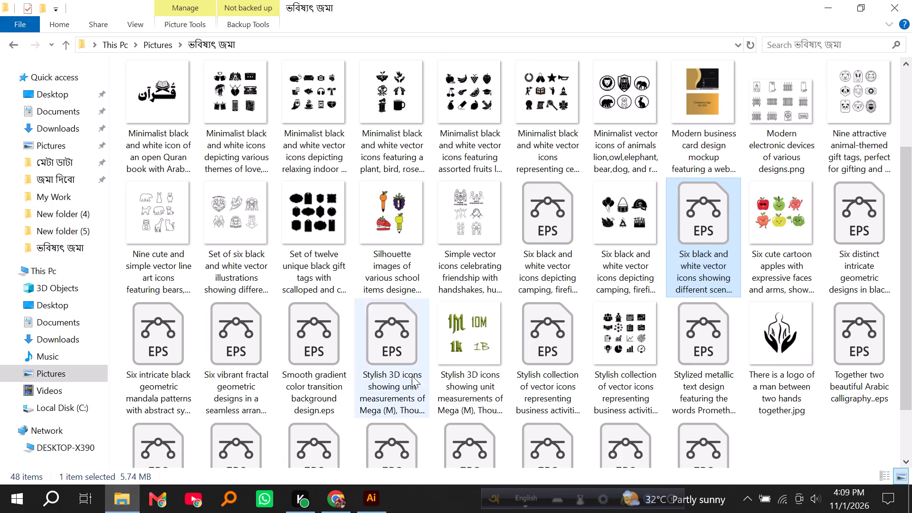
double_click(844, 240)
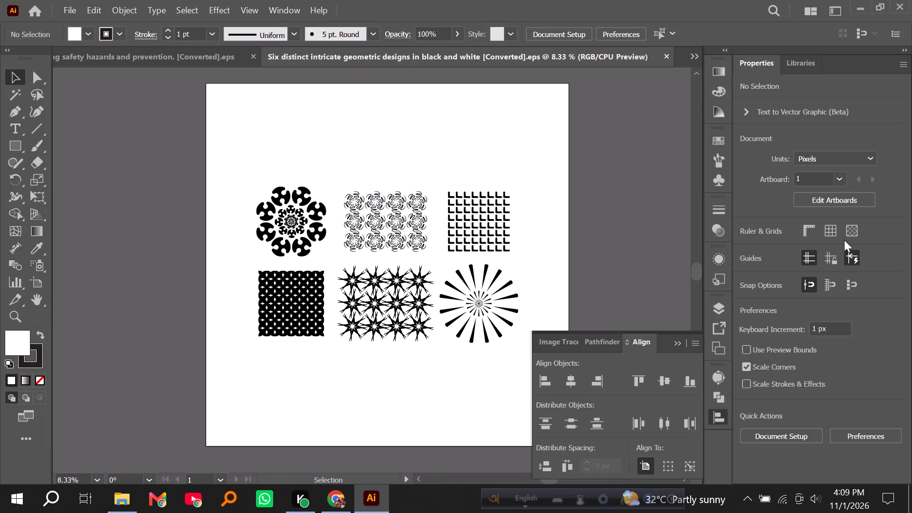
left_click(123, 498)
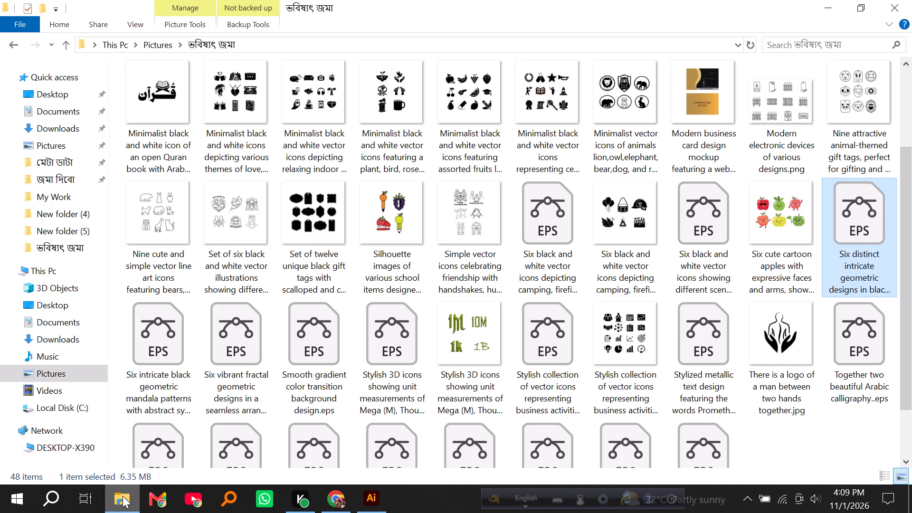
double_click(175, 368)
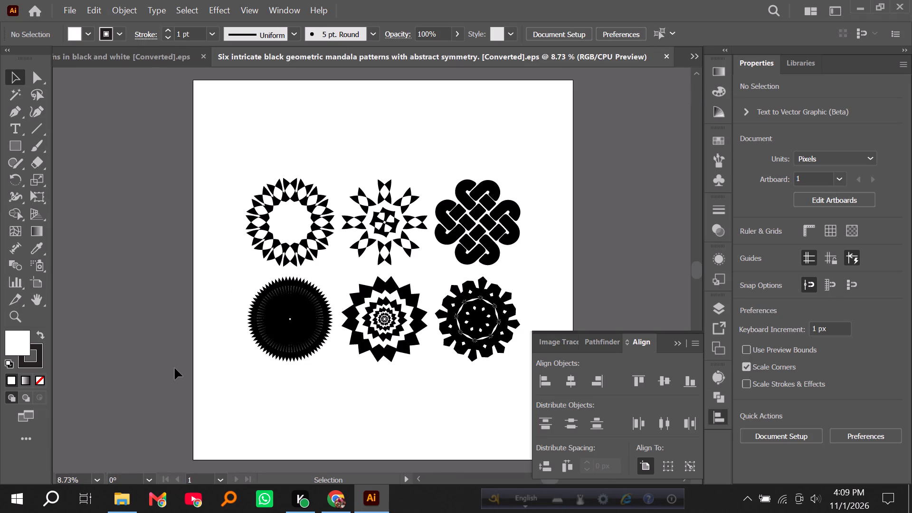
Delete the six intricate black geometric mandala patterns EPS from the ভবিষ্যৎ জমা folder.
left_click(120, 505)
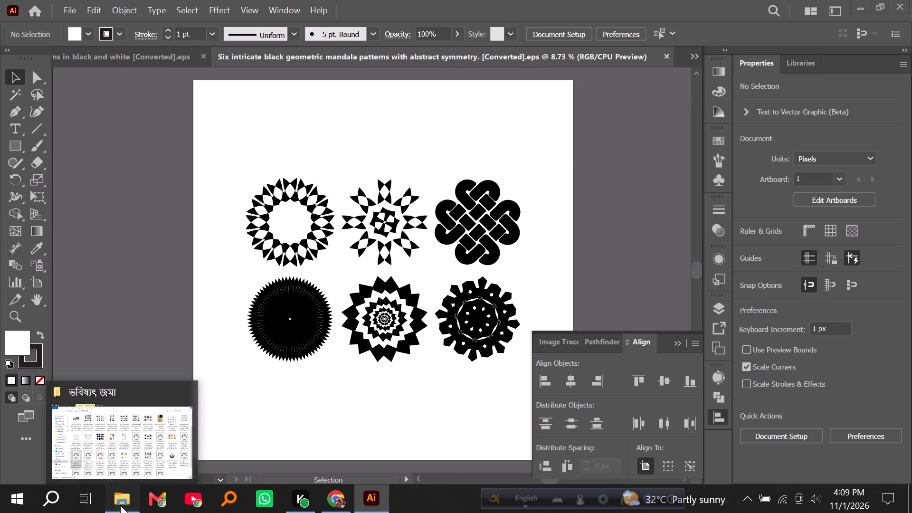
key("Delete")
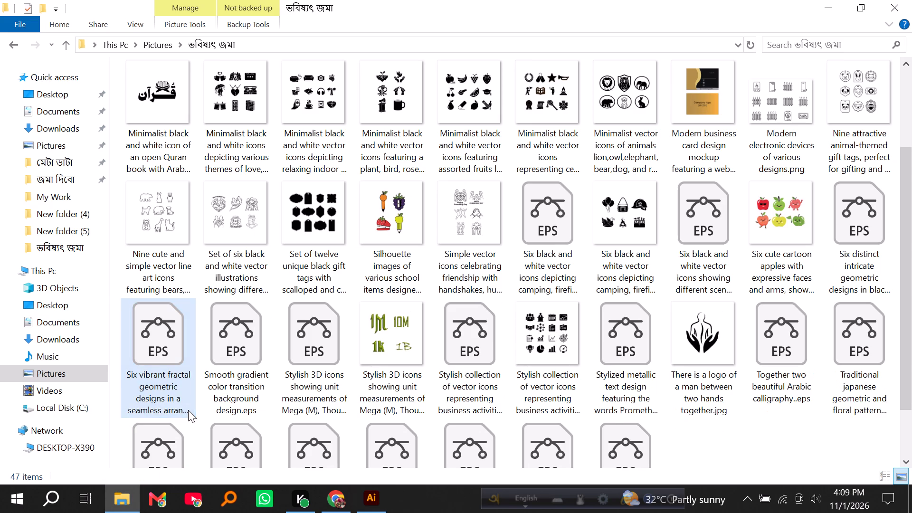
Review the six vibrant fractal geometric designs EPS in Illustrator and delete that file from the folder.
double_click(157, 363)
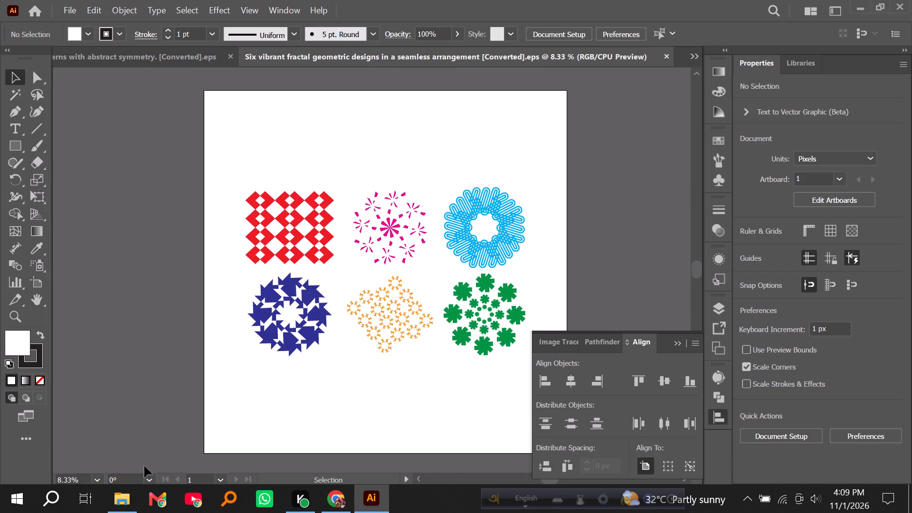
left_click(124, 503)
key("Delete")
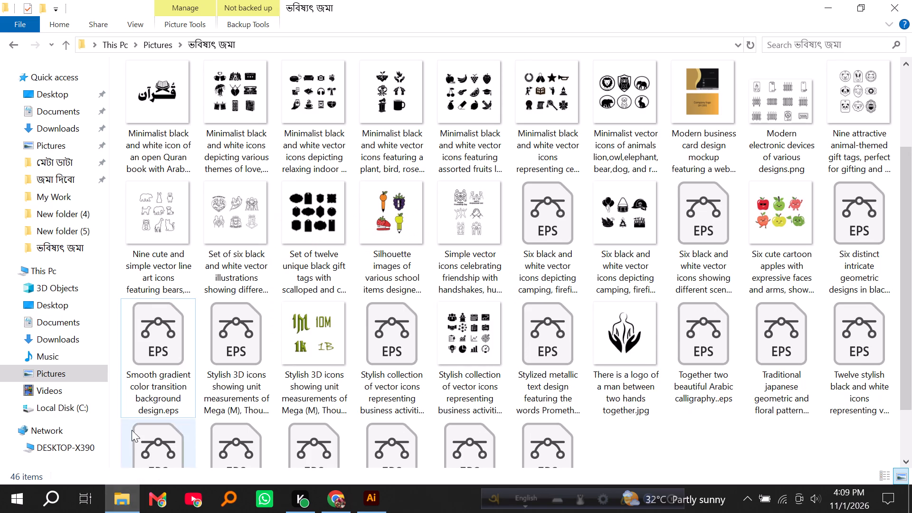
Open the smooth gradient background EPS and the stylish 3D Mega, Thousand, and Billion icons EPS in Illustrator for review.
double_click(150, 374)
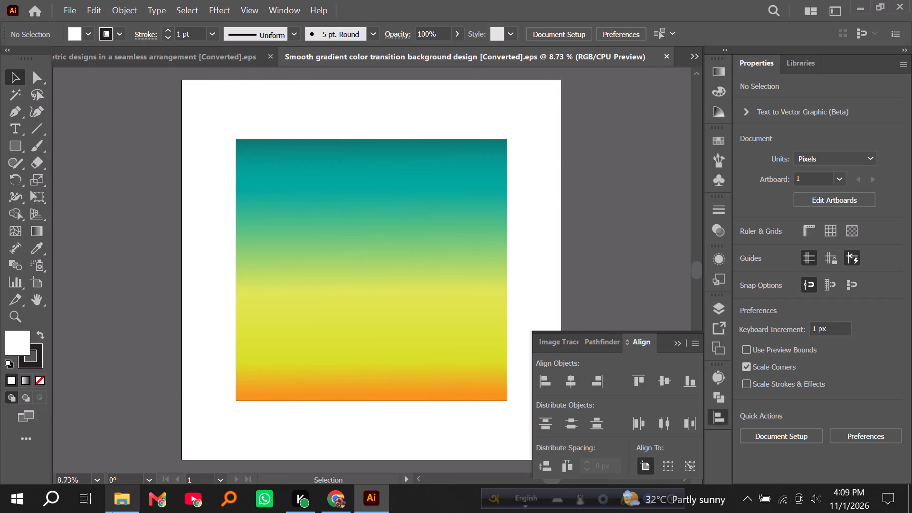
left_click(123, 508)
left_click(225, 381)
left_click(174, 370)
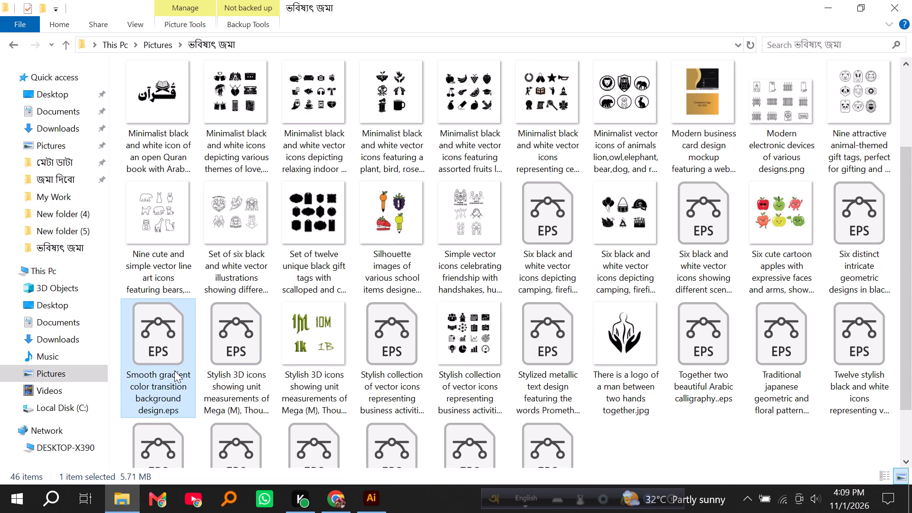
double_click(221, 362)
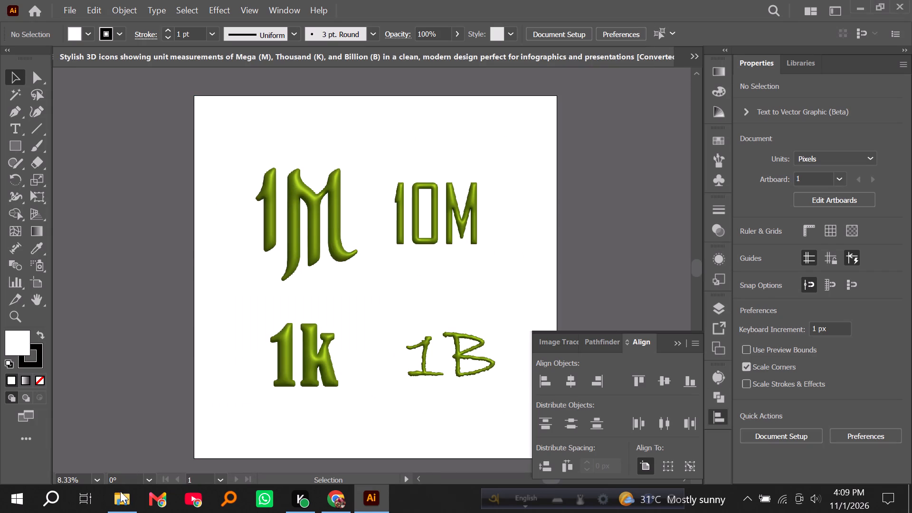
Delete the stylish 3D Mega, Thousand, and Billion icons EPS and its preview image from the ভবিষ্যৎ জমা folder.
left_click(118, 500)
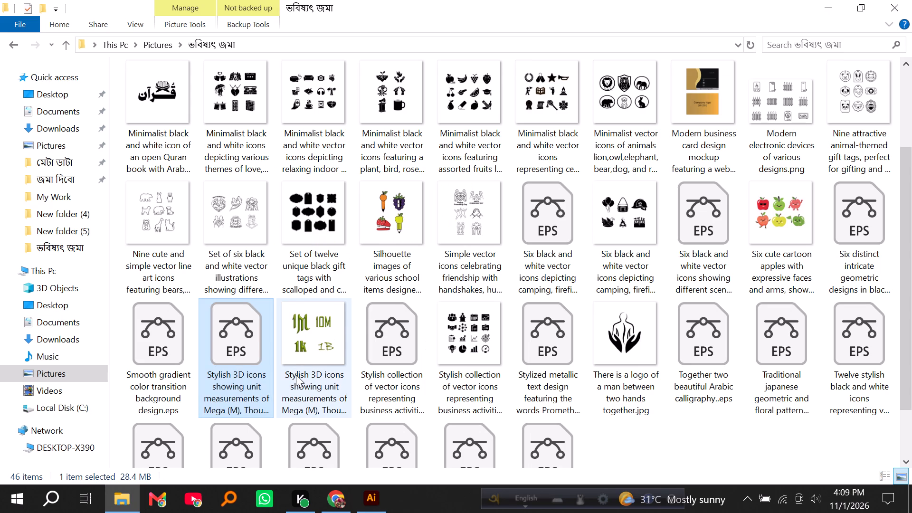
key("Delete")
left_click(239, 360)
key("Delete")
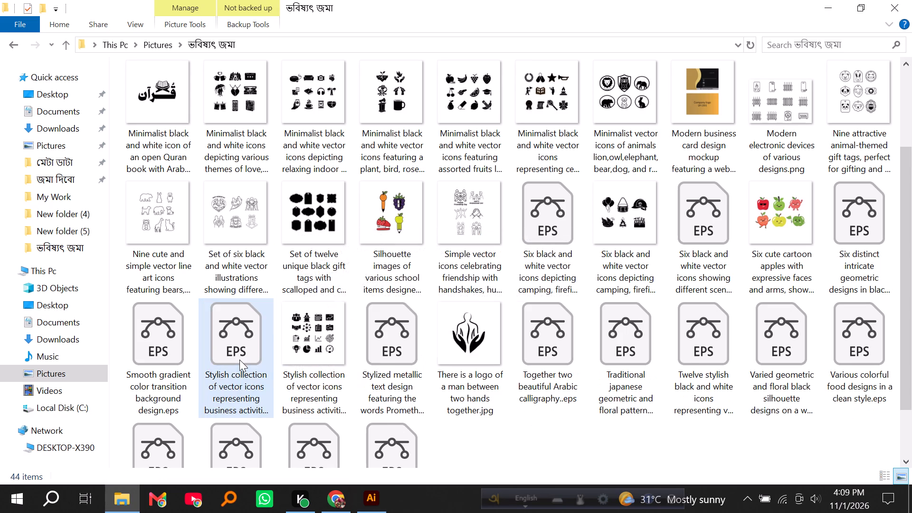
Open the business activities icons, Prometheum and Vanadium metallic text, and two Arabic calligraphy EPS files in Illustrator for review.
double_click(239, 359)
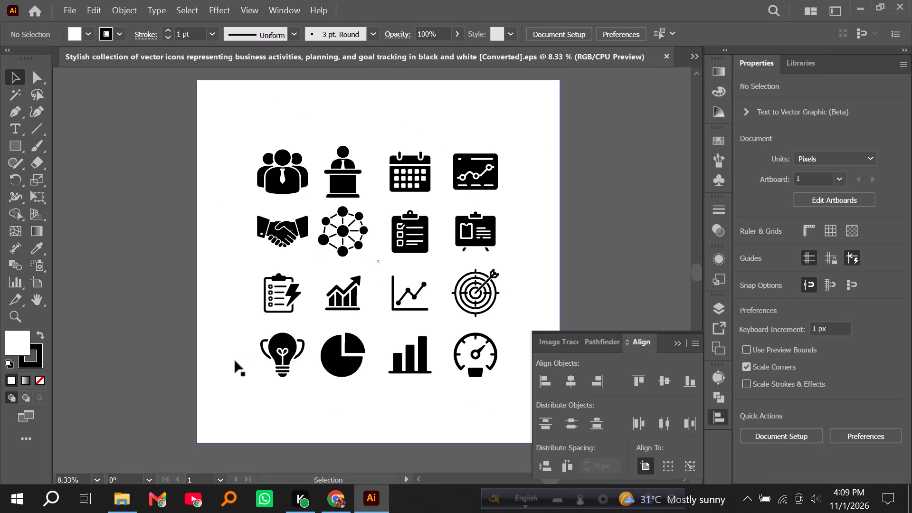
left_click(120, 498)
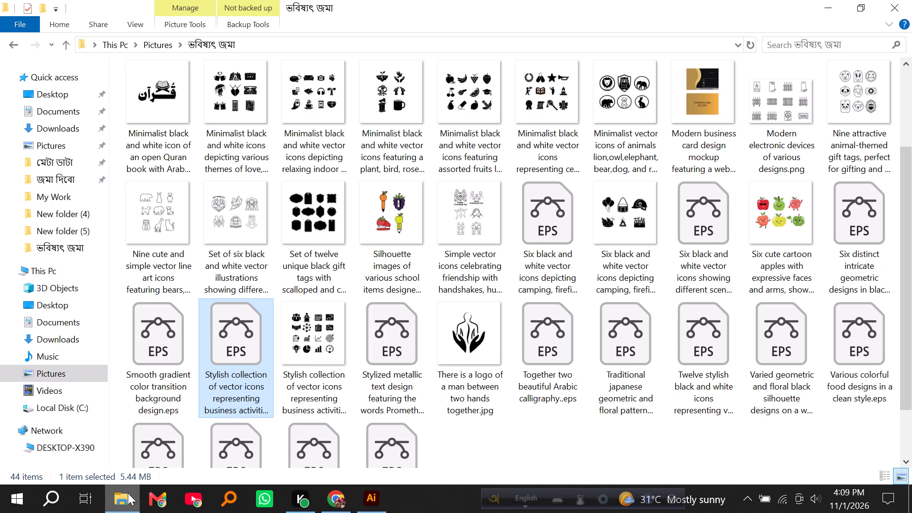
double_click(383, 361)
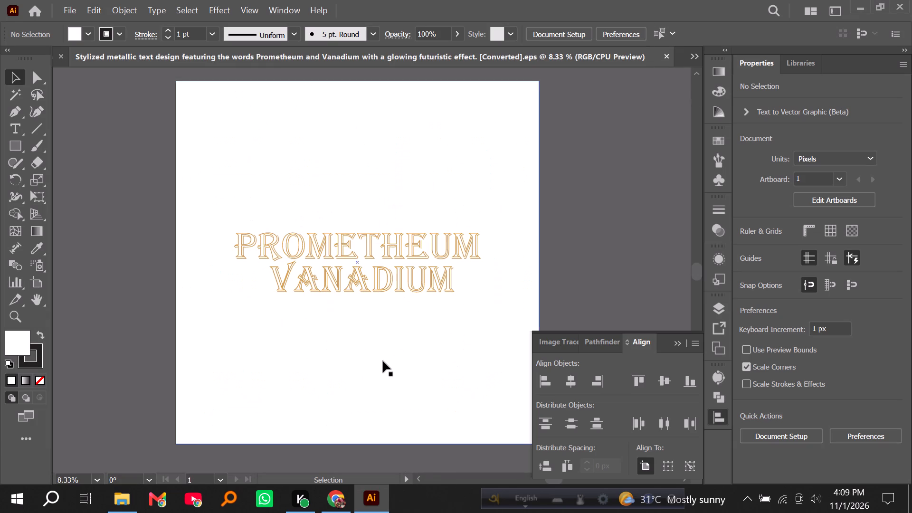
left_click(122, 499)
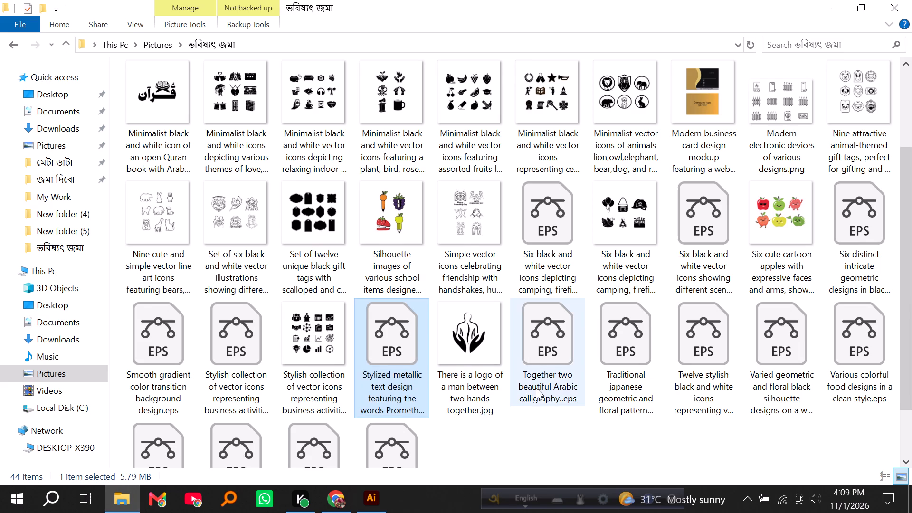
double_click(536, 380)
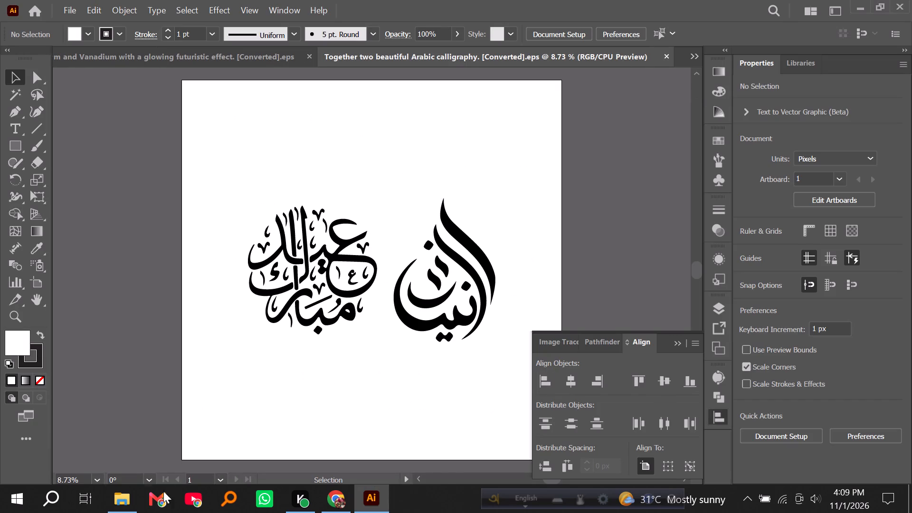
Delete the two beautiful Arabic calligraphy EPS and the man-between-two-hands logo JPG from the ভবিষ্যৎ জমা folder.
left_click(124, 496)
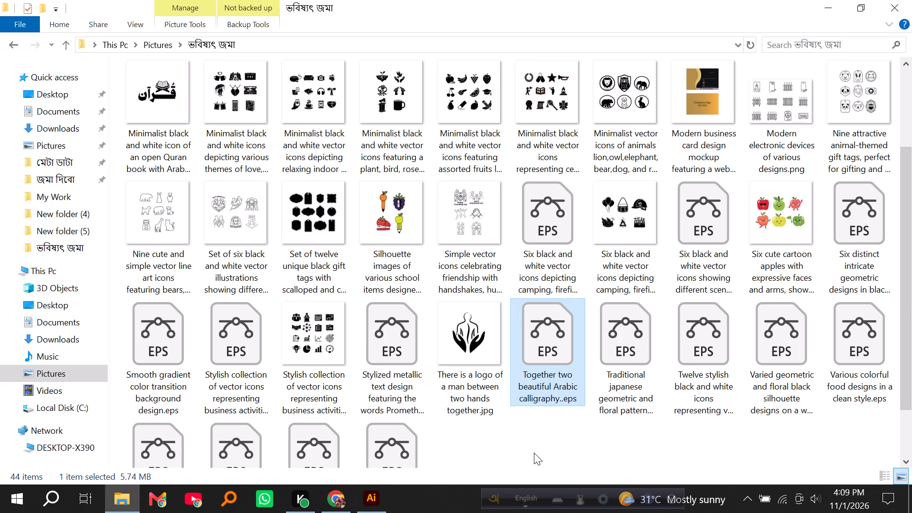
left_click(535, 452)
left_click(541, 385)
key("Delete")
left_click(478, 370)
key("Delete")
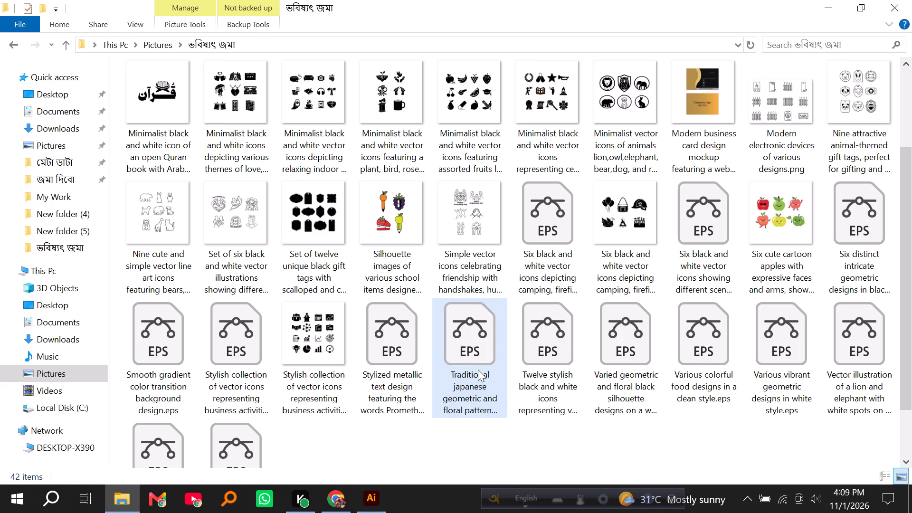
Open the traditional Japanese patterns, twelve modern farming icons, and varied geometric and floral silhouette EPS files in Illustrator for review.
double_click(475, 368)
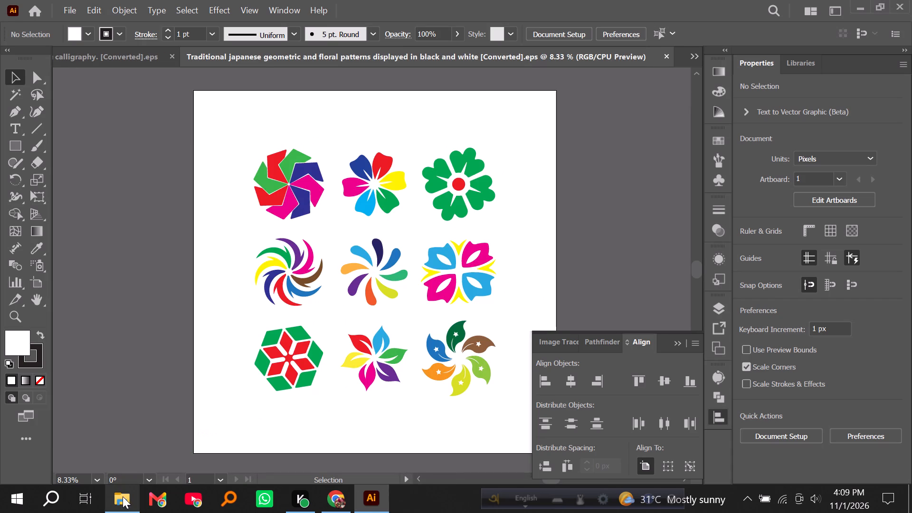
left_click(121, 500)
double_click(523, 381)
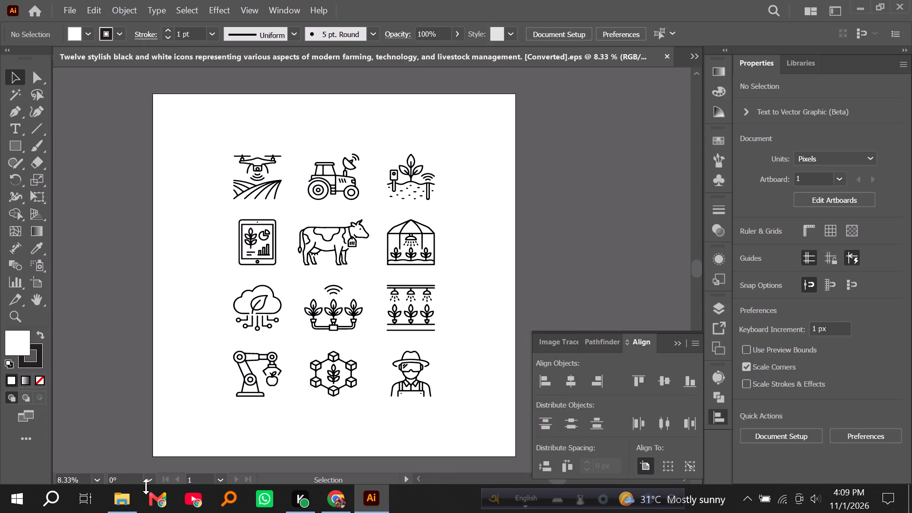
left_click(115, 500)
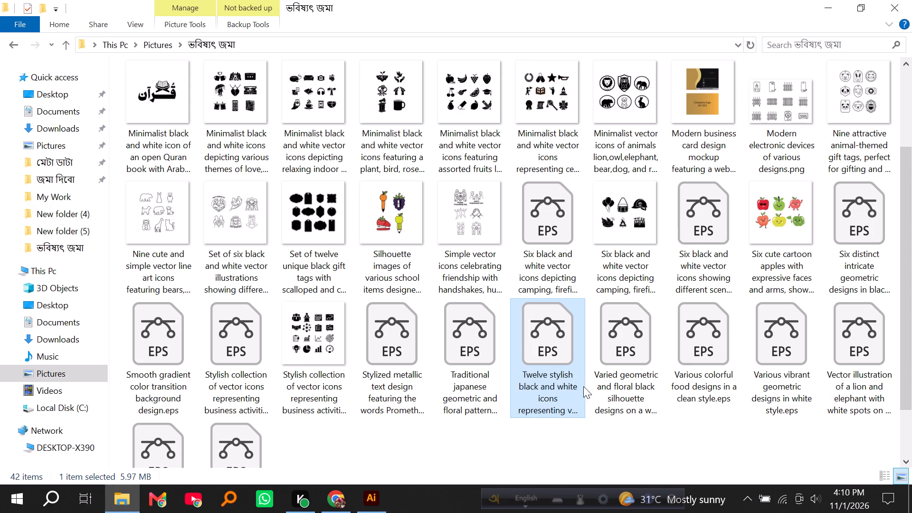
double_click(603, 373)
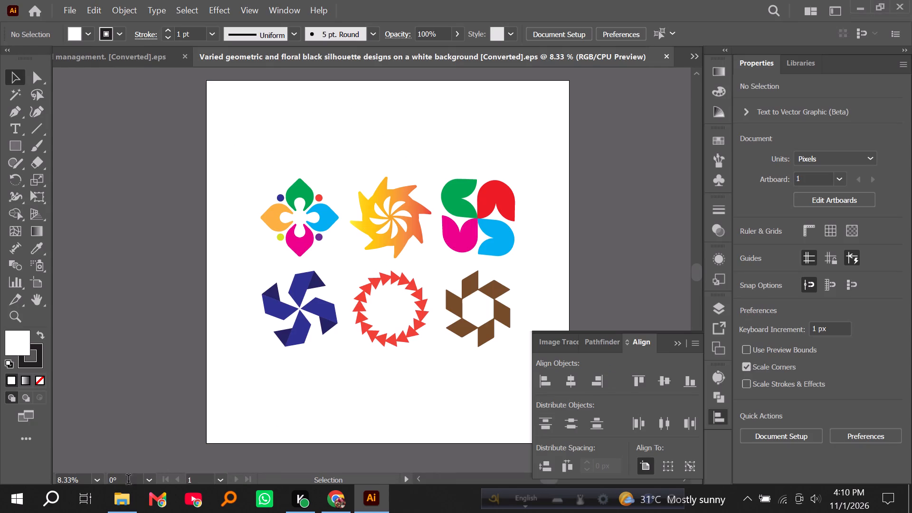
Delete the varied geometric and floral black silhouette designs EPS from the ভবিষ্যৎ জমা folder.
left_click(123, 499)
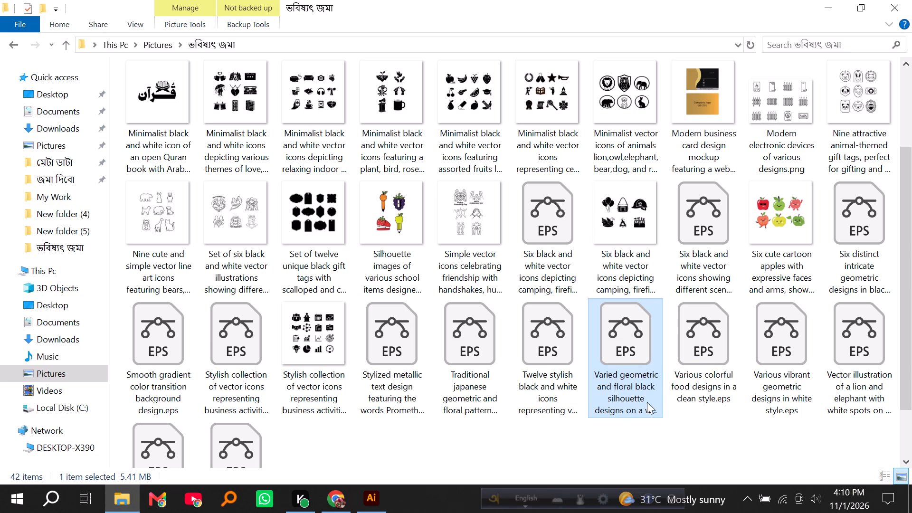
left_click(640, 431)
left_click(643, 375)
key("Delete")
Open the colorful food, vibrant geometric, lion and elephant, geometric abstract patterns, and whimsical Halloween EPS files in Illustrator for review.
double_click(639, 371)
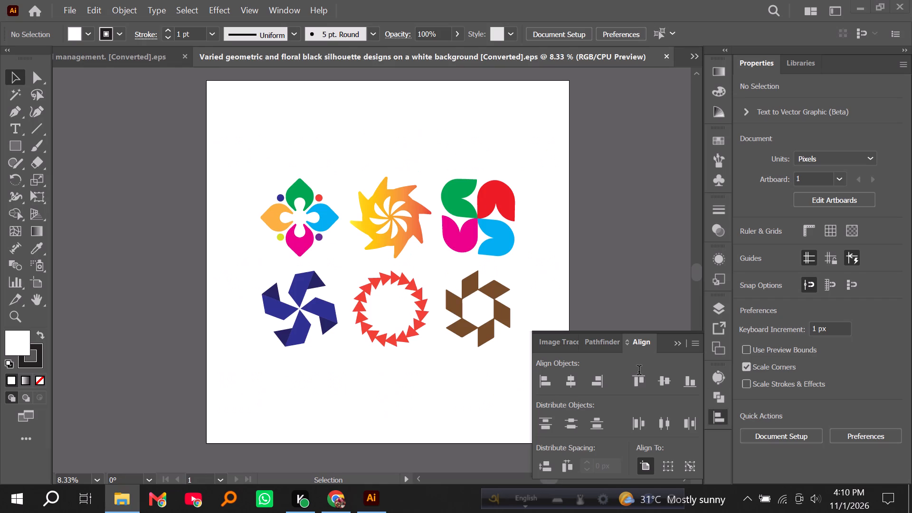
left_click(128, 503)
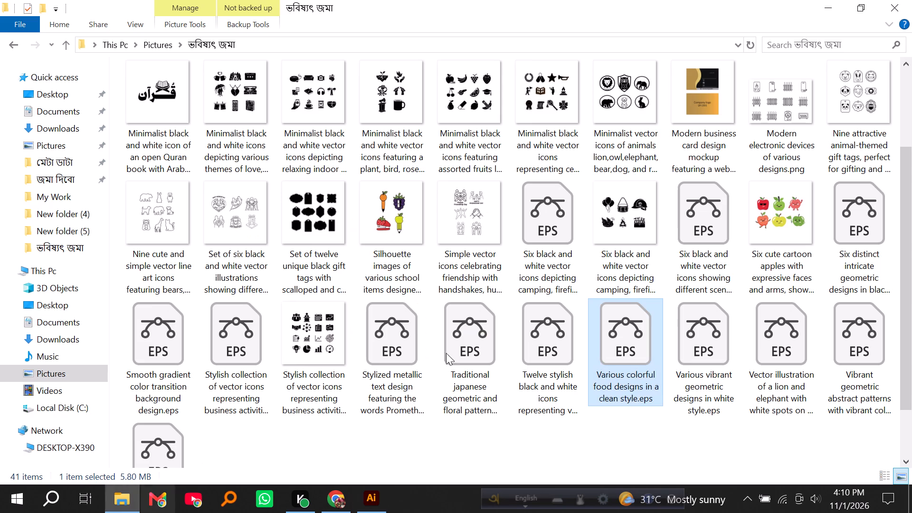
double_click(696, 346)
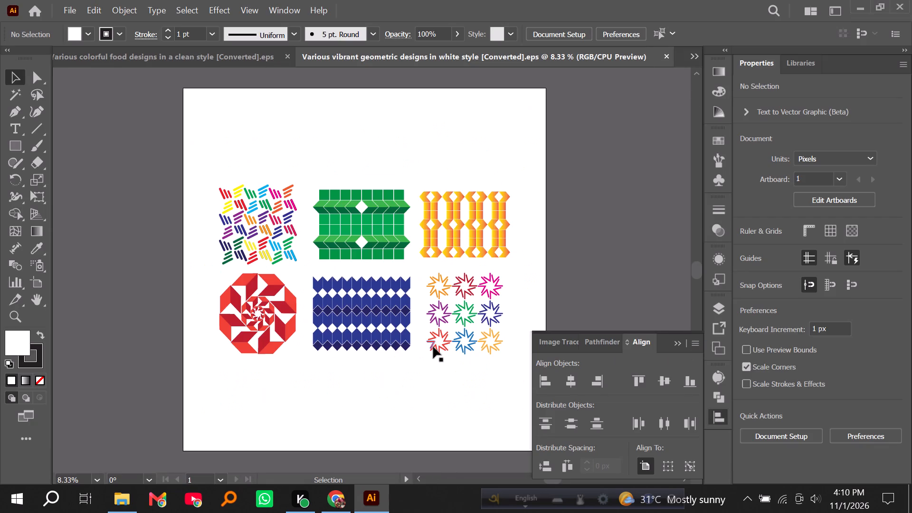
left_click(123, 500)
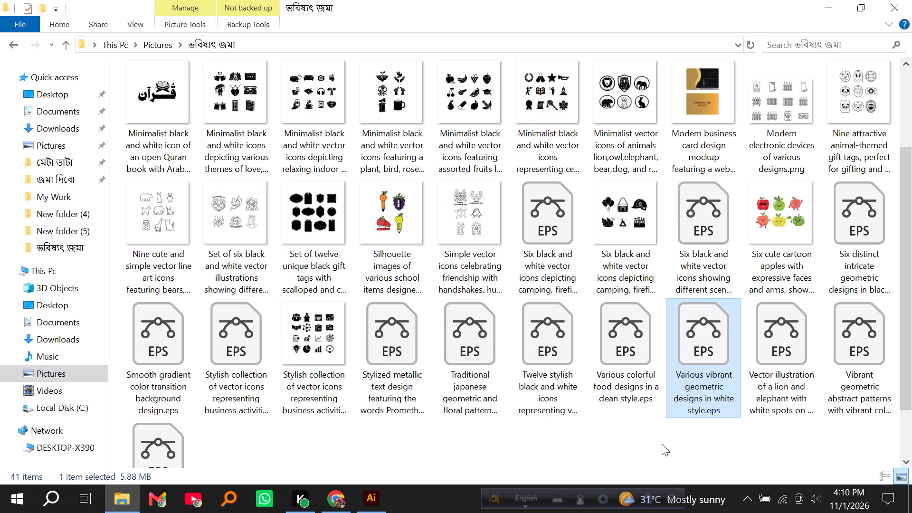
double_click(788, 369)
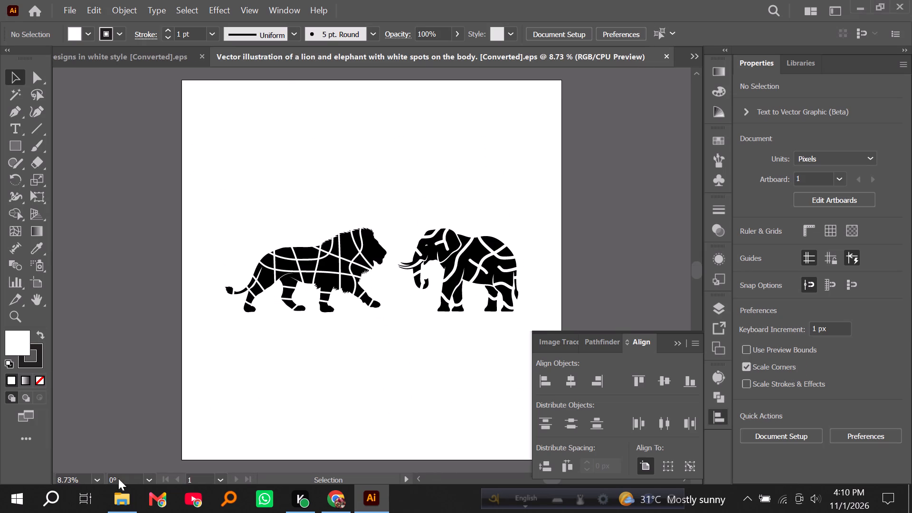
left_click(118, 494)
double_click(851, 370)
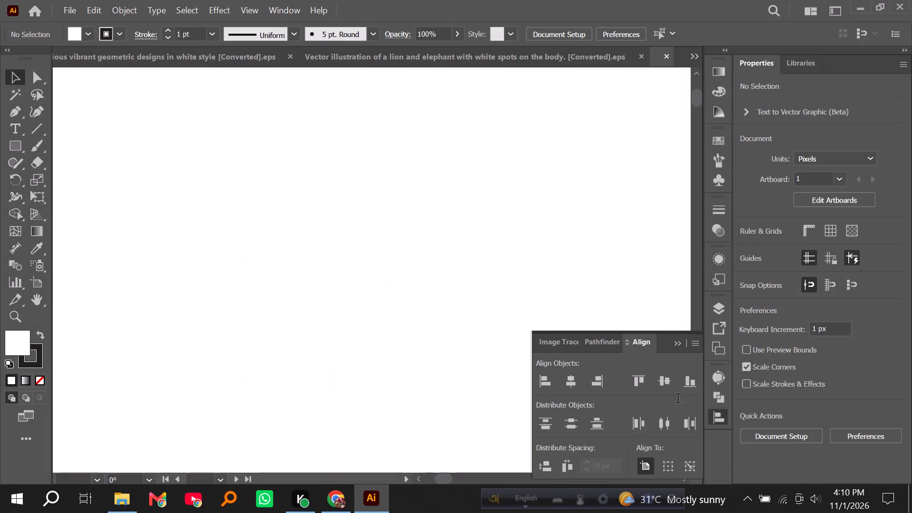
left_click(119, 504)
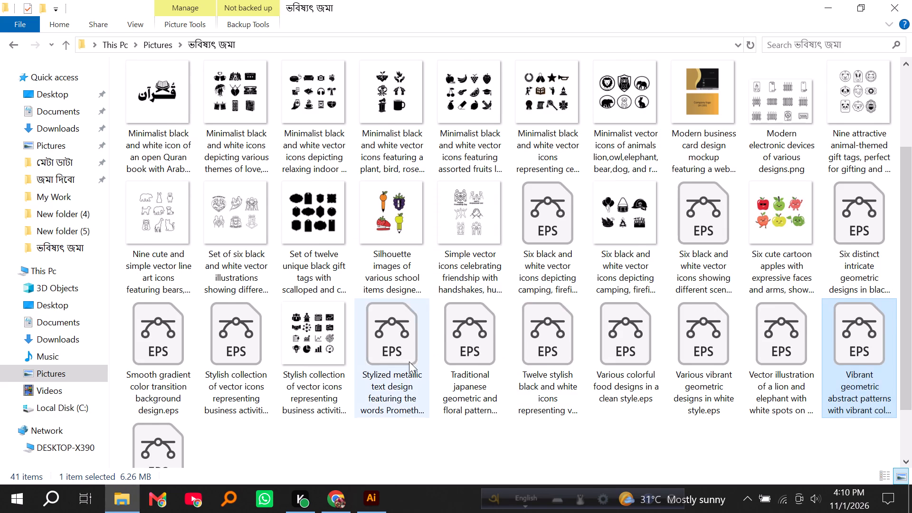
scroll(409, 361, "down", 1)
double_click(168, 386)
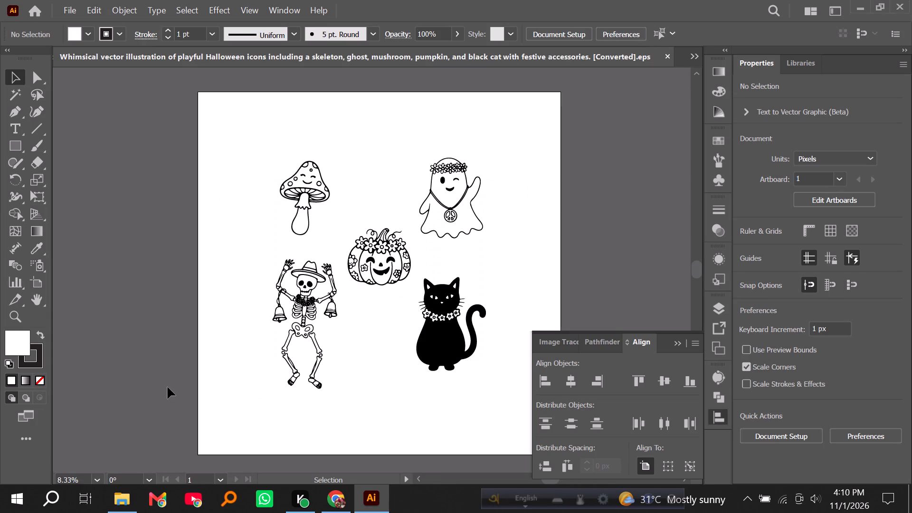
left_click(121, 508)
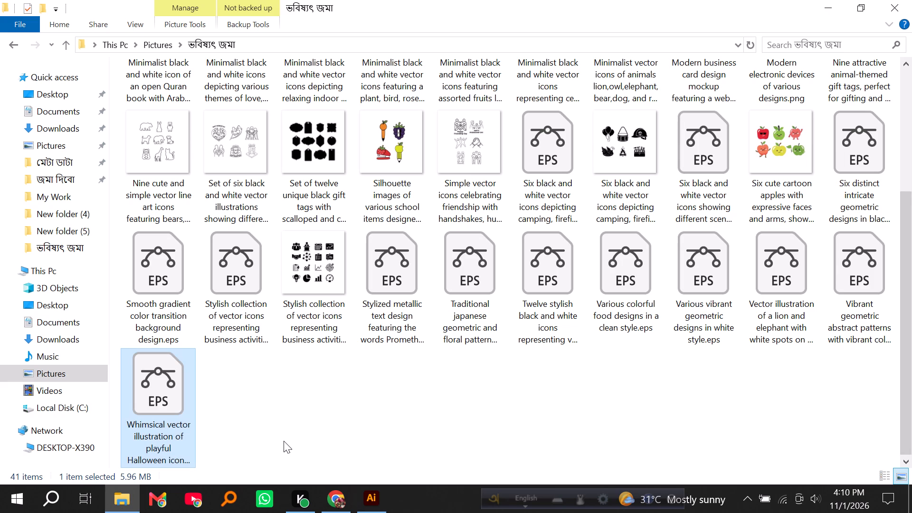
Switch to Vecteezy in Chrome, then open and reload the Add Data page to check the previously uploaded files.
left_click(329, 500)
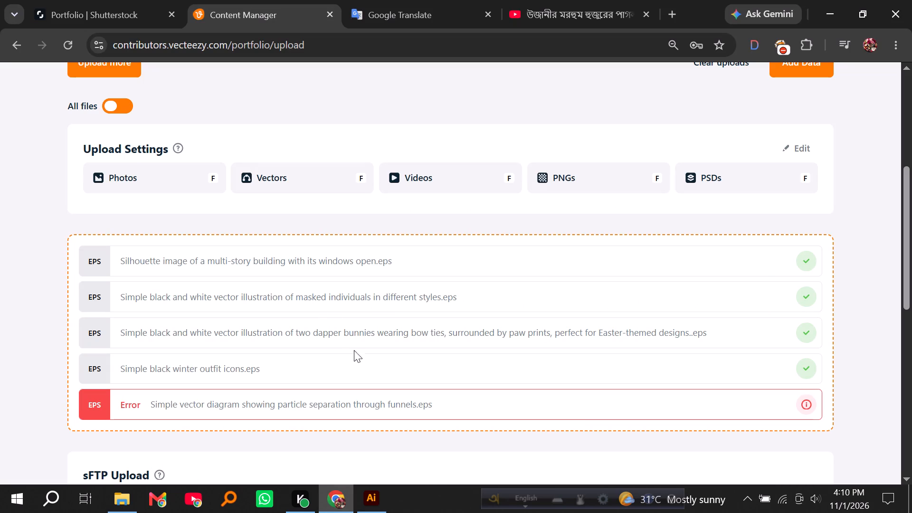
scroll(158, 193, "up", 3)
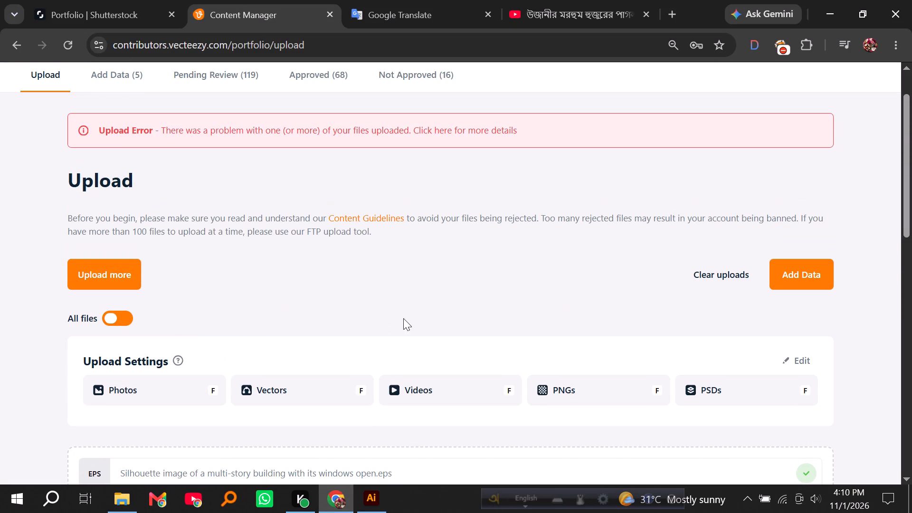
left_click(783, 271)
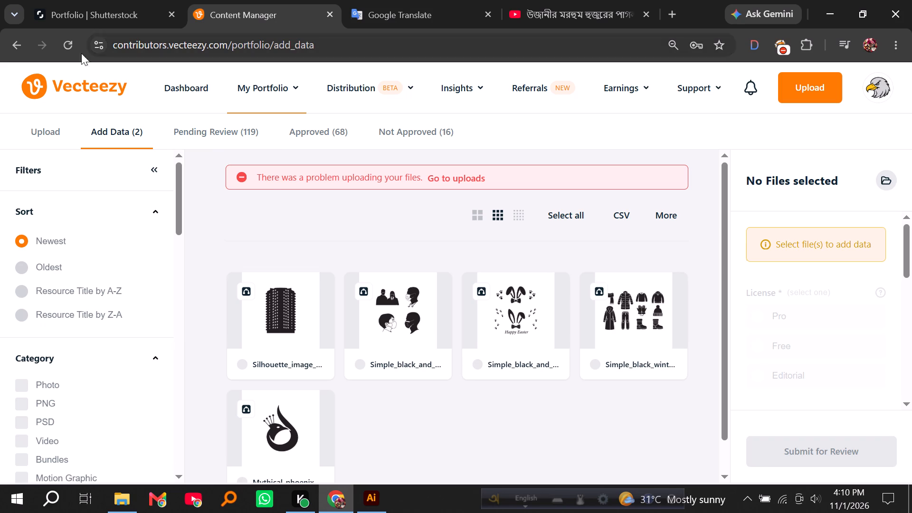
left_click(65, 43)
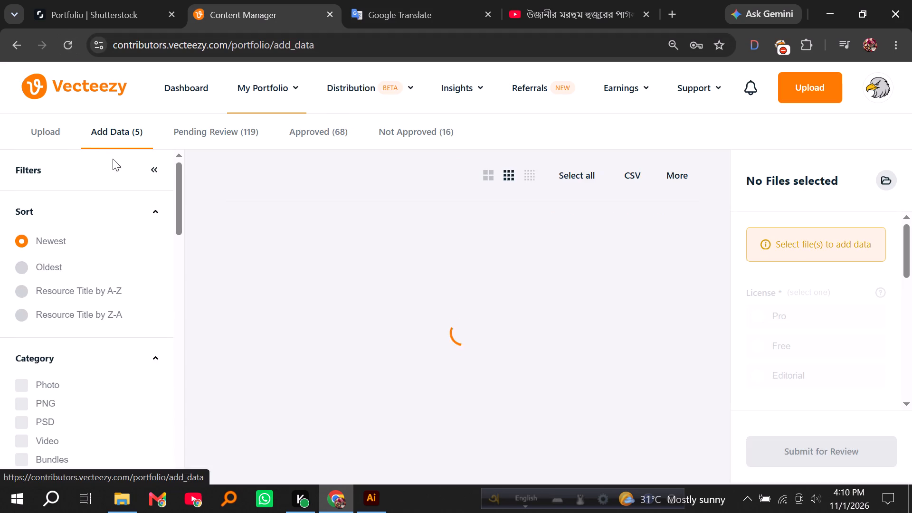
Return to Vecteezy's Upload page and reload it to get an empty import area.
left_click(56, 129)
left_click(69, 49)
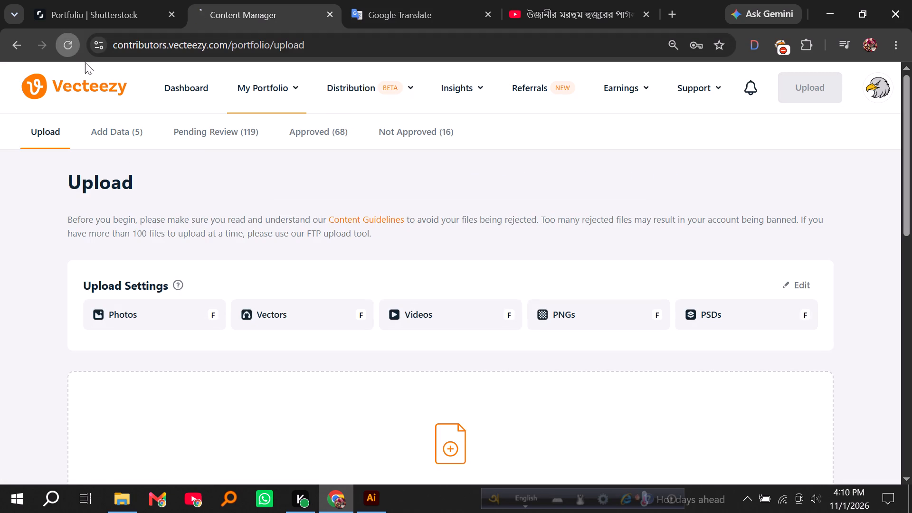
scroll(278, 247, "down", 2)
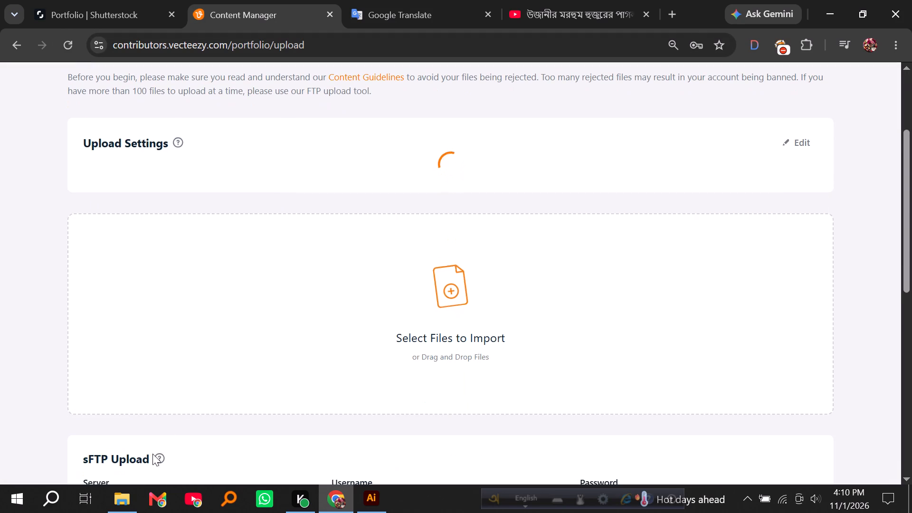
Add thirteen EPS files from the ভবিষ্যৎ জমা folder, from the six camping icons through the Halloween illustration, to the Vecteezy upload.
left_click(119, 500)
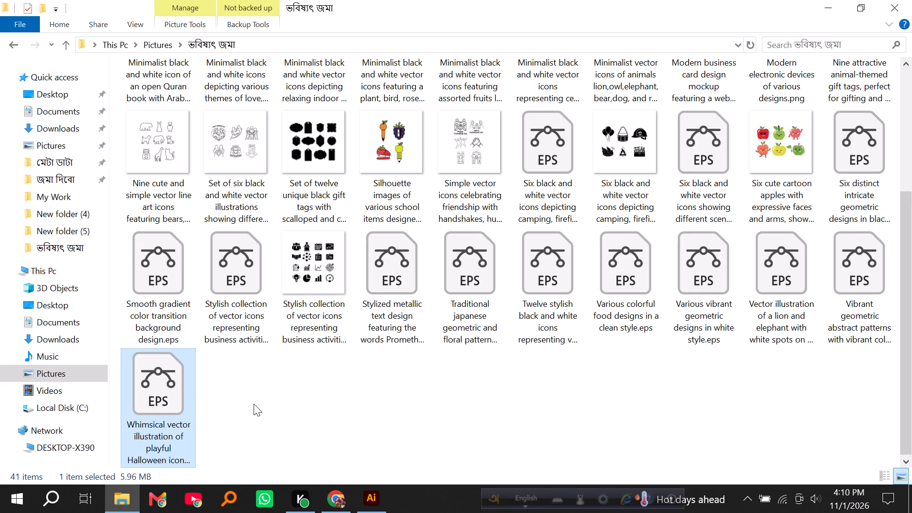
left_click(855, 278, "ctrl")
left_click(789, 276, "ctrl")
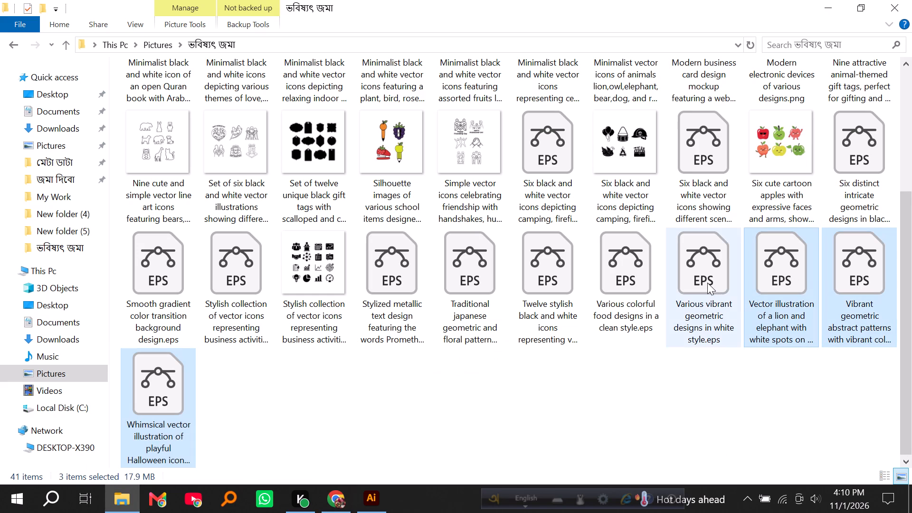
left_click(707, 283, "ctrl")
left_click(641, 282, "ctrl")
left_click(551, 278, "ctrl")
left_click(473, 275, "ctrl")
left_click(396, 275, "ctrl")
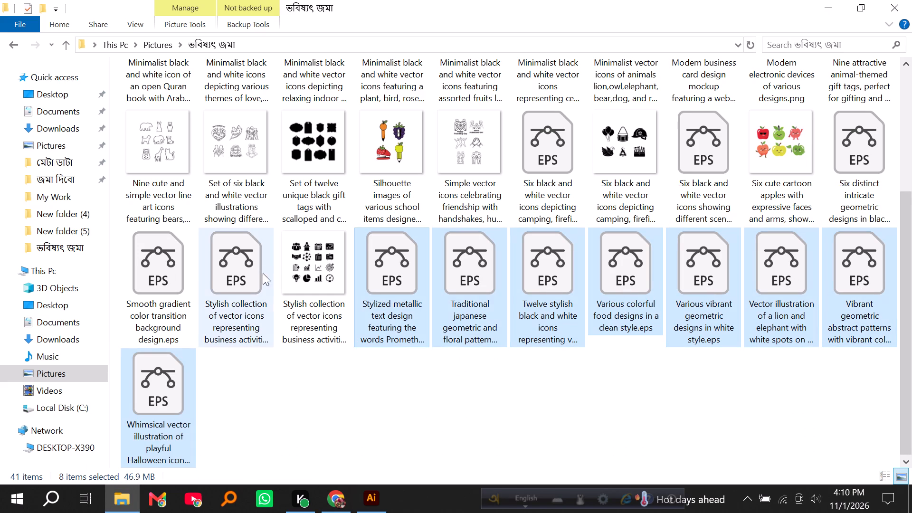
left_click(235, 274, "ctrl")
left_click(168, 272, "ctrl")
left_click(854, 144, "ctrl")
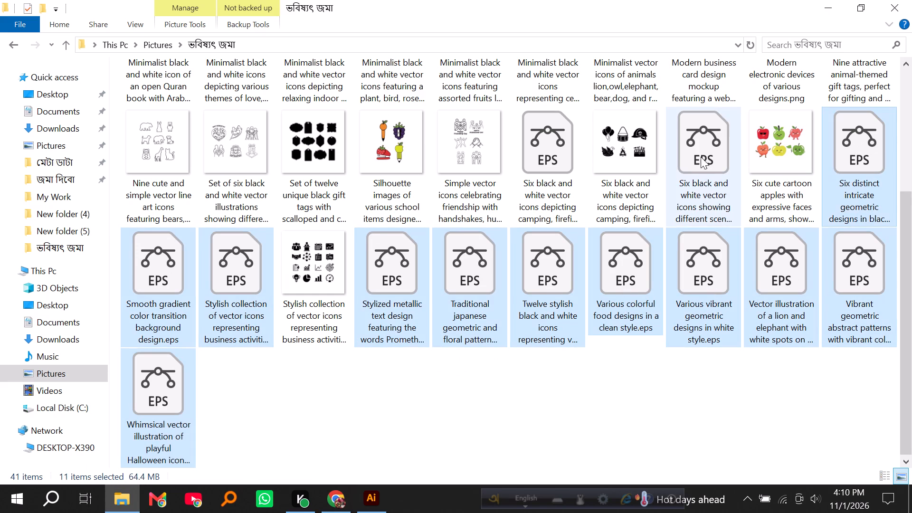
left_click(702, 155, "ctrl")
left_click(545, 151, "ctrl")
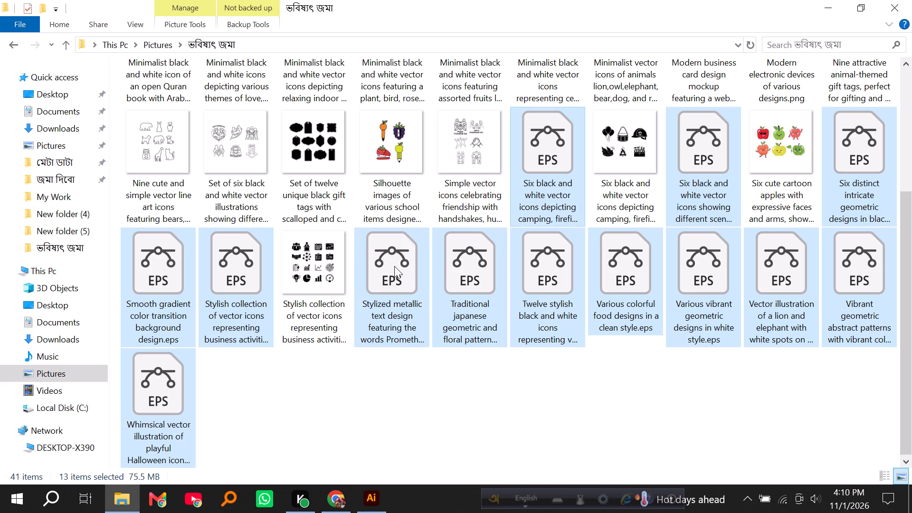
left_click_drag(394, 267, 394, 384)
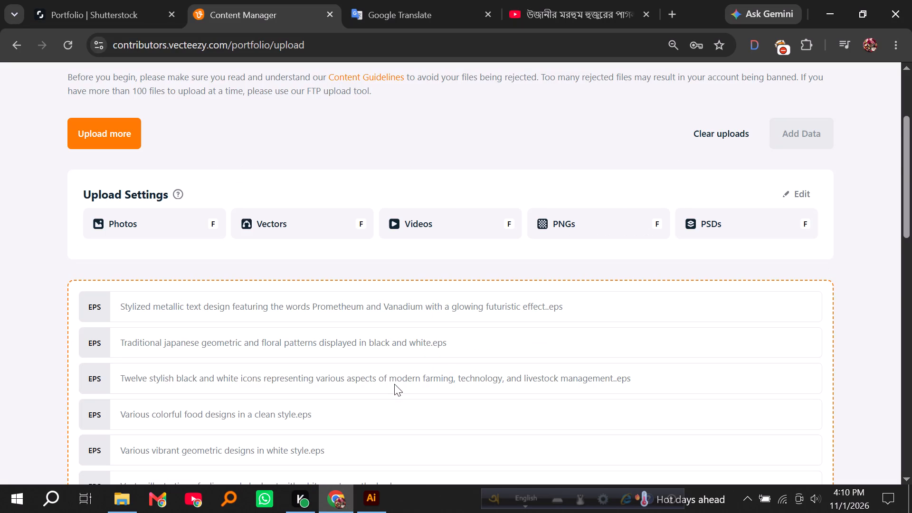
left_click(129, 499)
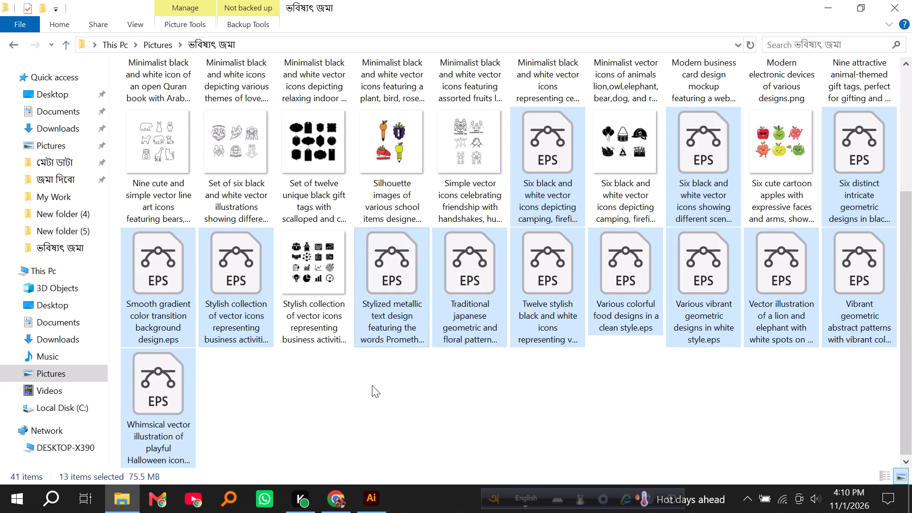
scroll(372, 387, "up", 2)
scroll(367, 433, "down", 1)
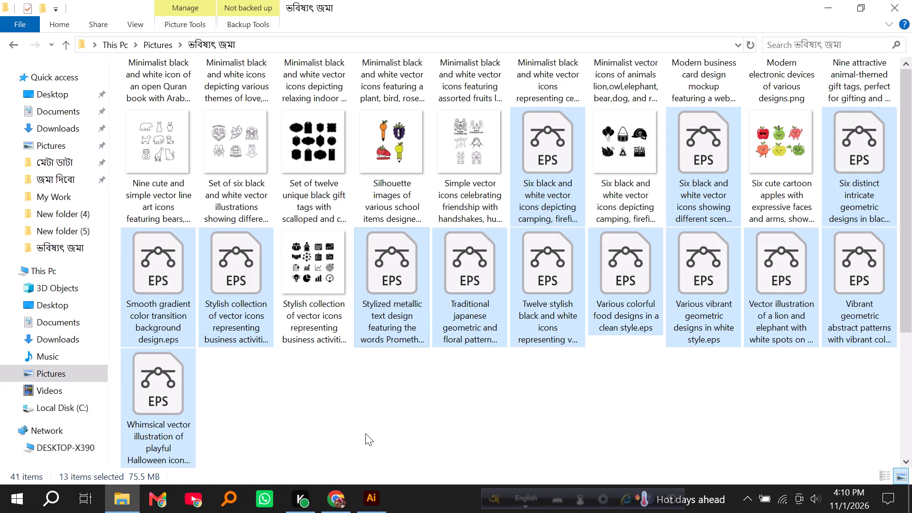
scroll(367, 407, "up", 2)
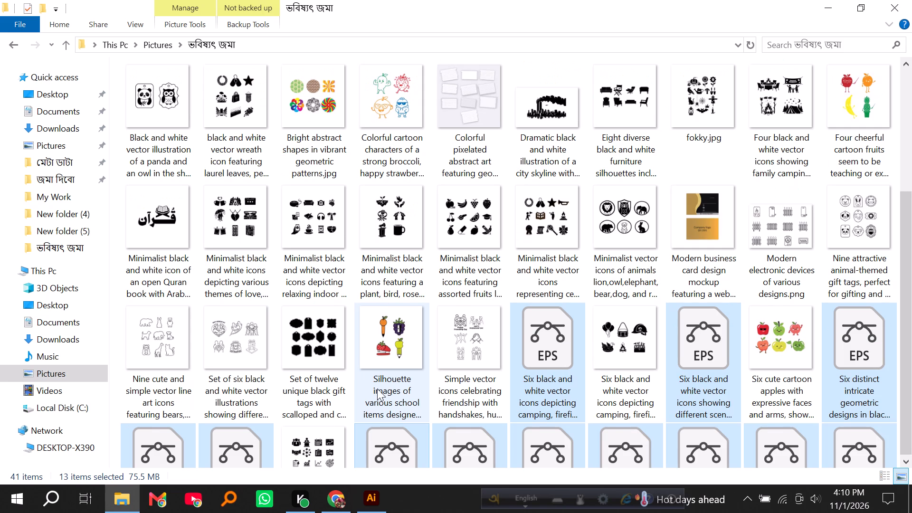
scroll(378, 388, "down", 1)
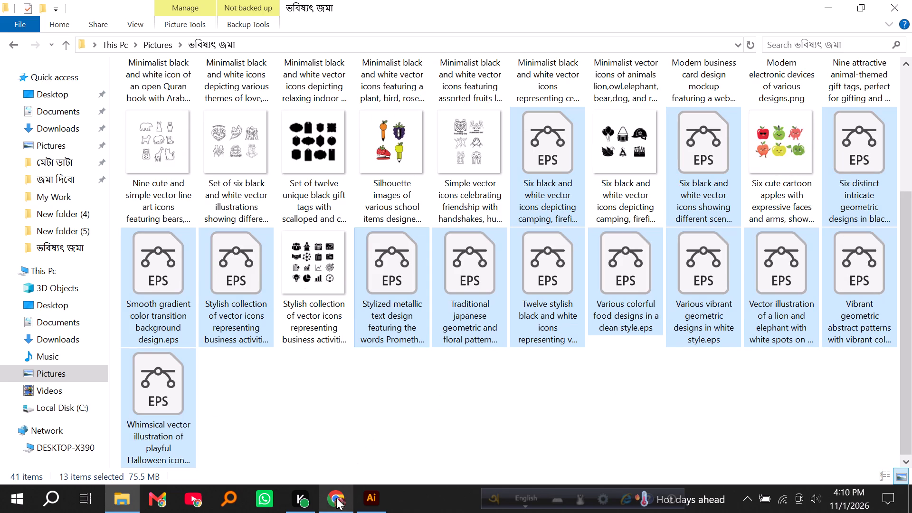
Switch to Vecteezy in Chrome and check the upload status of each of the thirteen EPS files.
left_click(336, 498)
scroll(422, 347, "down", 2)
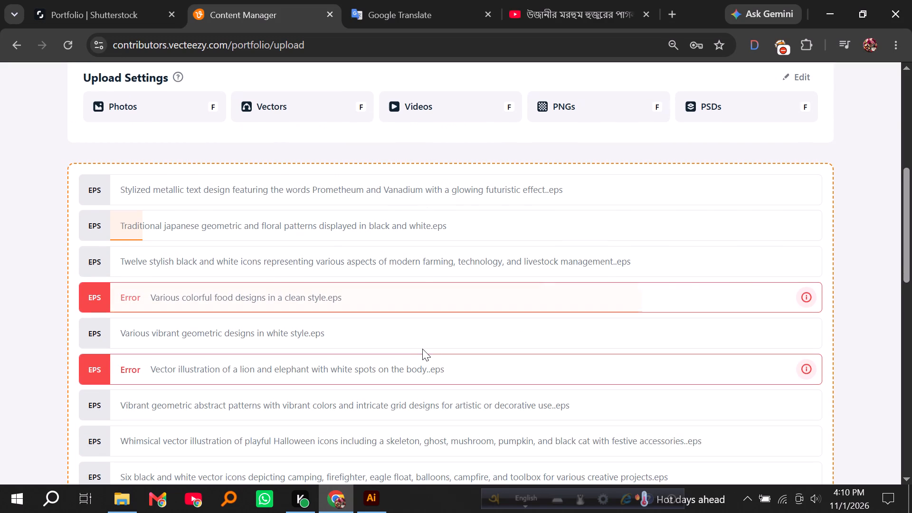
scroll(424, 349, "down", 1)
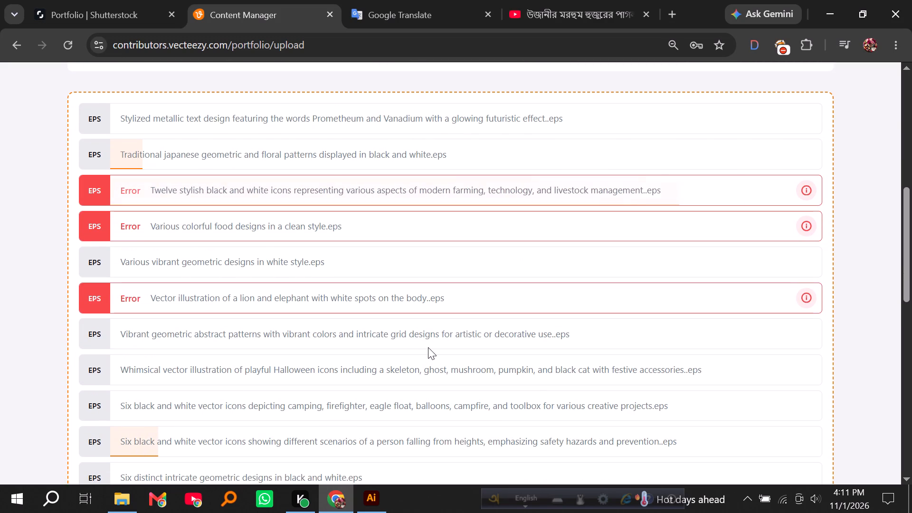
scroll(428, 347, "down", 2)
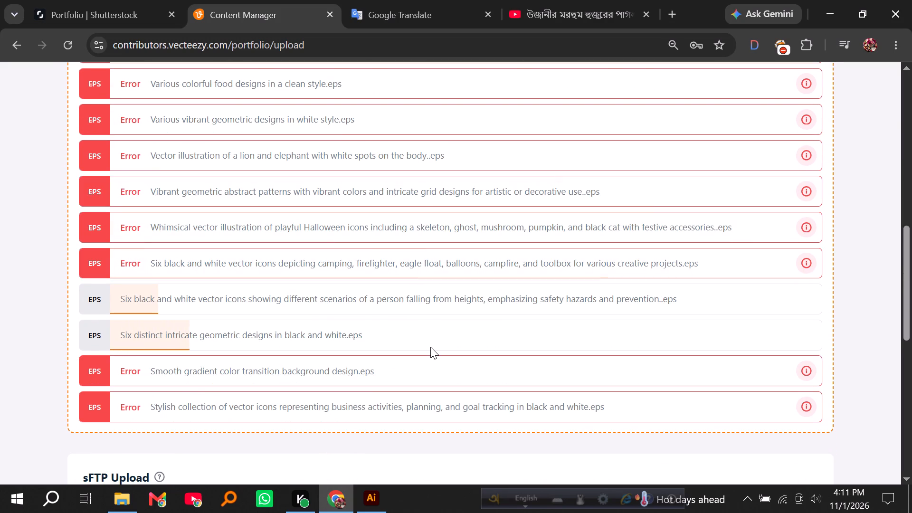
scroll(432, 347, "up", 1)
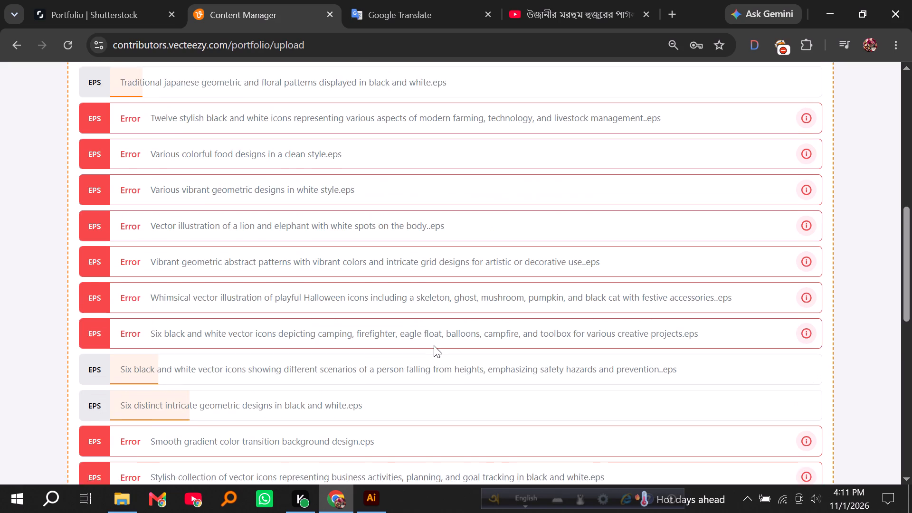
scroll(434, 345, "up", 2)
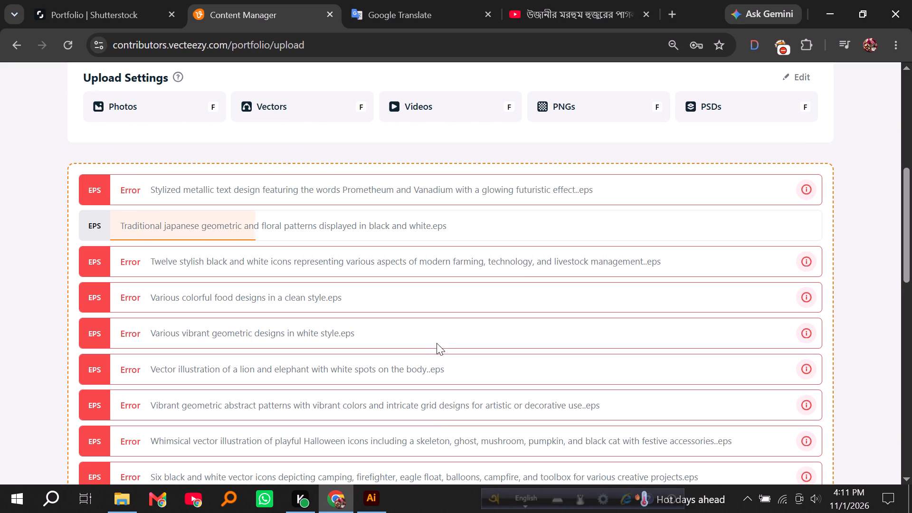
scroll(437, 342, "down", 2)
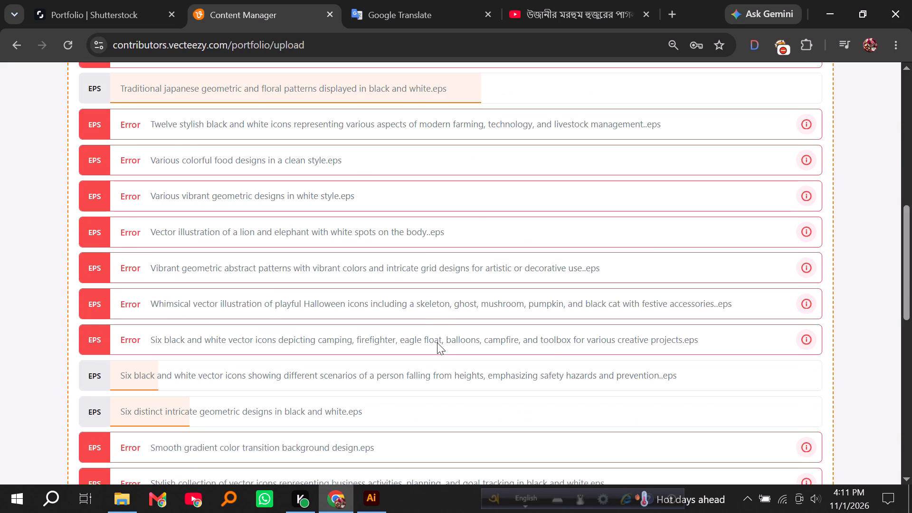
scroll(437, 342, "down", 1)
scroll(437, 342, "up", 2)
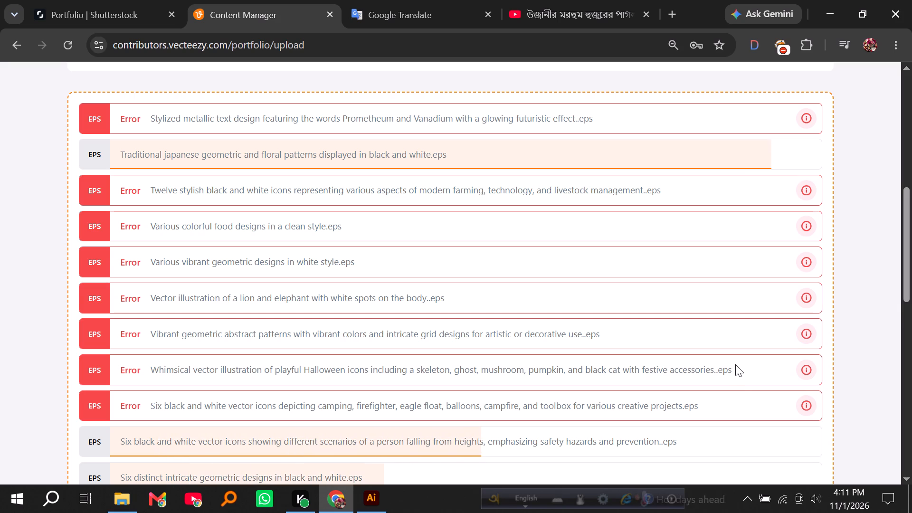
scroll(735, 364, "down", 1)
scroll(735, 364, "up", 1)
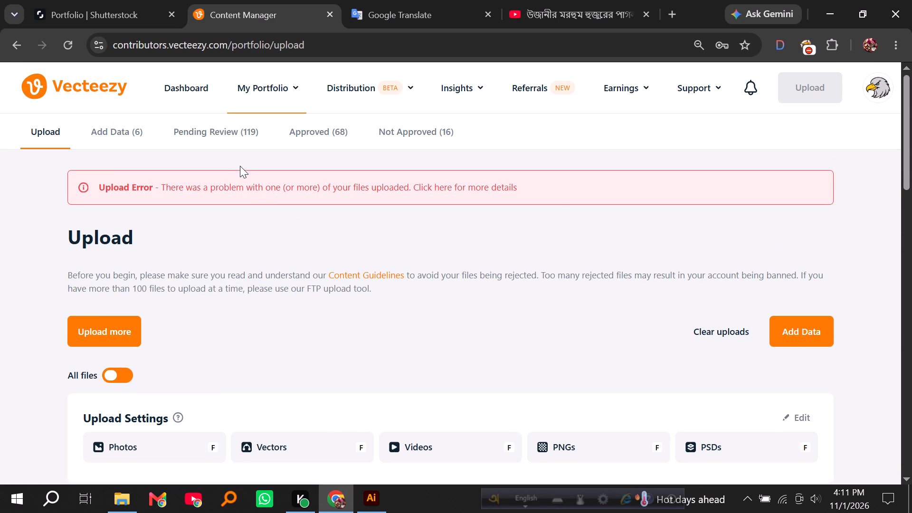
scroll(242, 180, "down", 7)
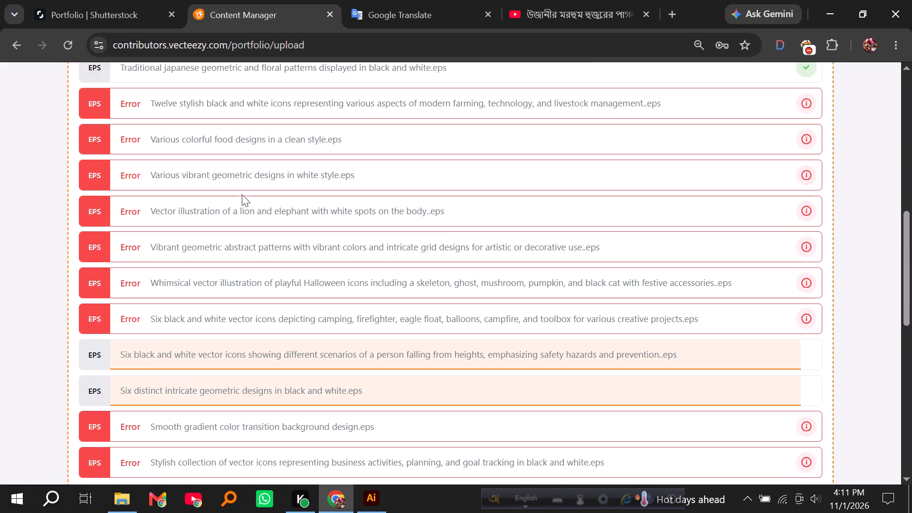
Switch to the YouTube tab and skip the advertisement playing before the video.
left_click(547, 0)
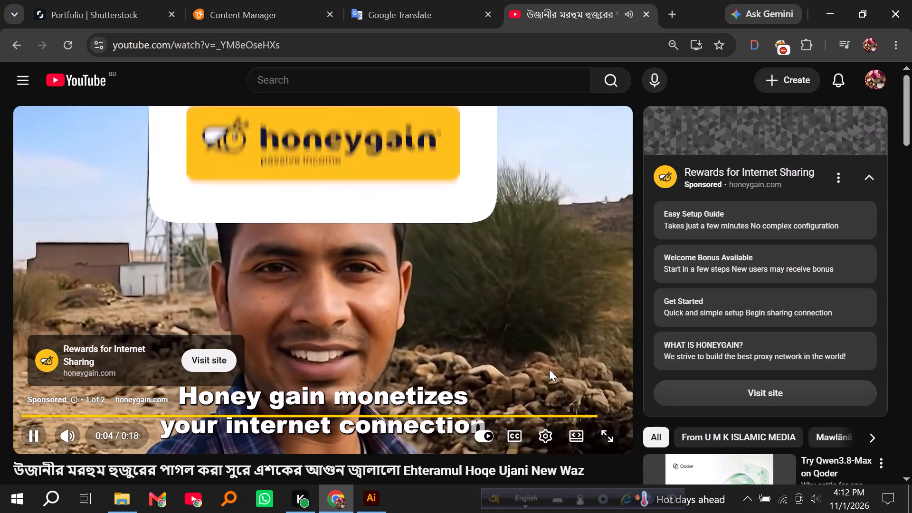
left_click(577, 393)
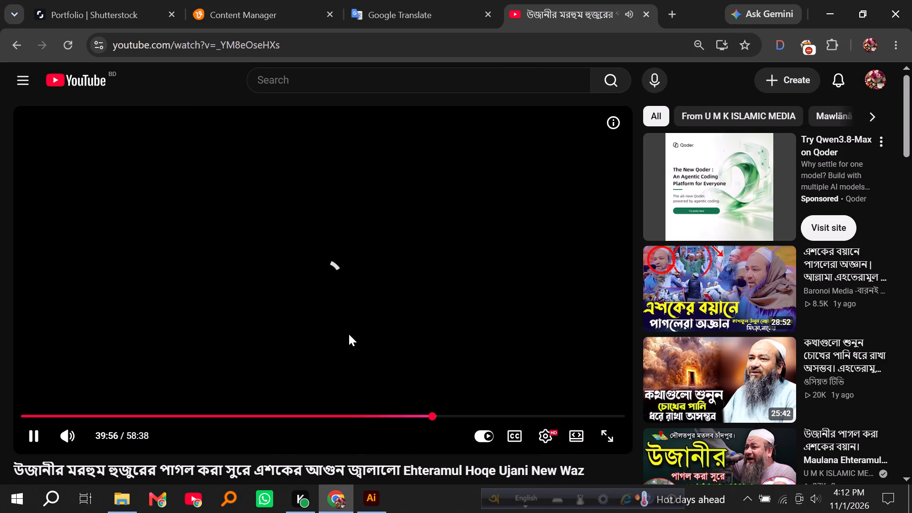
Return to Vecteezy's Upload page and examine which EPS files have uploaded, failed or are still in progress.
left_click(276, 0)
scroll(319, 267, "down", 1)
scroll(322, 278, "up", 1)
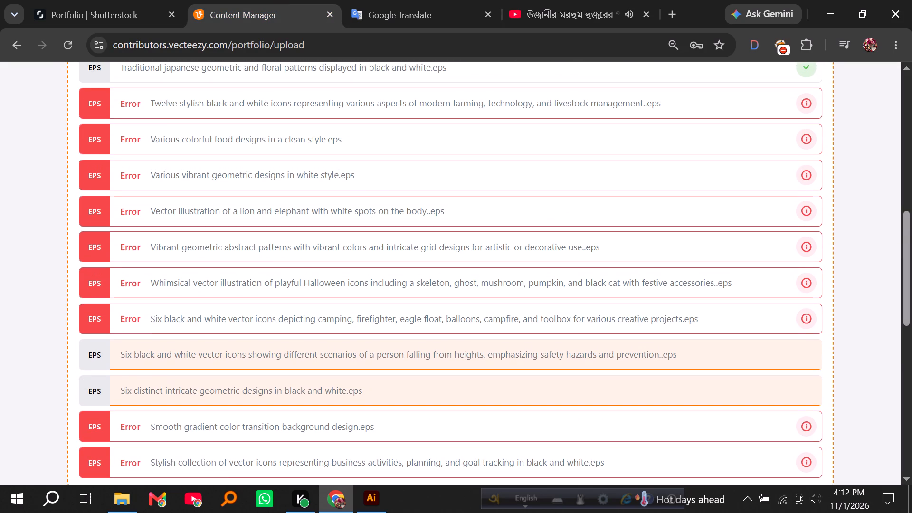
scroll(322, 282, "up", 5)
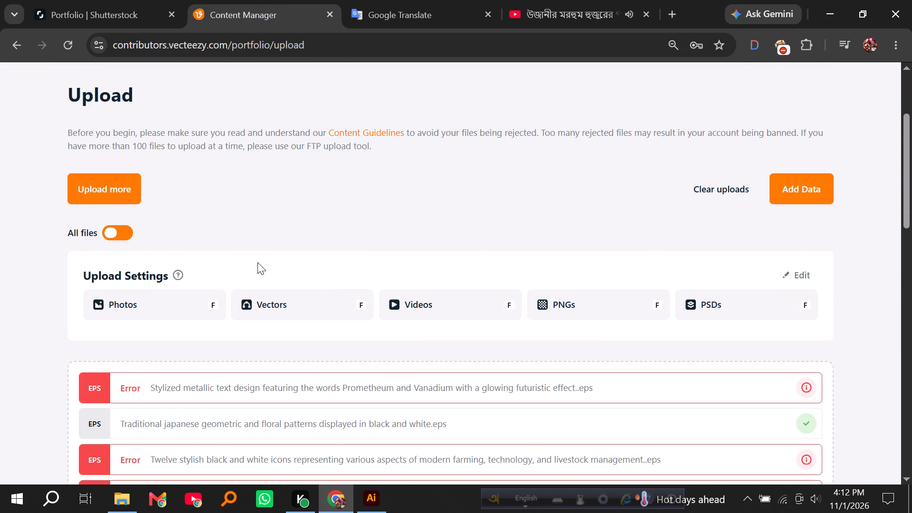
scroll(256, 278, "down", 7)
scroll(255, 286, "up", 8)
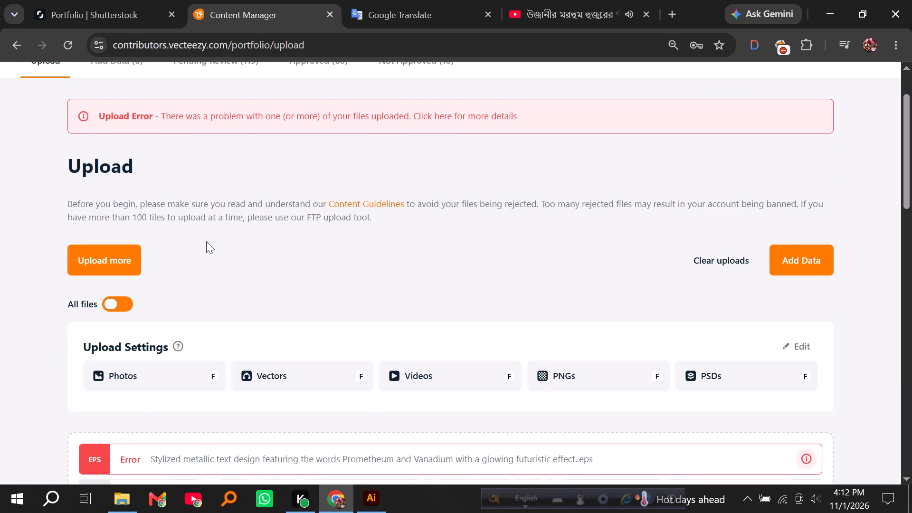
scroll(206, 241, "up", 3)
scroll(165, 246, "down", 4)
scroll(171, 290, "down", 4)
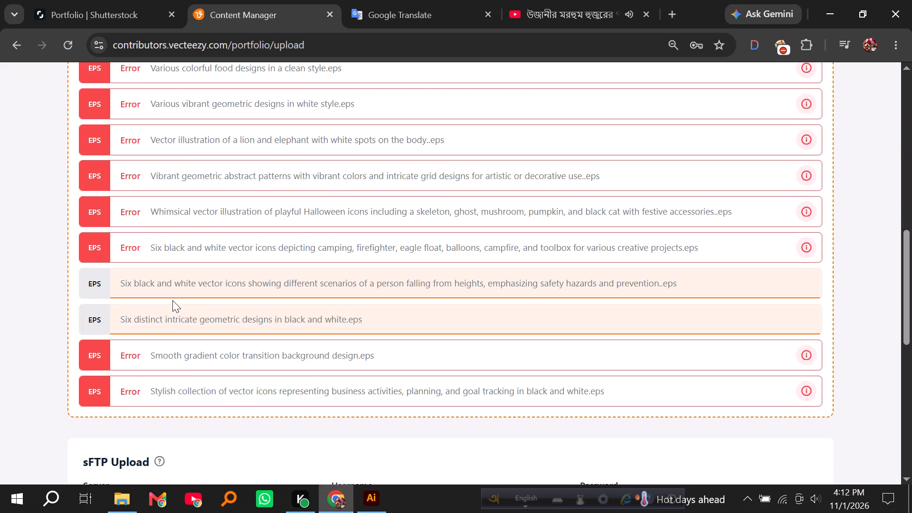
scroll(172, 302, "up", 4)
scroll(180, 218, "up", 3)
scroll(131, 137, "up", 2)
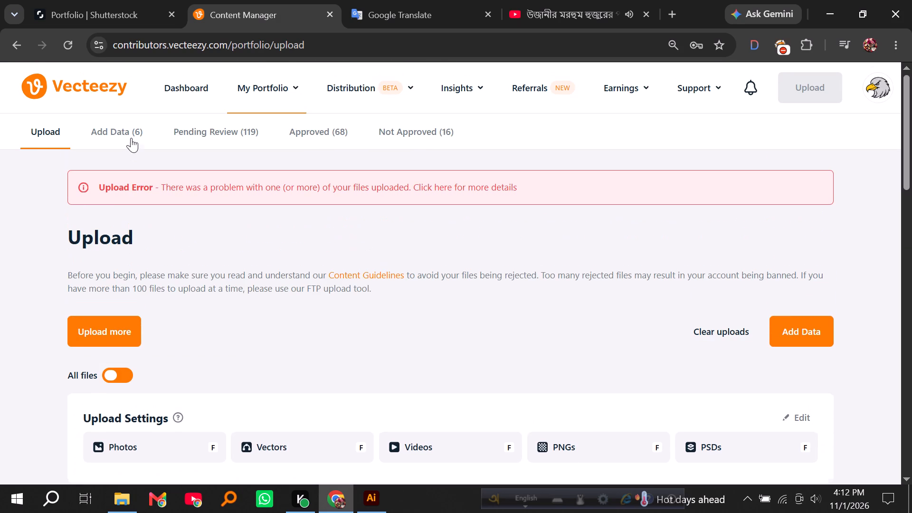
Open Vecteezy's Add Data page and check the newly uploaded files.
left_click(126, 135)
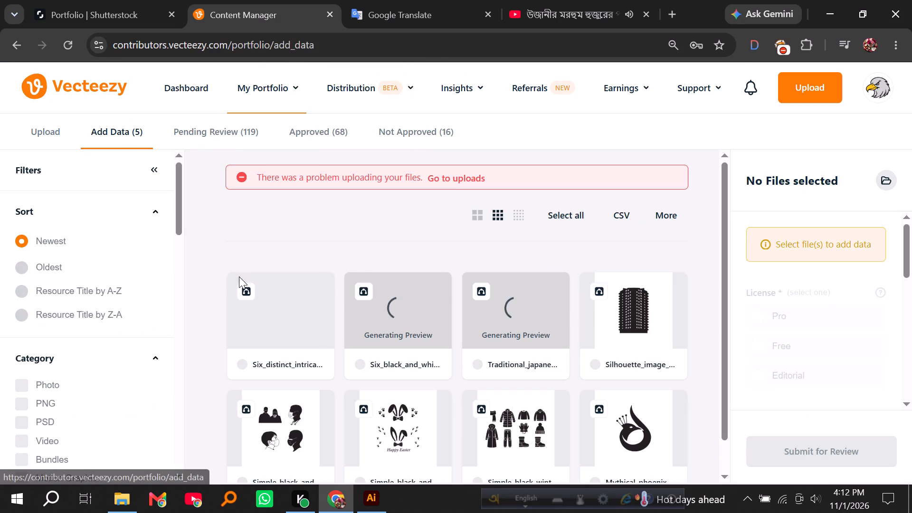
scroll(317, 361, "down", 4)
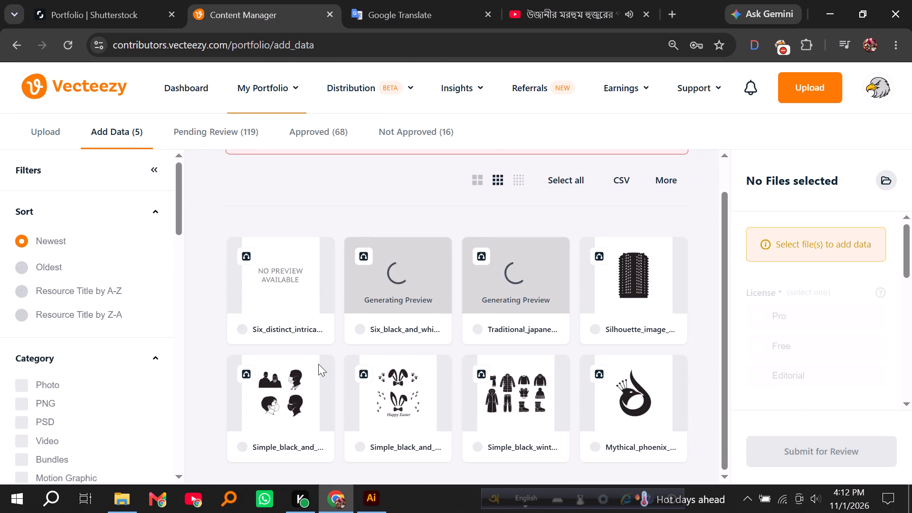
scroll(318, 364, "up", 2)
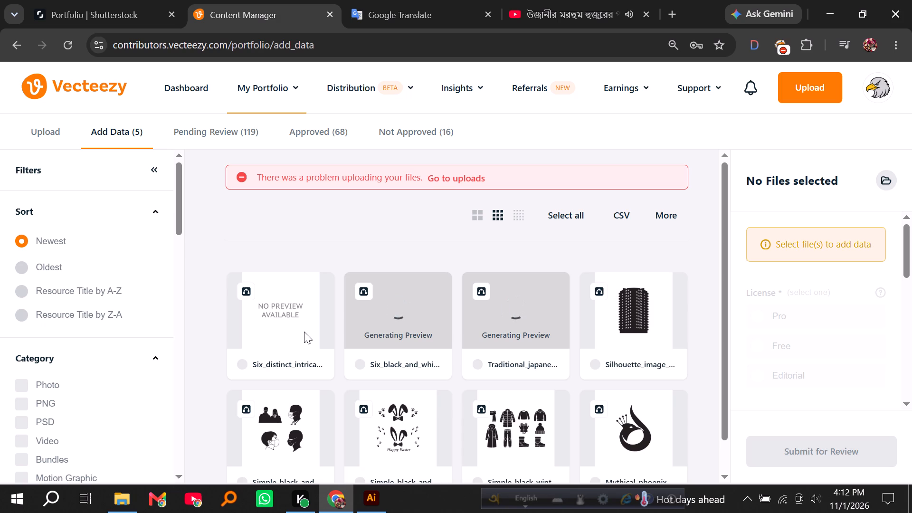
Return to the Upload page, check the file statuses once more, and reload the page to clear the upload list.
left_click(50, 131)
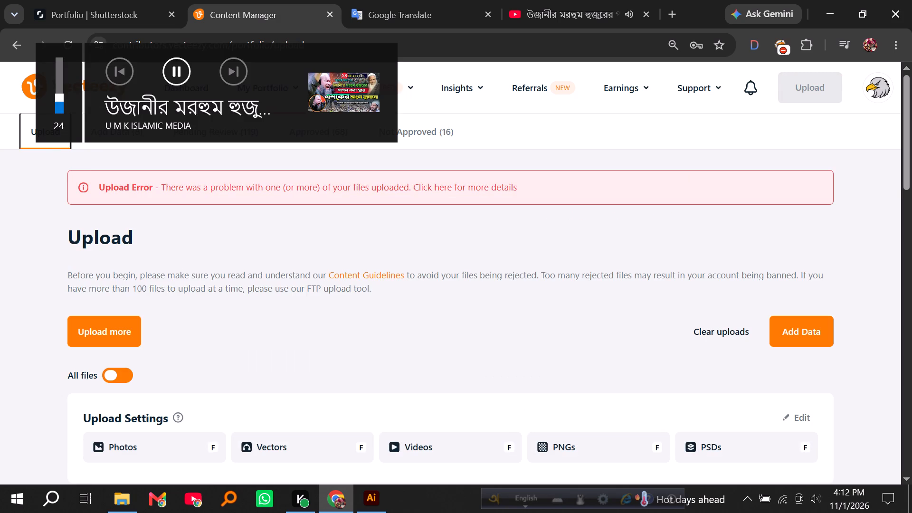
scroll(248, 265, "down", 9)
scroll(271, 289, "up", 1)
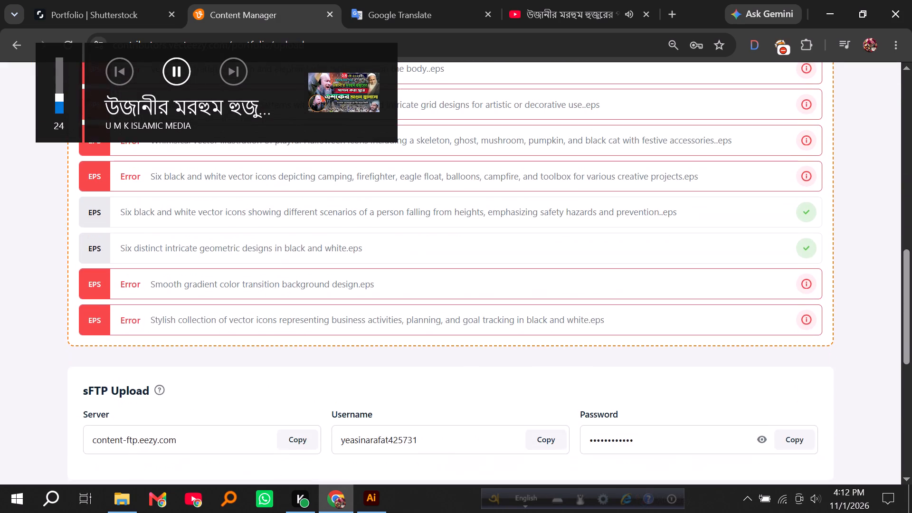
scroll(271, 290, "up", 11)
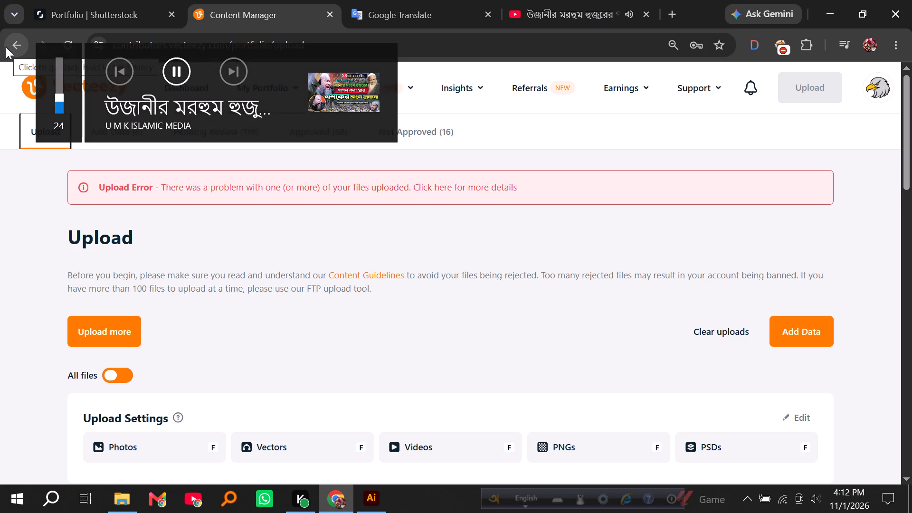
left_click(74, 46)
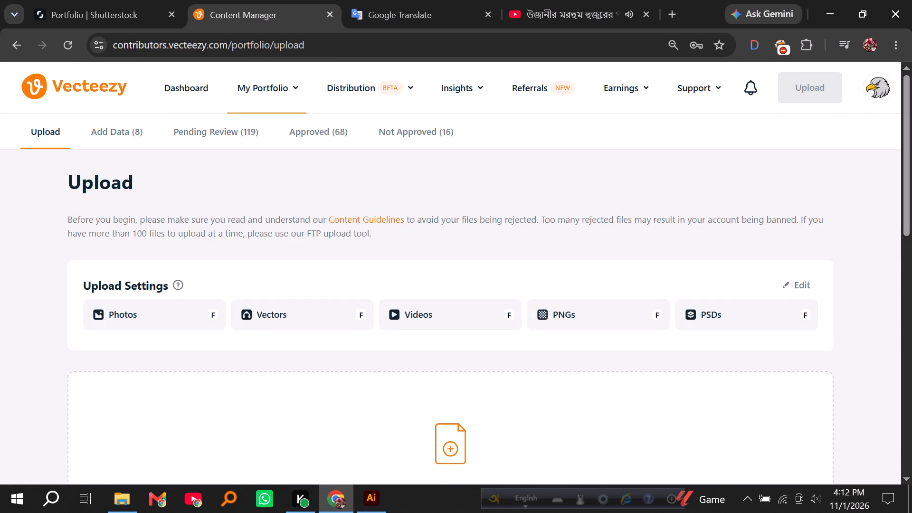
Open the Add Data page again and examine the previews of the newly uploaded EPS files.
scroll(211, 237, "down", 2)
scroll(211, 238, "up", 3)
left_click(131, 141)
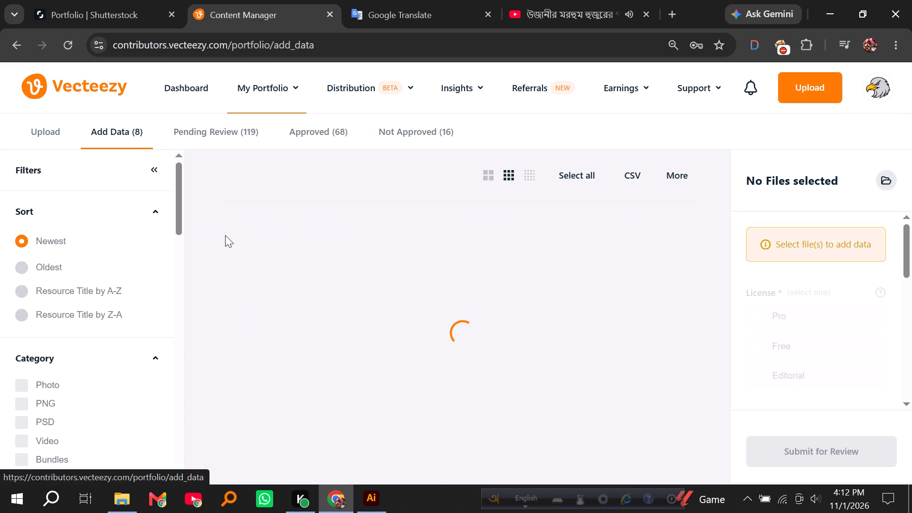
scroll(370, 291, "down", 2)
scroll(400, 311, "up", 1)
scroll(487, 314, "down", 4)
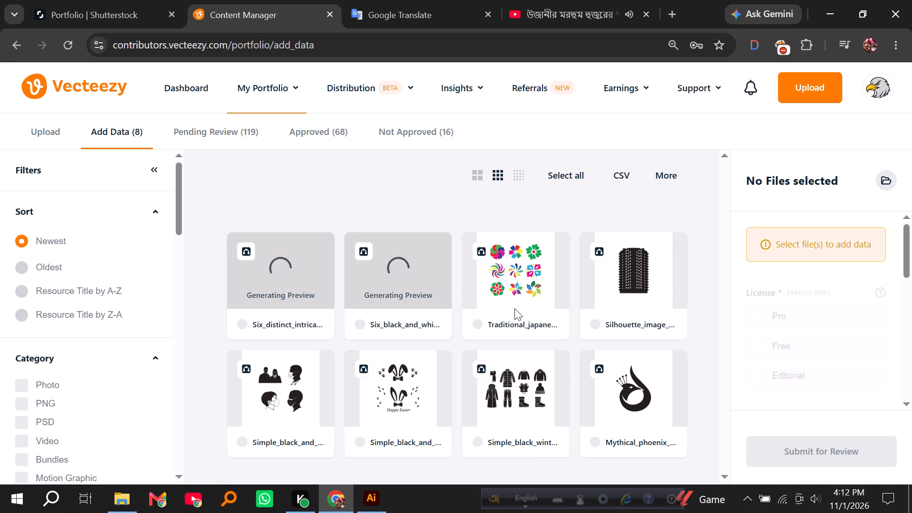
scroll(514, 330, "down", 2)
scroll(514, 342, "up", 3)
Open Vecteezy's Approved page, look through the approved artwork from newest to oldest, and return to Add Data.
scroll(528, 289, "down", 4)
scroll(529, 291, "up", 3)
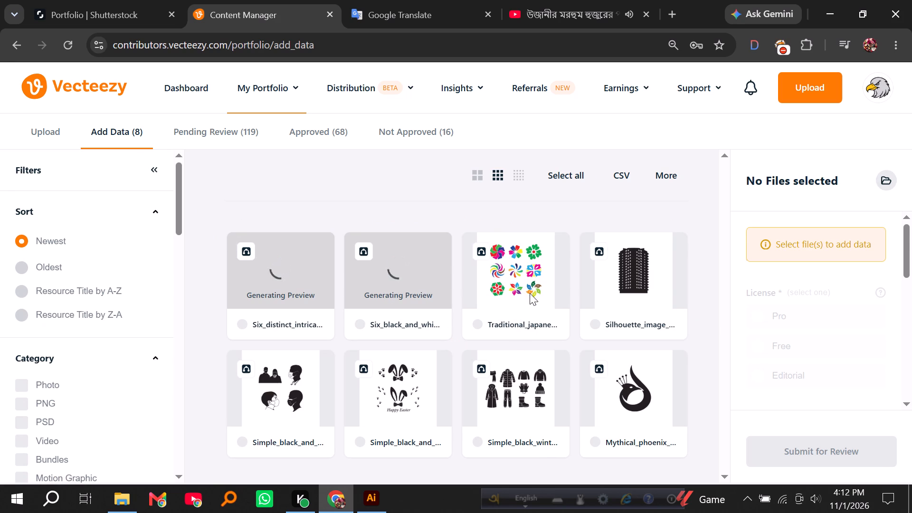
left_click(527, 291)
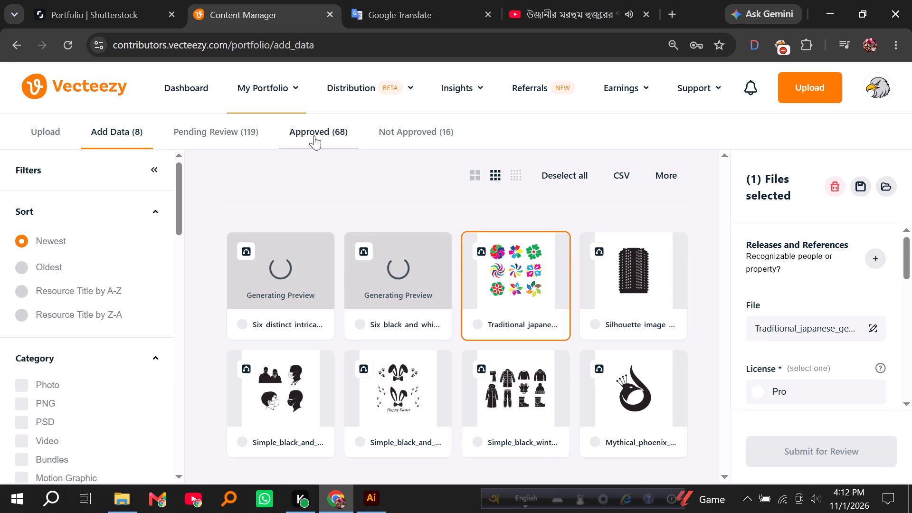
left_click(314, 135)
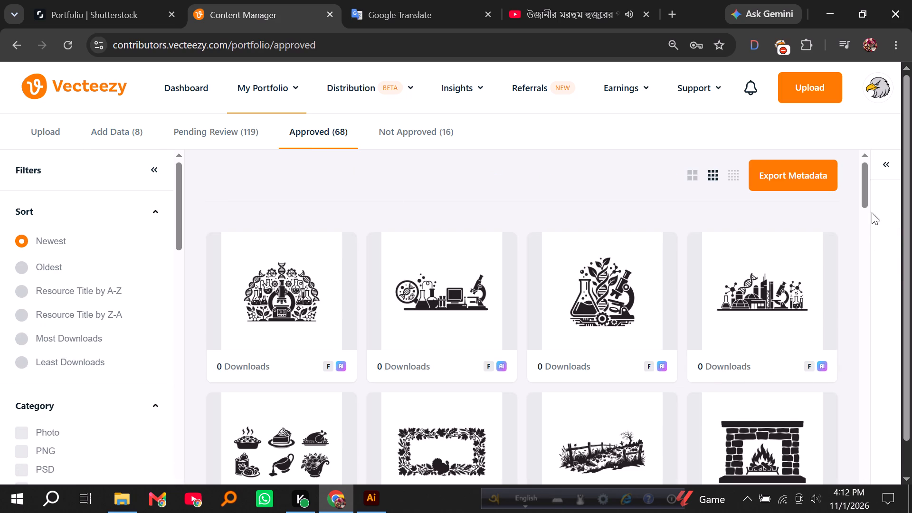
left_click_drag(864, 195, 861, 268)
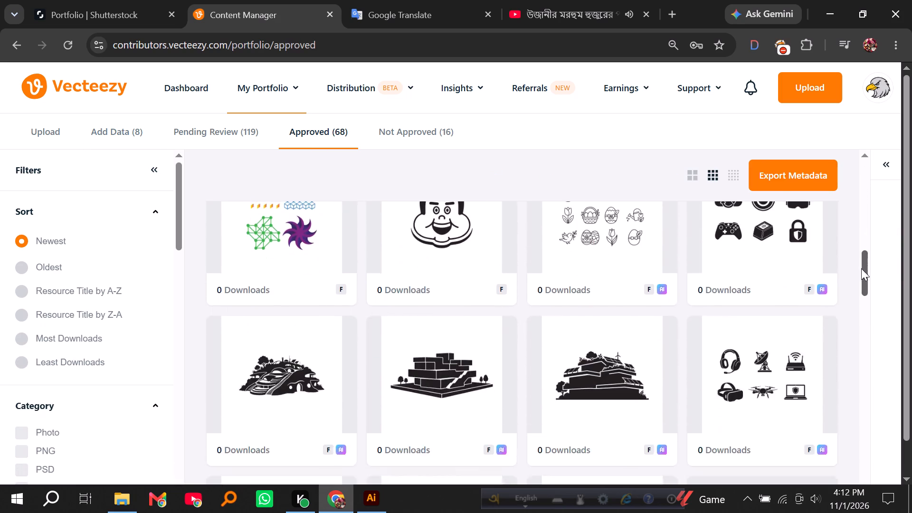
left_click_drag(861, 268, 862, 261)
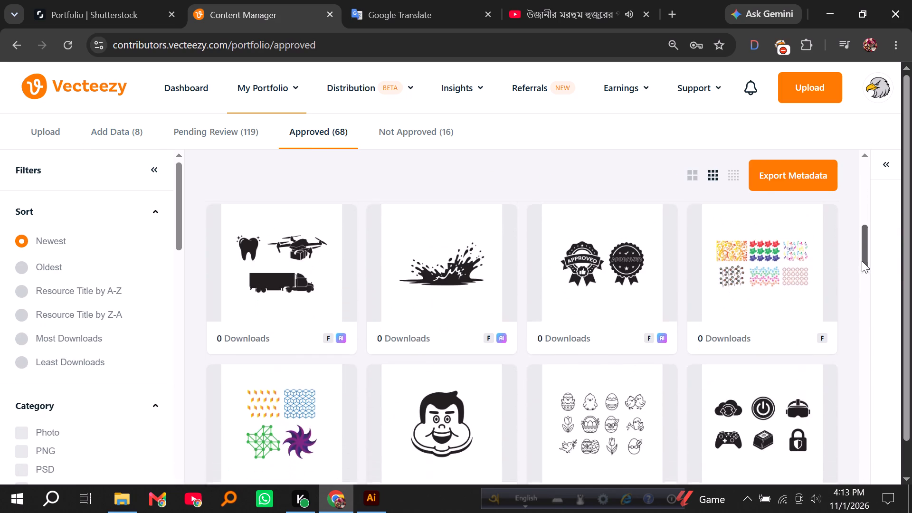
left_click_drag(862, 261, 852, 336)
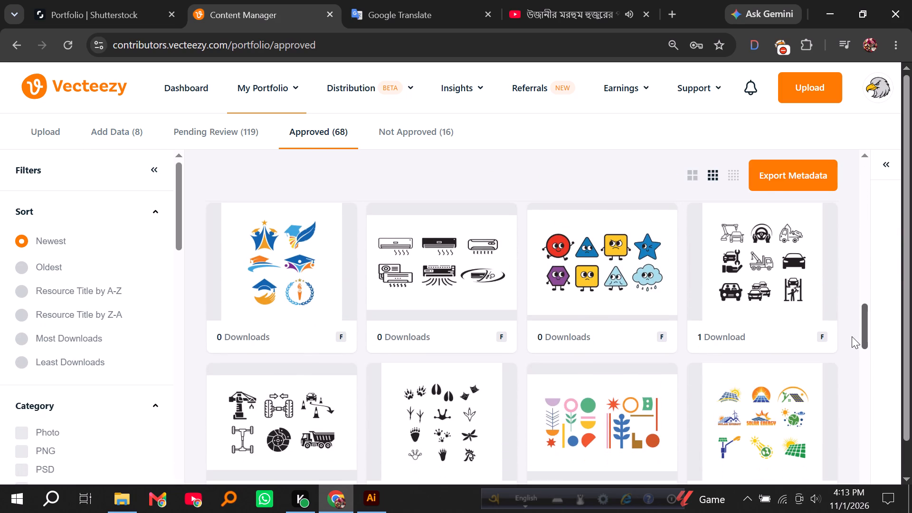
left_click_drag(852, 336, 847, 419)
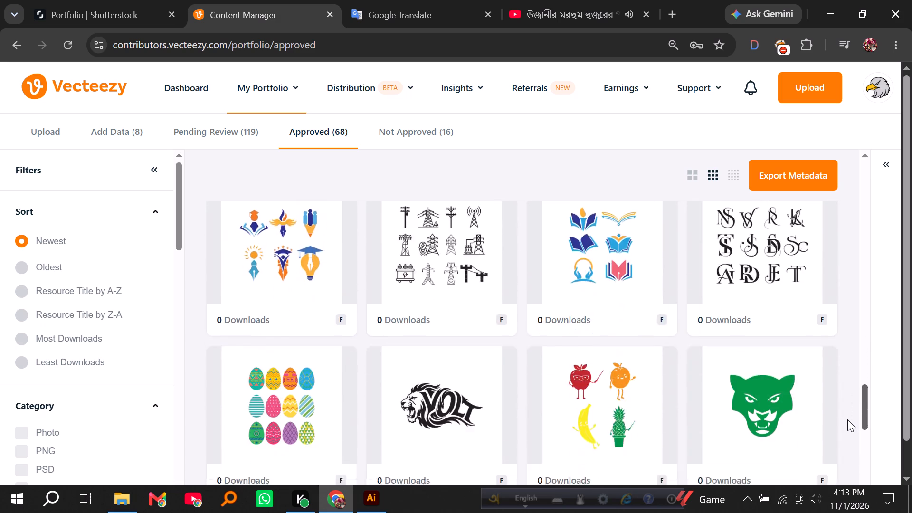
left_click_drag(847, 419, 846, 442)
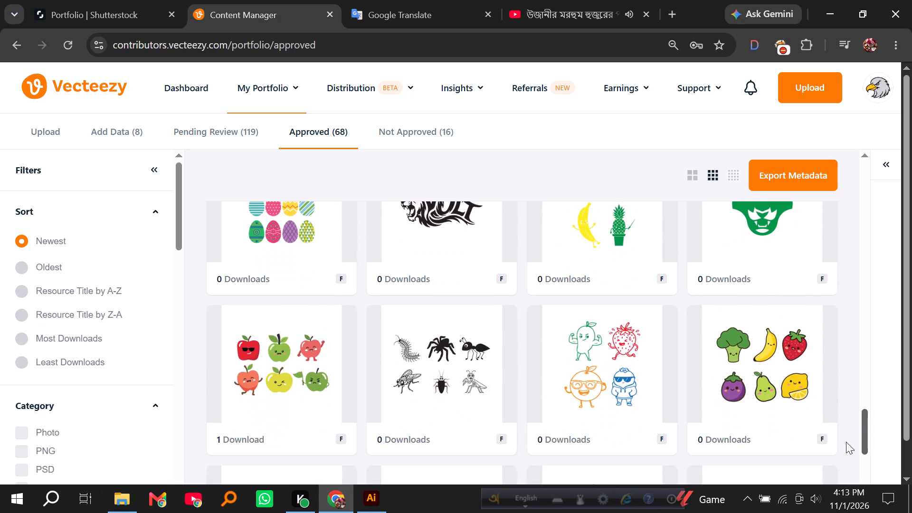
left_click_drag(846, 442, 842, 498)
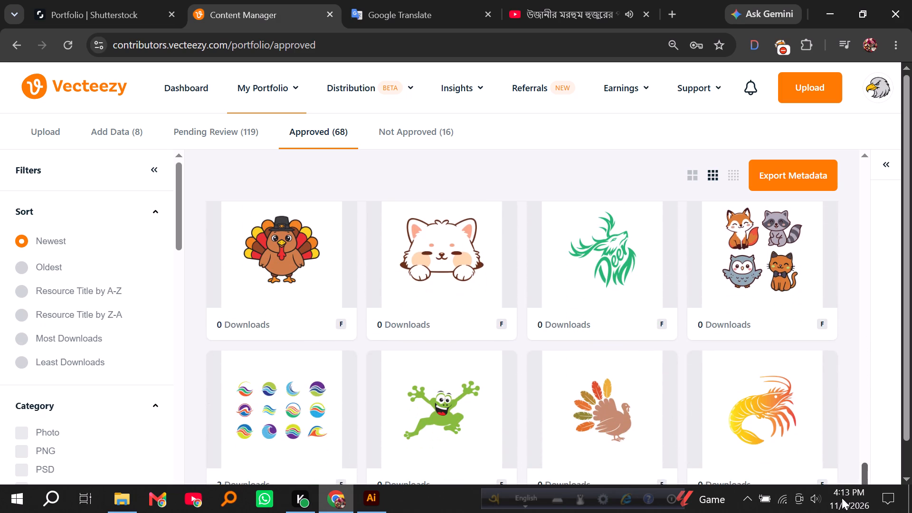
left_click_drag(842, 498, 852, 152)
scroll(305, 183, "up", 2)
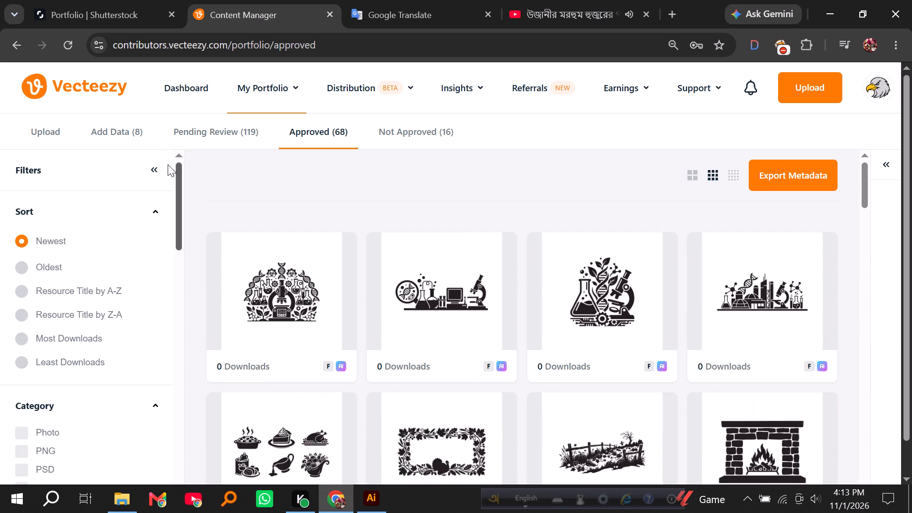
left_click(135, 137)
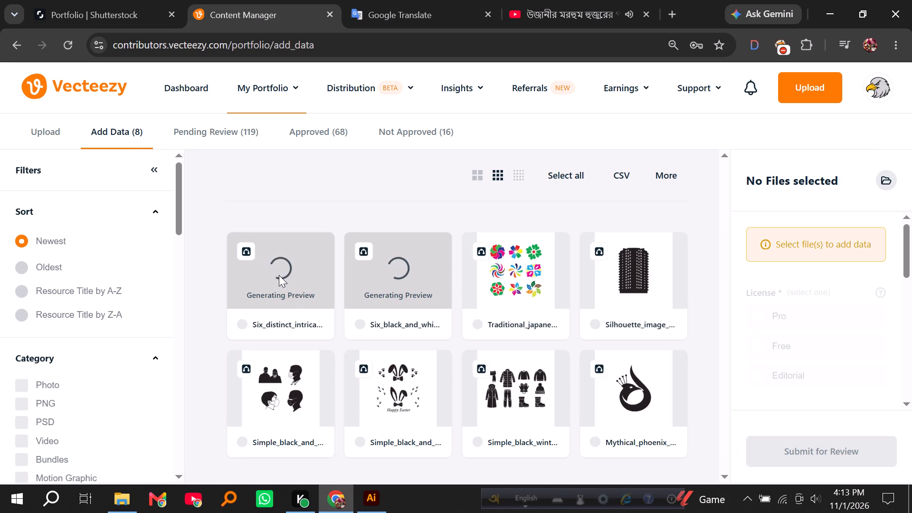
Pause the YouTube video and return to the Vecteezy Content Manager tab.
left_click(535, 0)
left_click(349, 199)
left_click(295, 10)
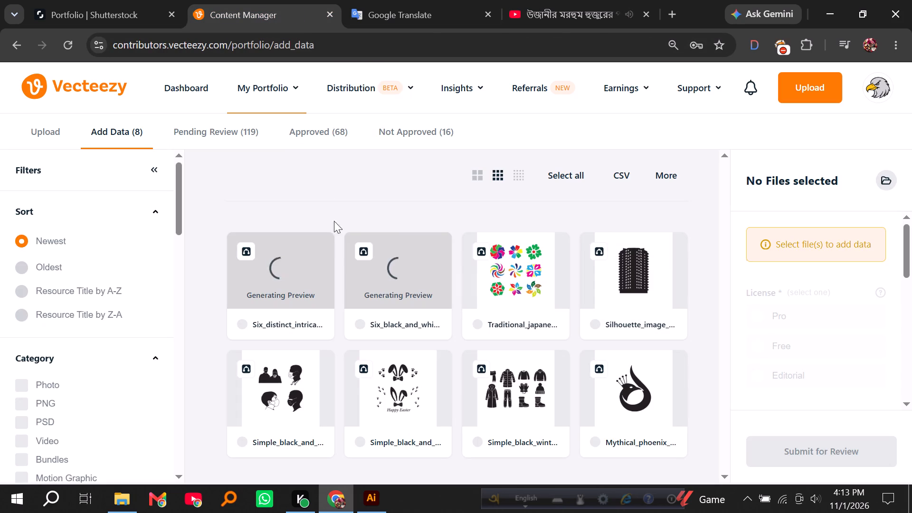
Switch to Illustrator and close all the open EPS documents, leaving only my cv company.pdf open.
left_click(366, 503)
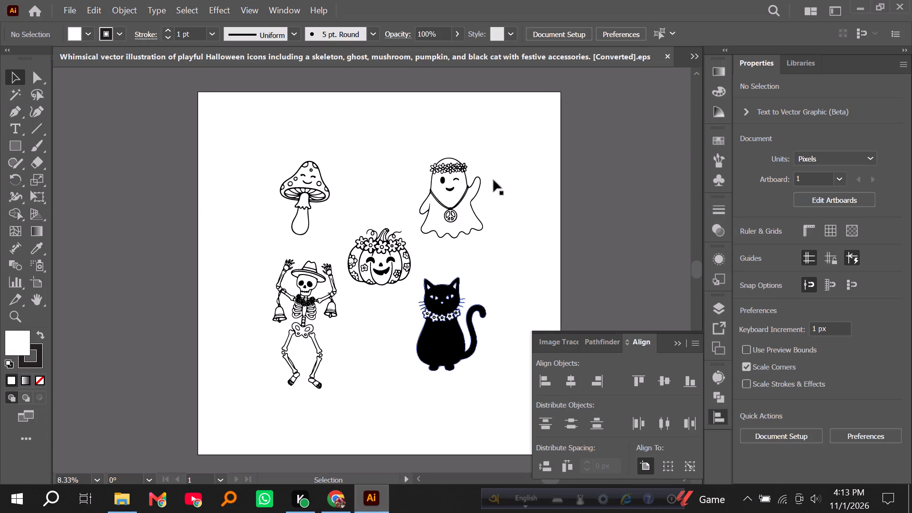
left_click(667, 55)
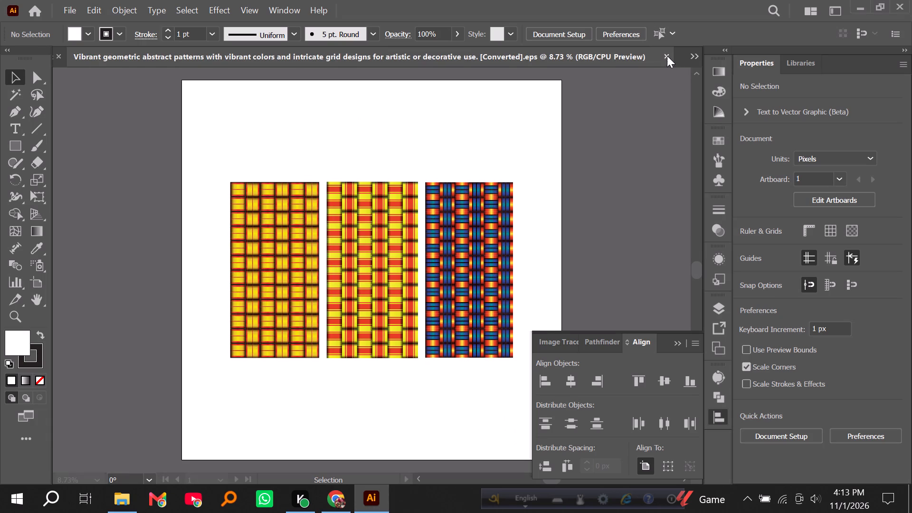
left_click(667, 56)
left_click(666, 56)
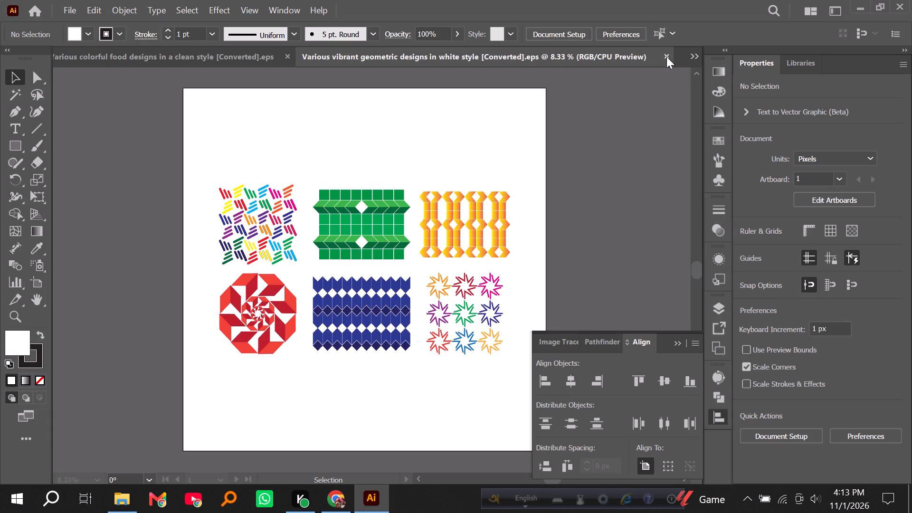
left_click(666, 57)
left_click(668, 55)
left_click(666, 57)
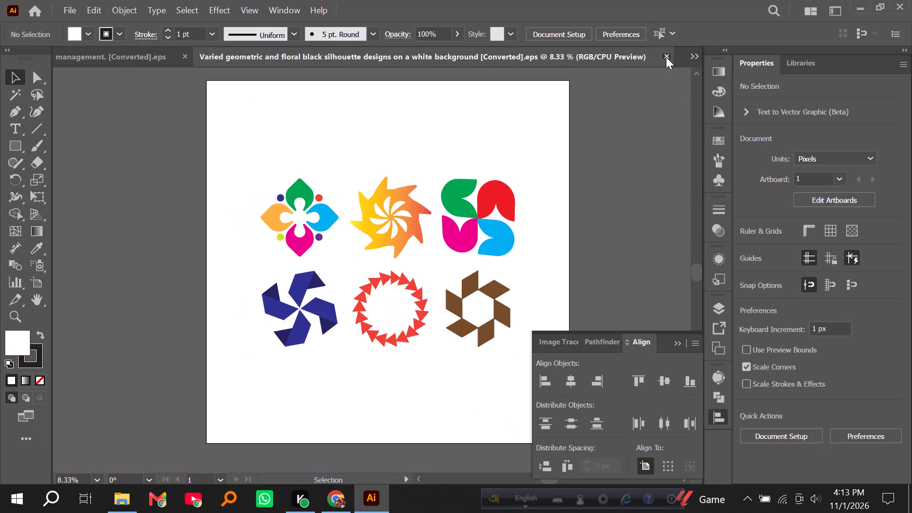
left_click(668, 54)
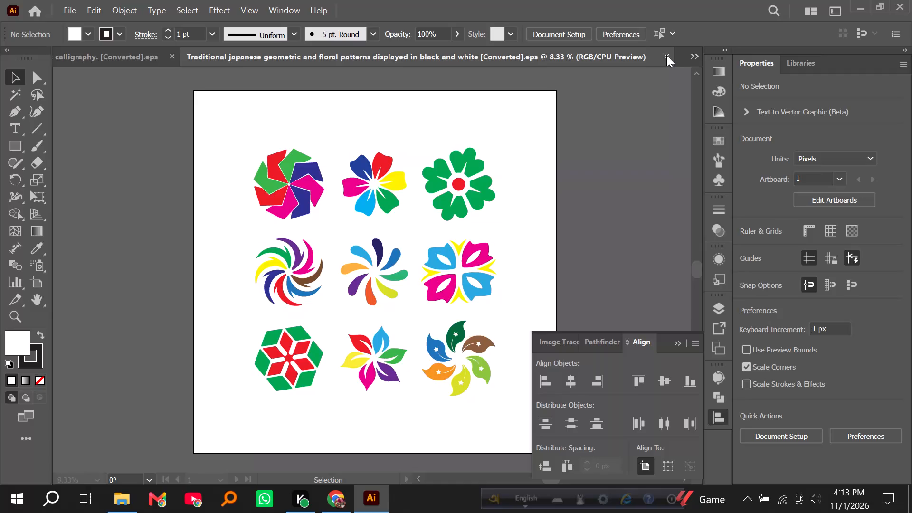
left_click(666, 55)
left_click(666, 57)
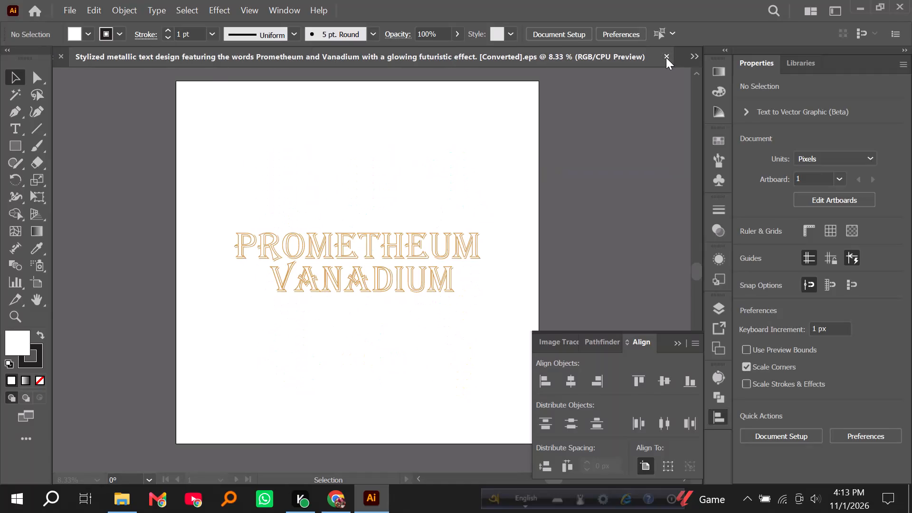
left_click(666, 57)
left_click(667, 56)
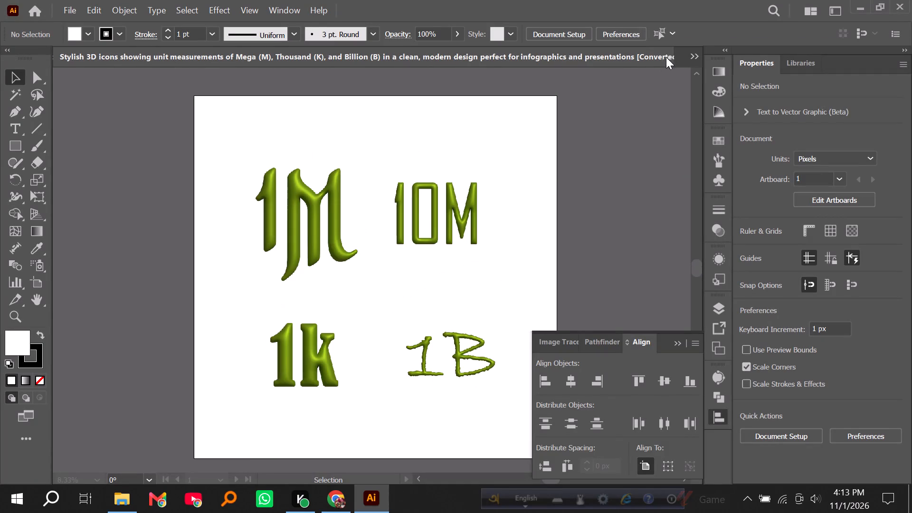
right_click(624, 58)
left_click(637, 78)
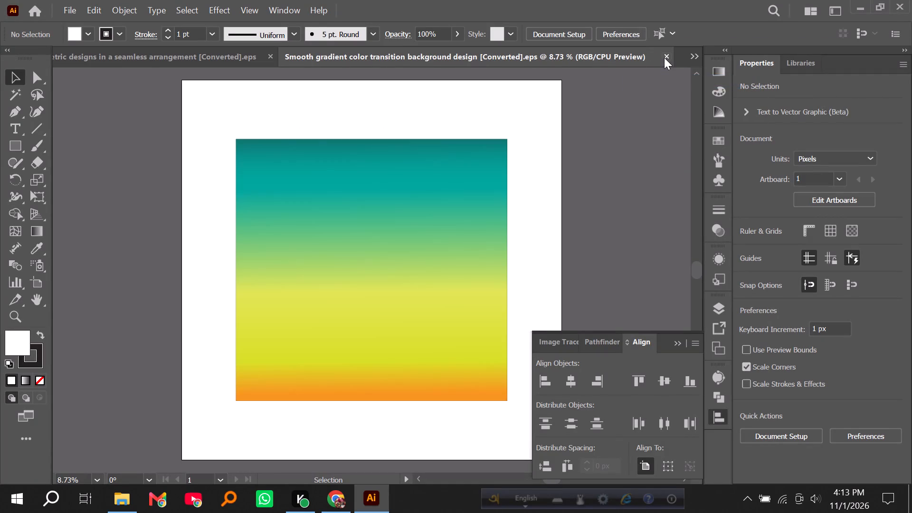
left_click(664, 57)
left_click(667, 57)
left_click(666, 56)
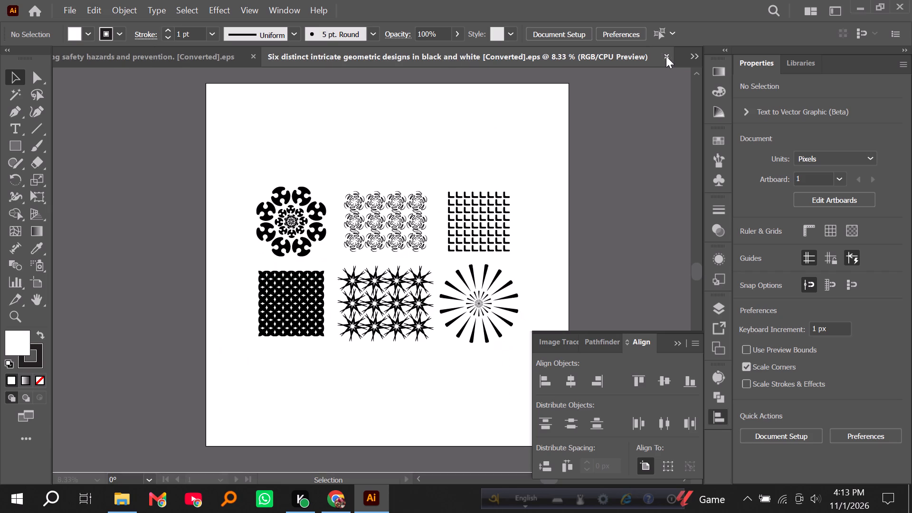
left_click(667, 57)
left_click(667, 57)
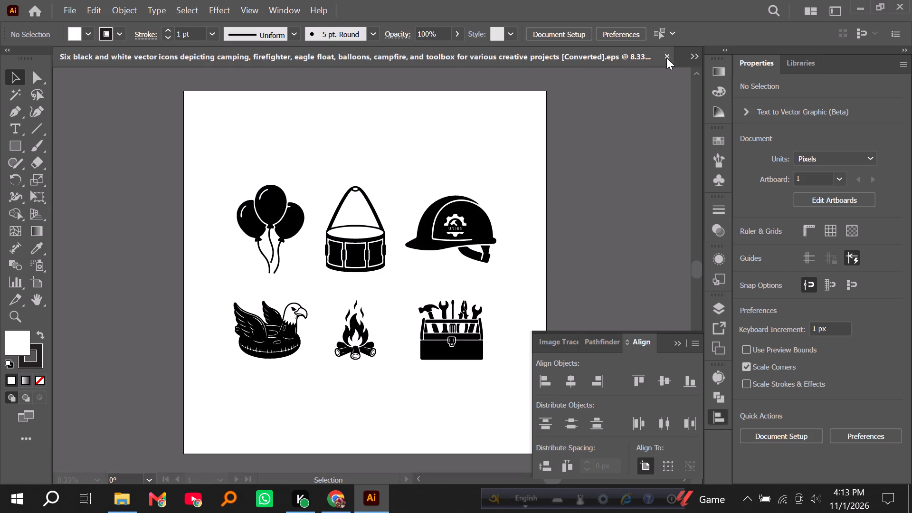
left_click(666, 57)
Move the loose "VISION GLOBAL ENGINEERING & SAFETY SERVICES LTD" text line from above the photo to above the plain certificate, and save the document.
scroll(369, 209, "down", 4, "alt")
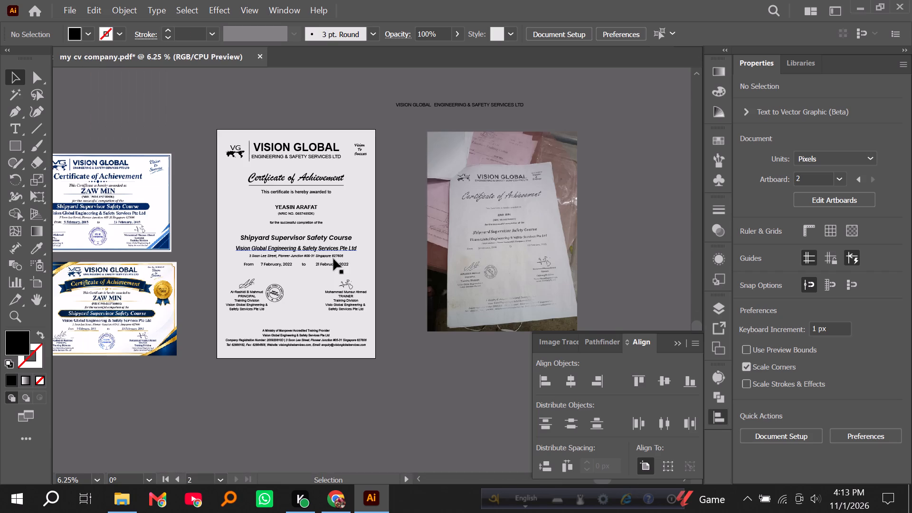
scroll(369, 200, "down", 1)
scroll(294, 204, "up", 3)
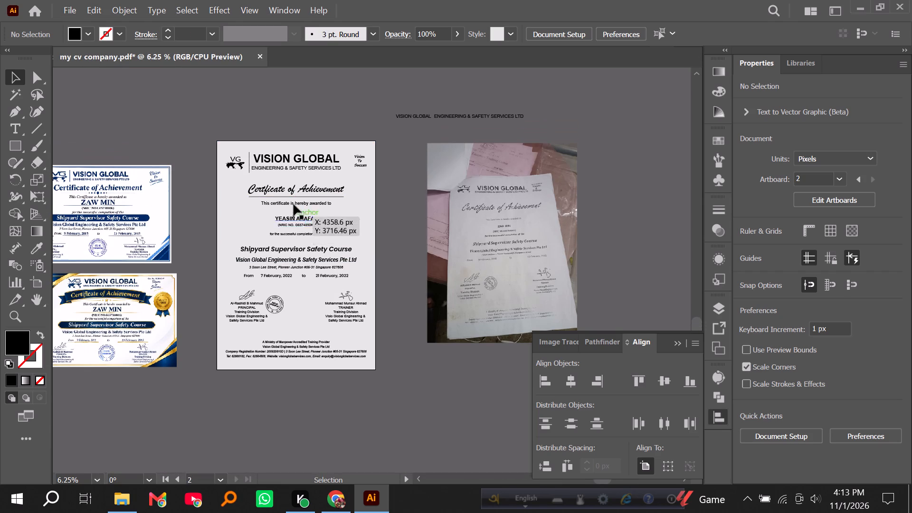
scroll(322, 181, "down", 1, "alt")
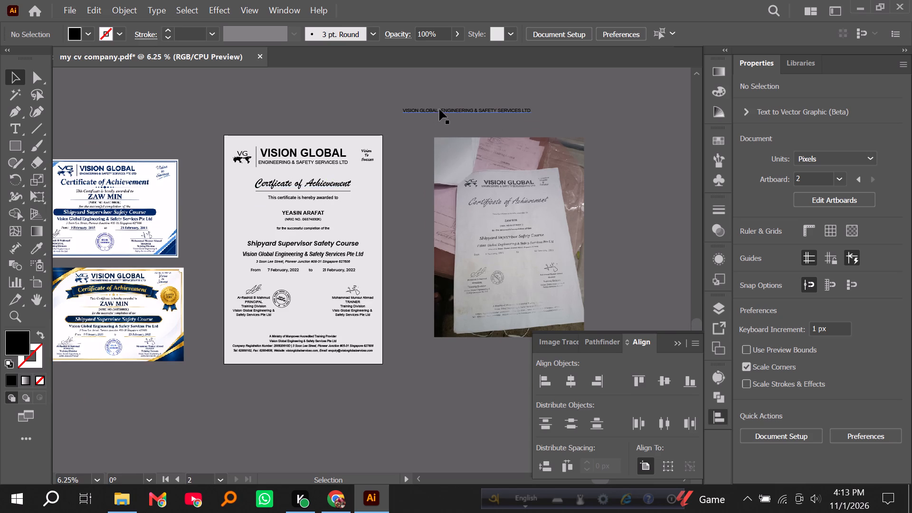
left_click_drag(439, 109, 297, 116)
left_click(477, 128)
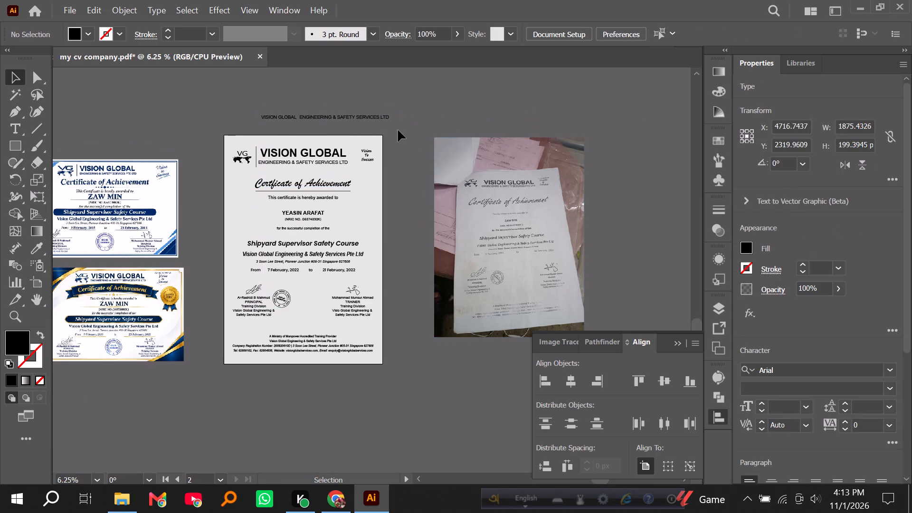
key("ctrl+s")
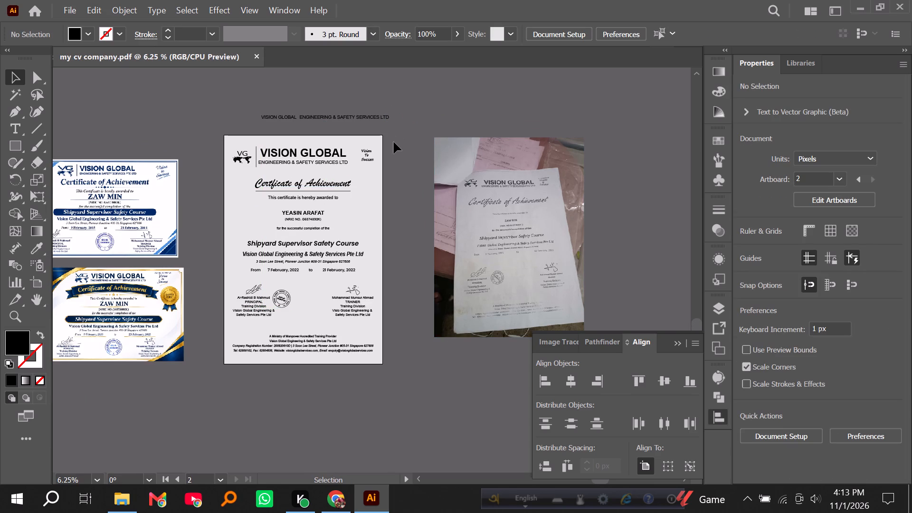
Shift the loose company-name text line further left so it sits roughly centred above the plain certificate, and save my cv company.pdf again.
left_click(403, 109)
left_click_drag(381, 118, 373, 120)
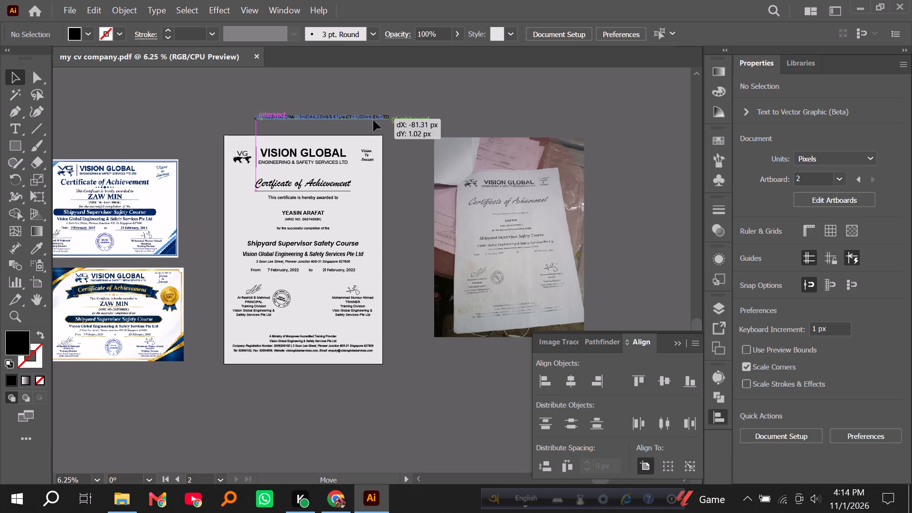
left_click_drag(373, 120, 373, 120)
left_click_drag(370, 122, 357, 123)
left_click_drag(373, 117, 357, 120)
left_click(401, 120)
key("ctrl+s")
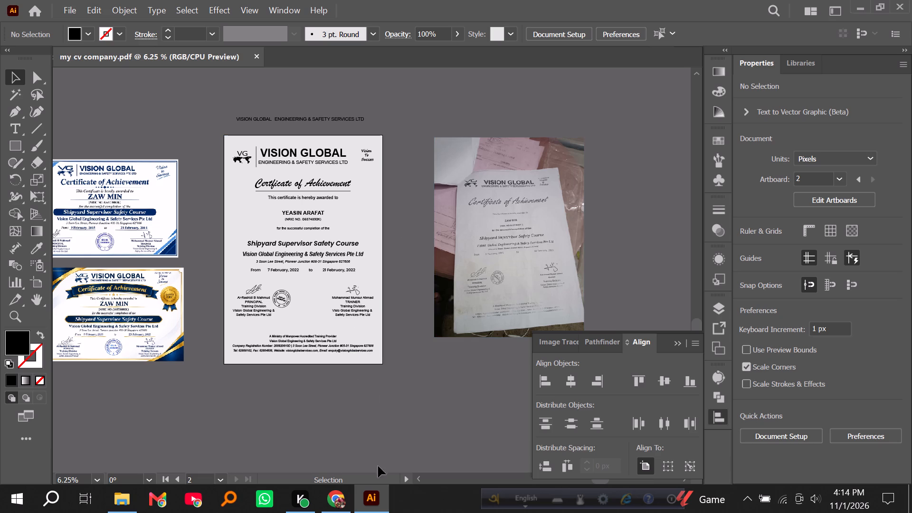
Close Illustrator.
left_click(896, 8)
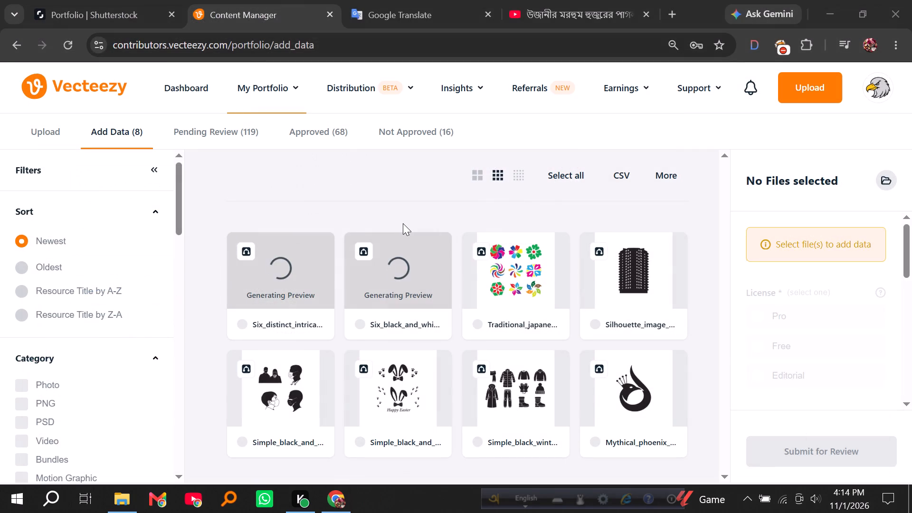
Close the Shutterstock portfolio tab in Chrome and return to the ভবিষ্যৎ জমা folder window.
scroll(399, 225, "down", 1)
left_click(119, 0)
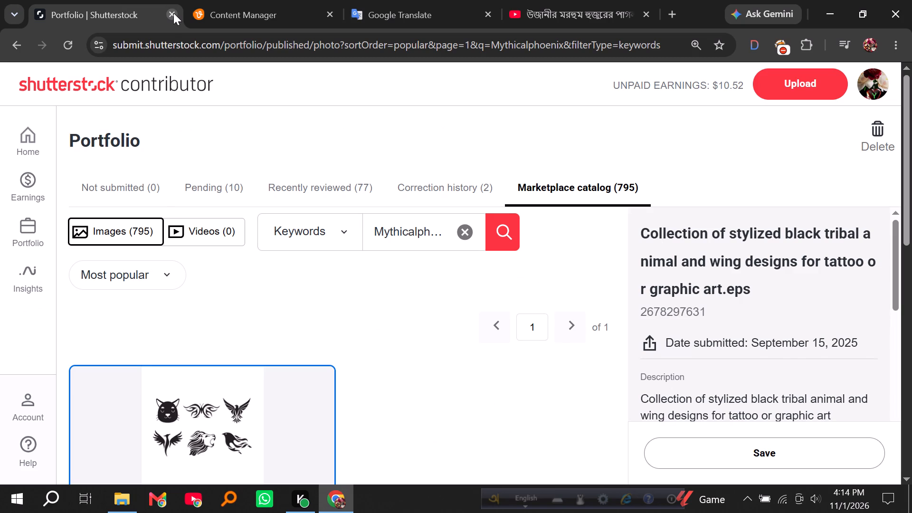
left_click(173, 13)
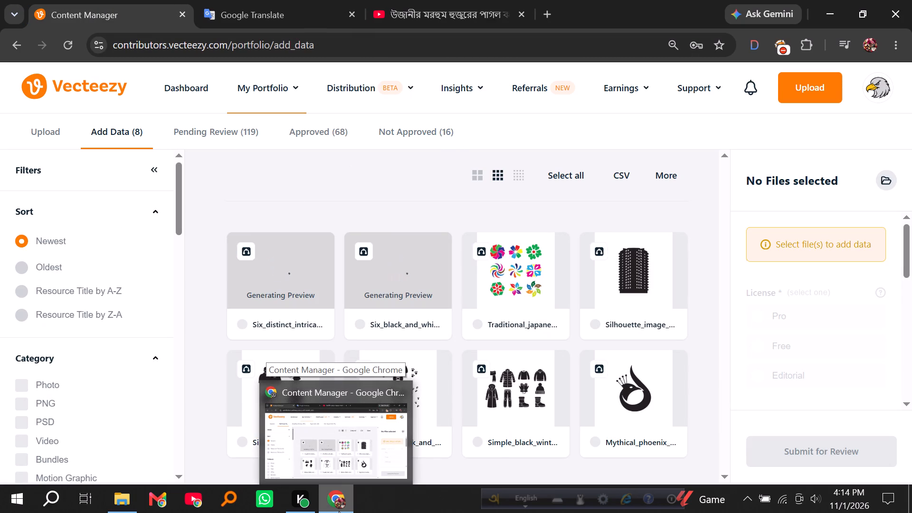
left_click(338, 498)
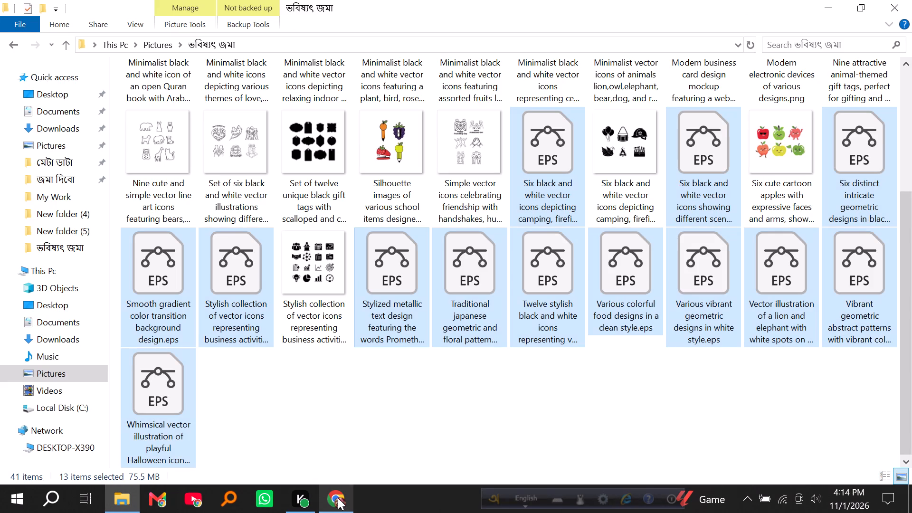
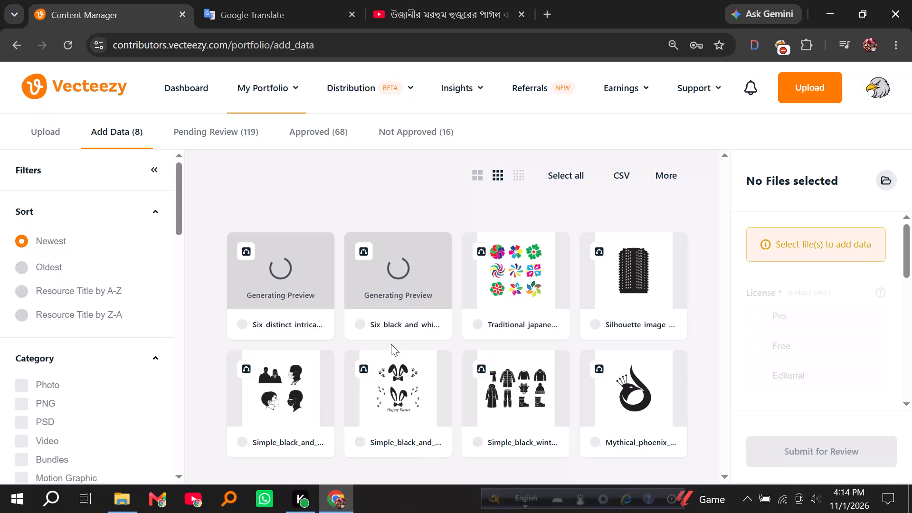
Select the colourful Traditional_japanese artwork among the files awaiting data on Vecteezy to check its entry.
scroll(398, 338, "down", 3)
left_click(506, 367)
left_click(512, 296)
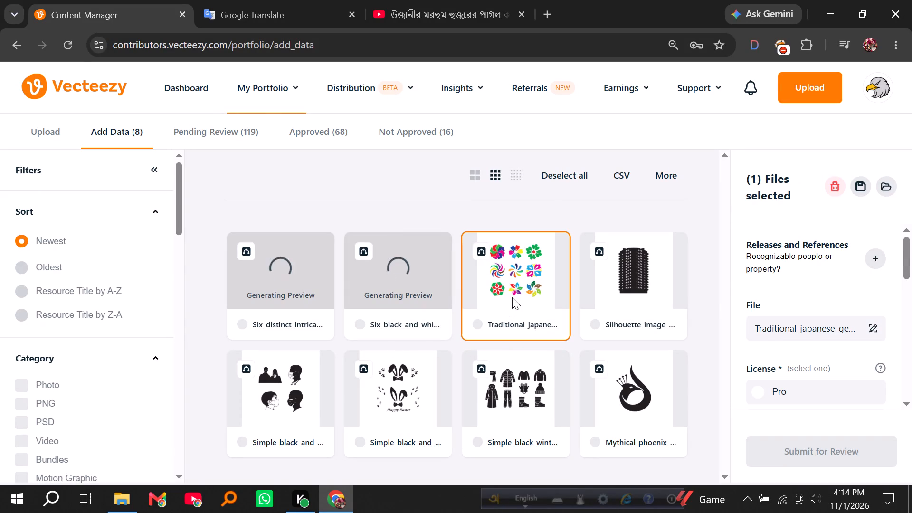
scroll(432, 323, "down", 1)
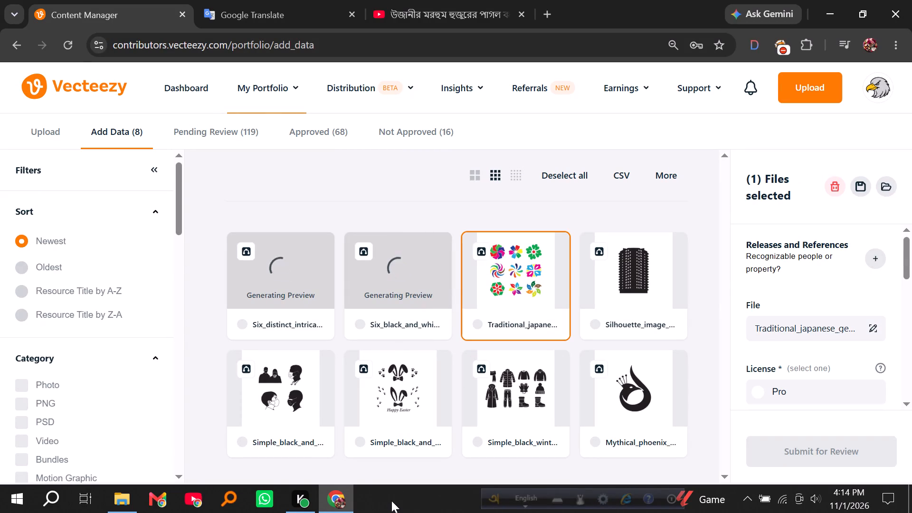